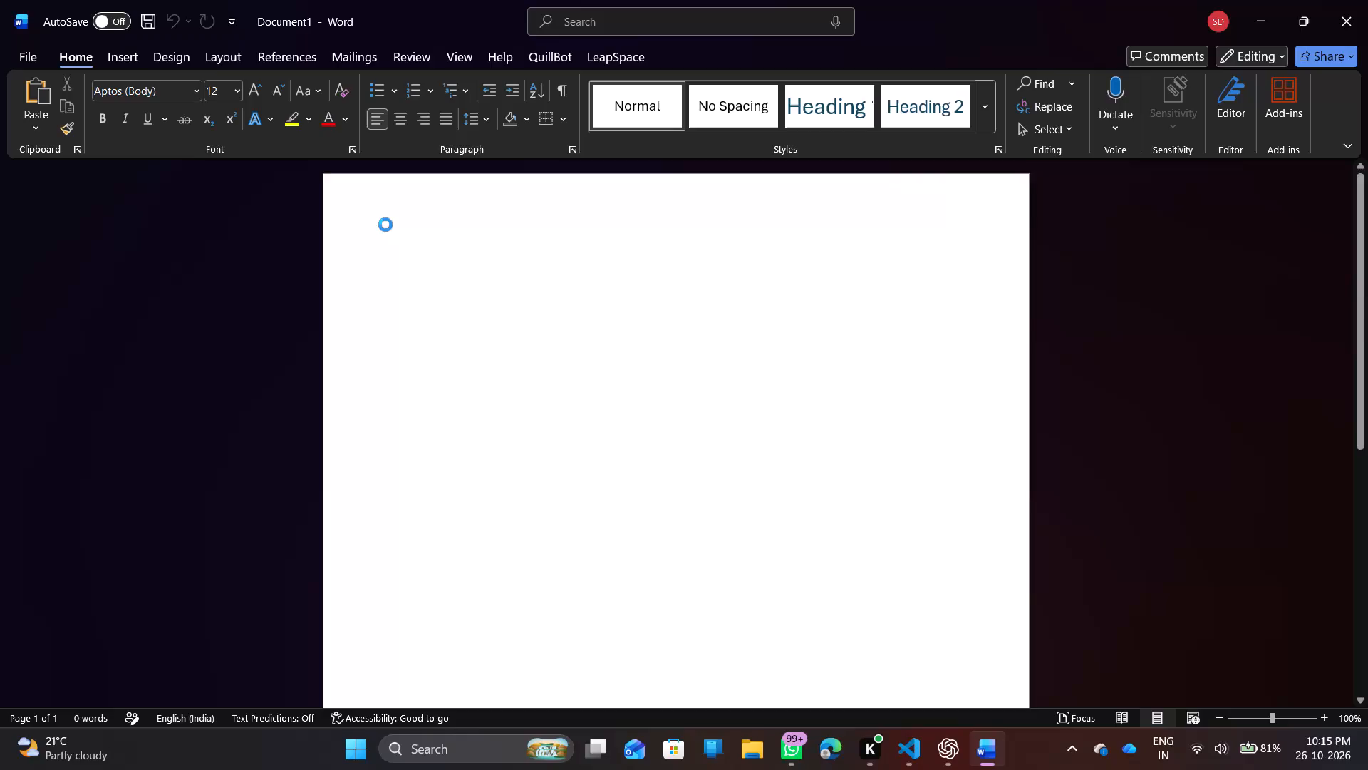
# Set the whole document to 1.0 line spacing and remove the space after its paragraphs.
pyautogui.scroll(2, 534, 322)
pyautogui.click(531, 331)
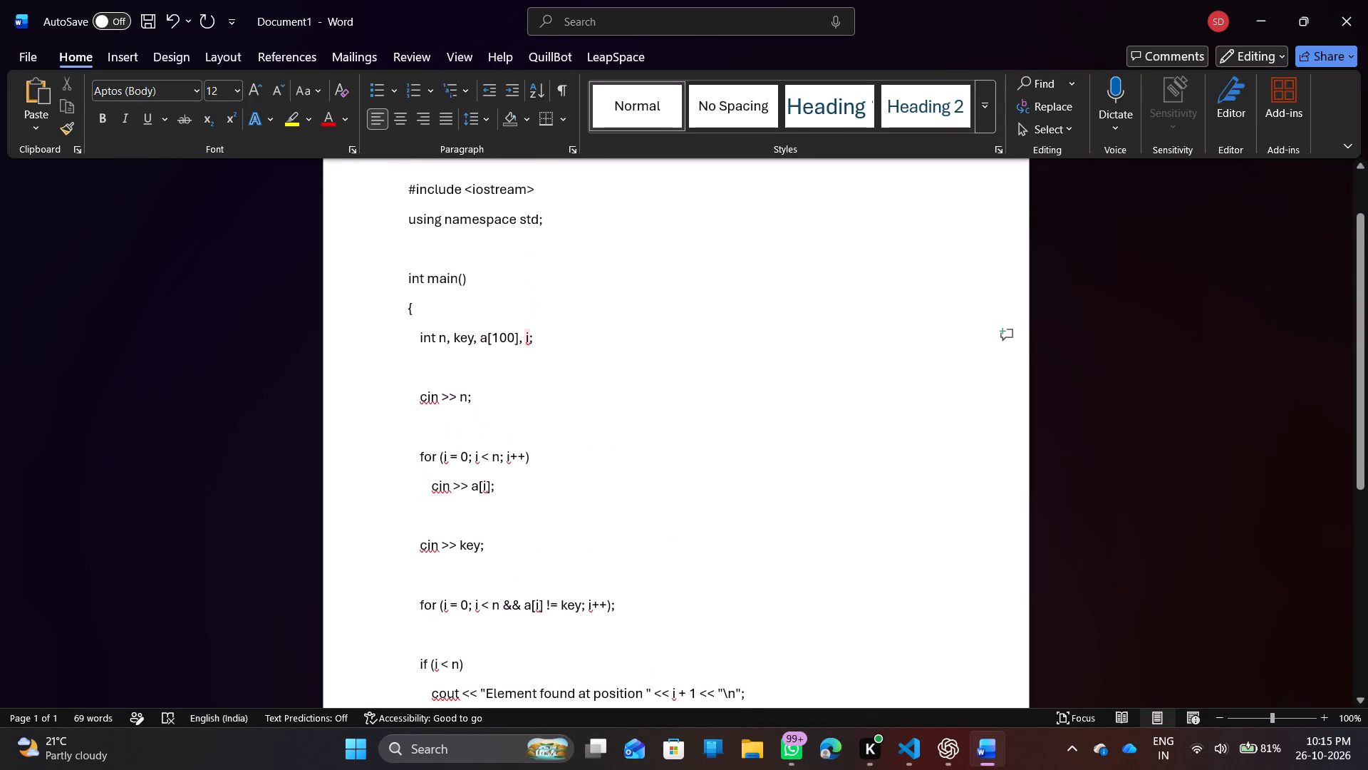
pyautogui.hotkey('ctrl', 'a')
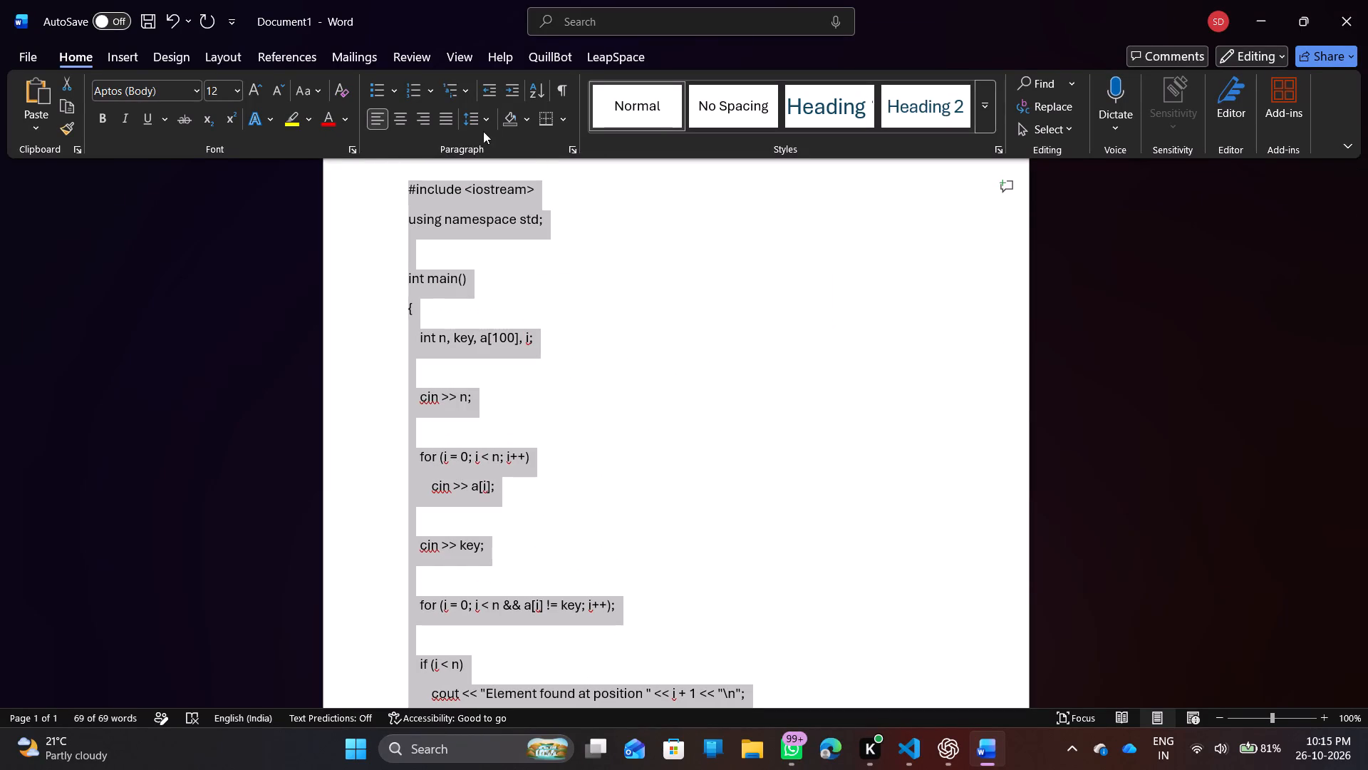
pyautogui.click(484, 120)
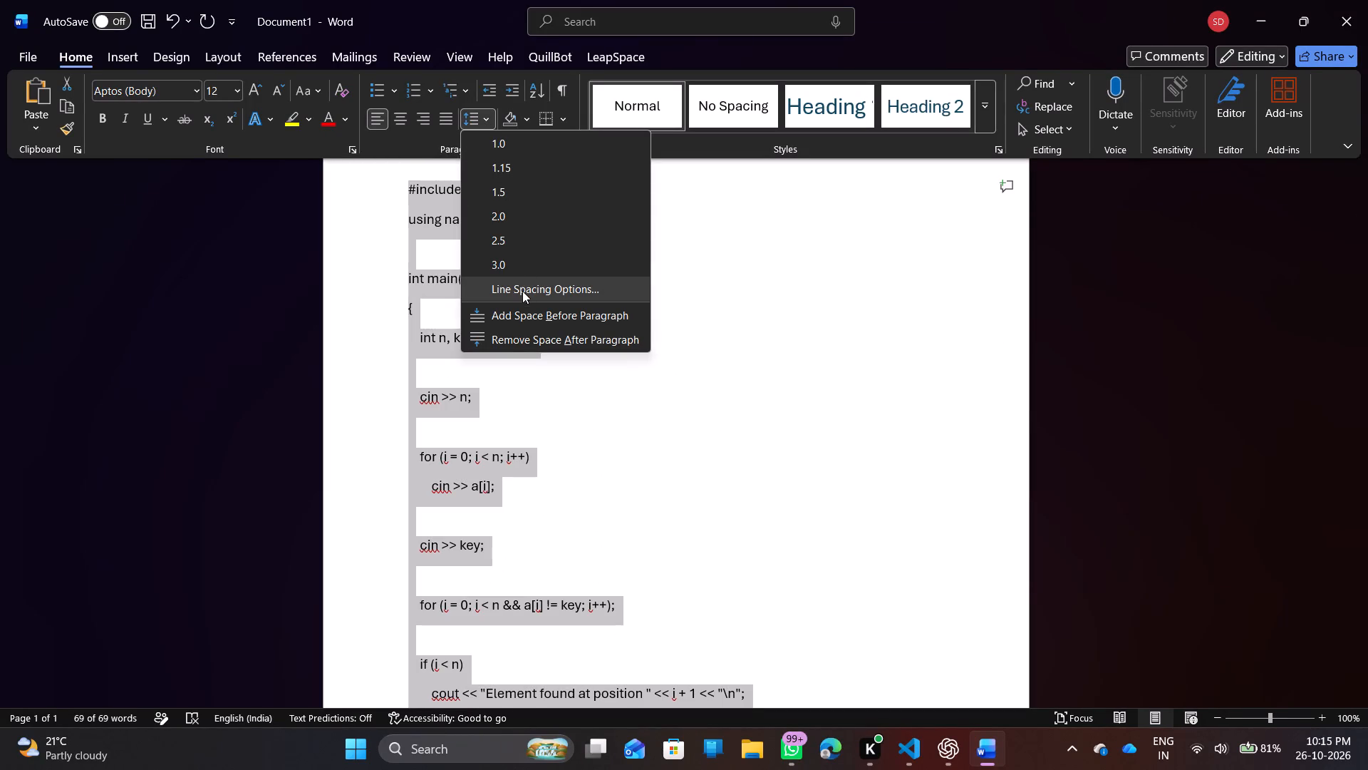
pyautogui.click(499, 146)
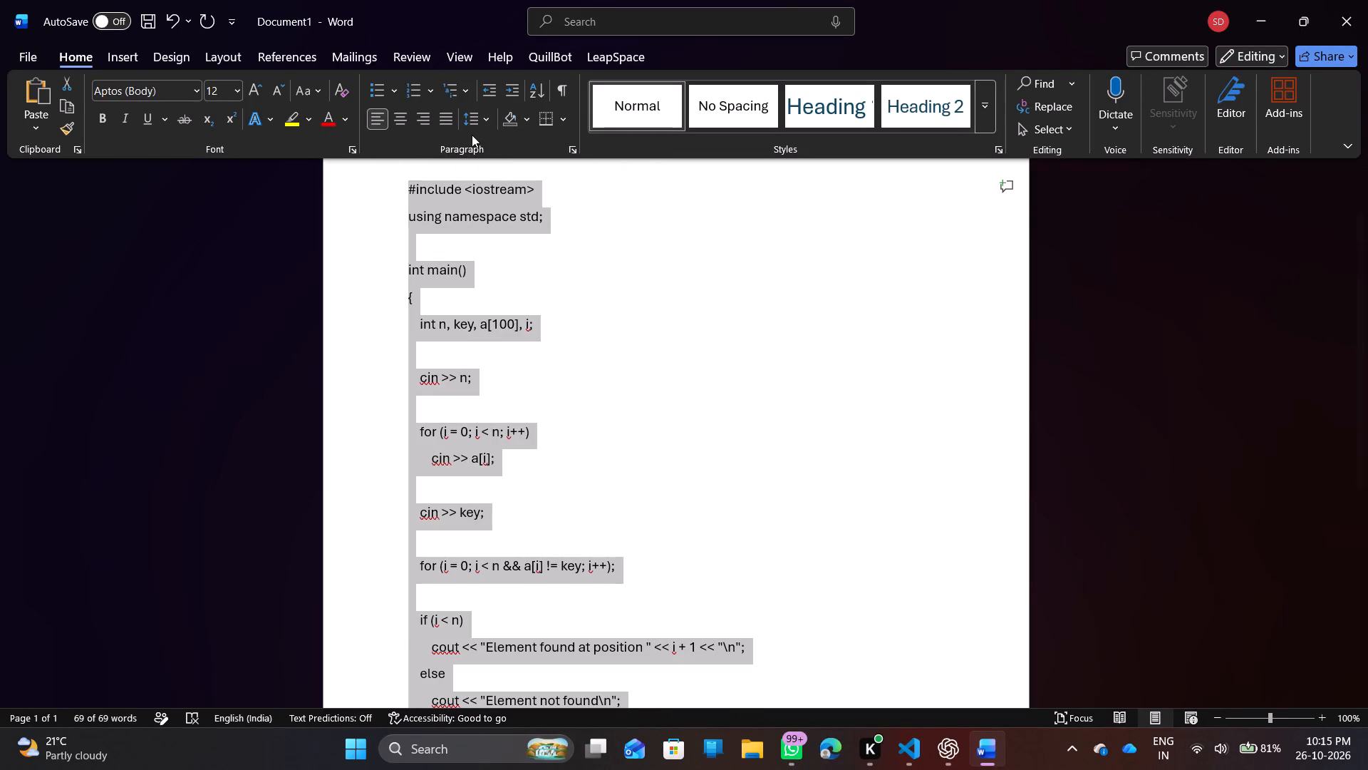
pyautogui.click(480, 118)
pyautogui.click(549, 342)
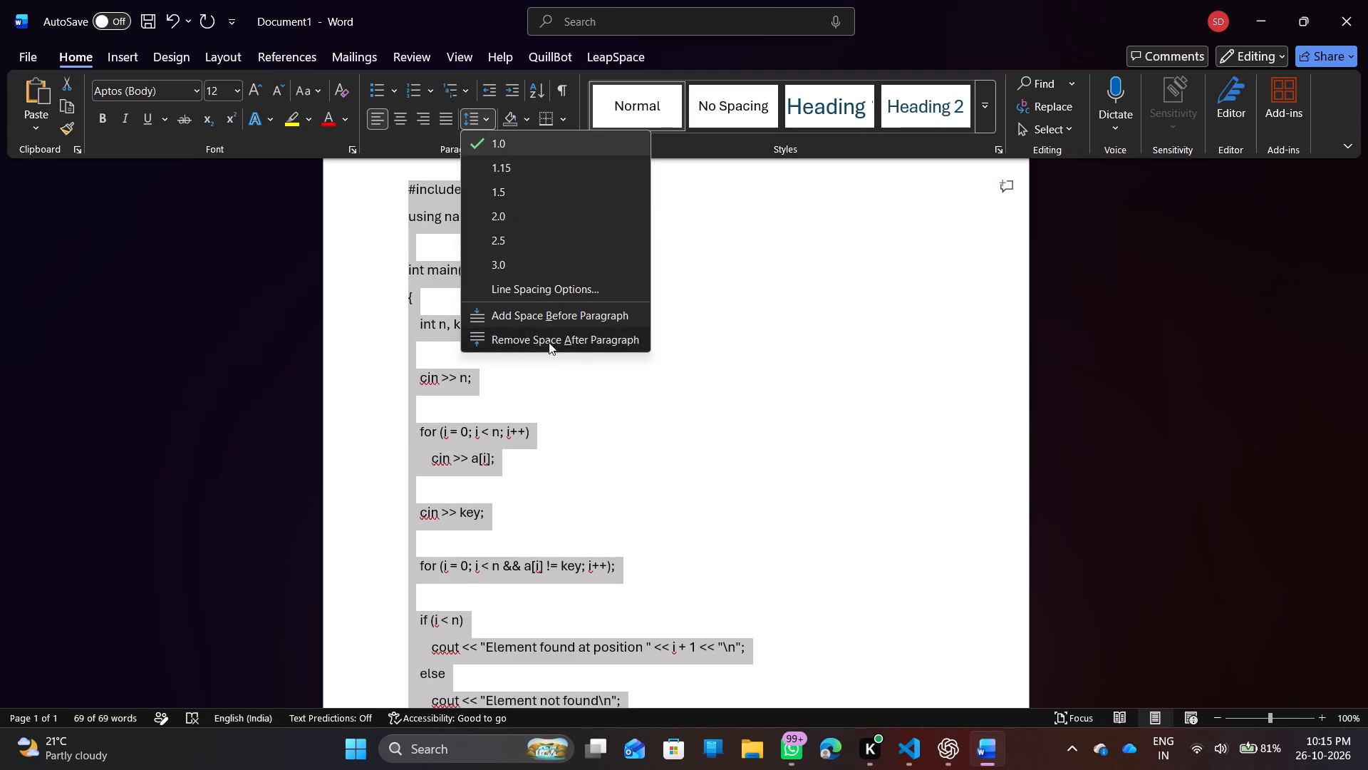
# Apply paragraph settings of 0 pt before, 0 pt after and single line spacing to the selected text.
pyautogui.click(489, 120)
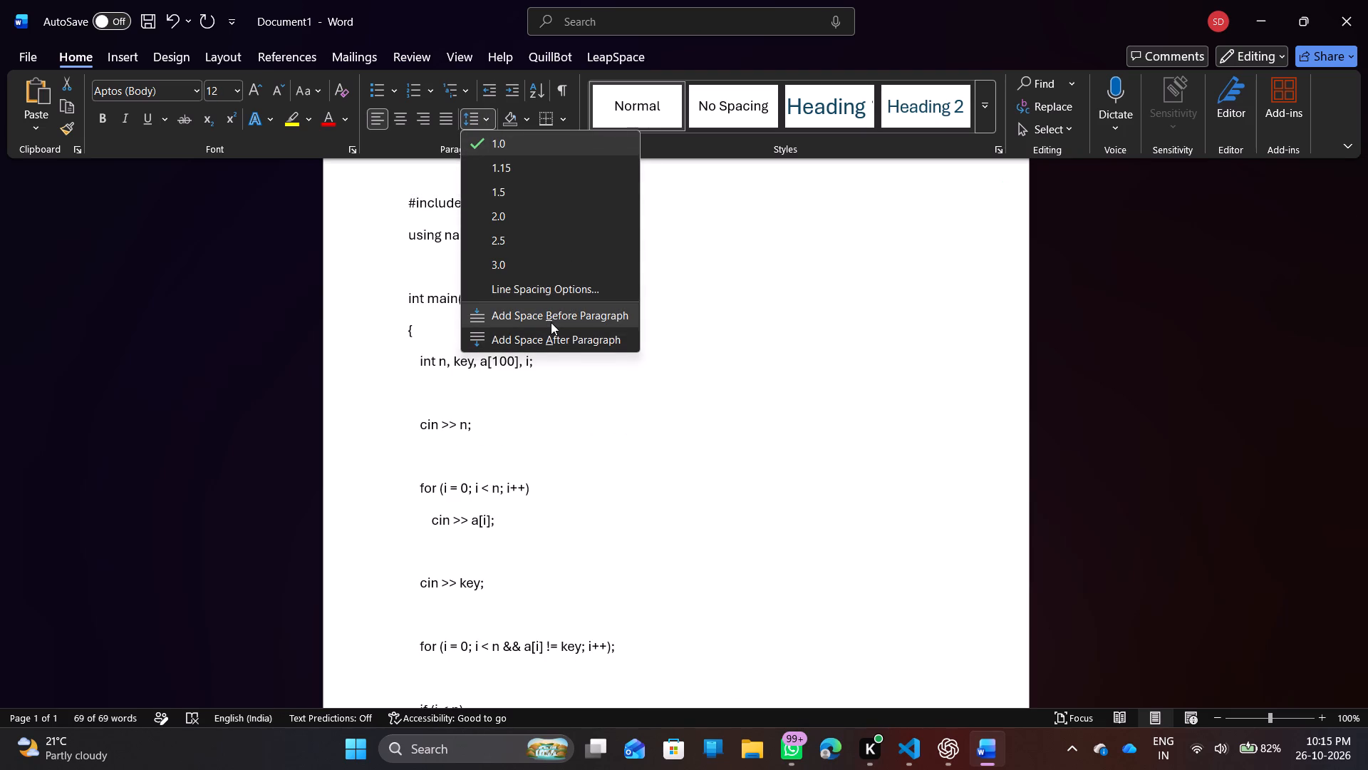
pyautogui.click(543, 289)
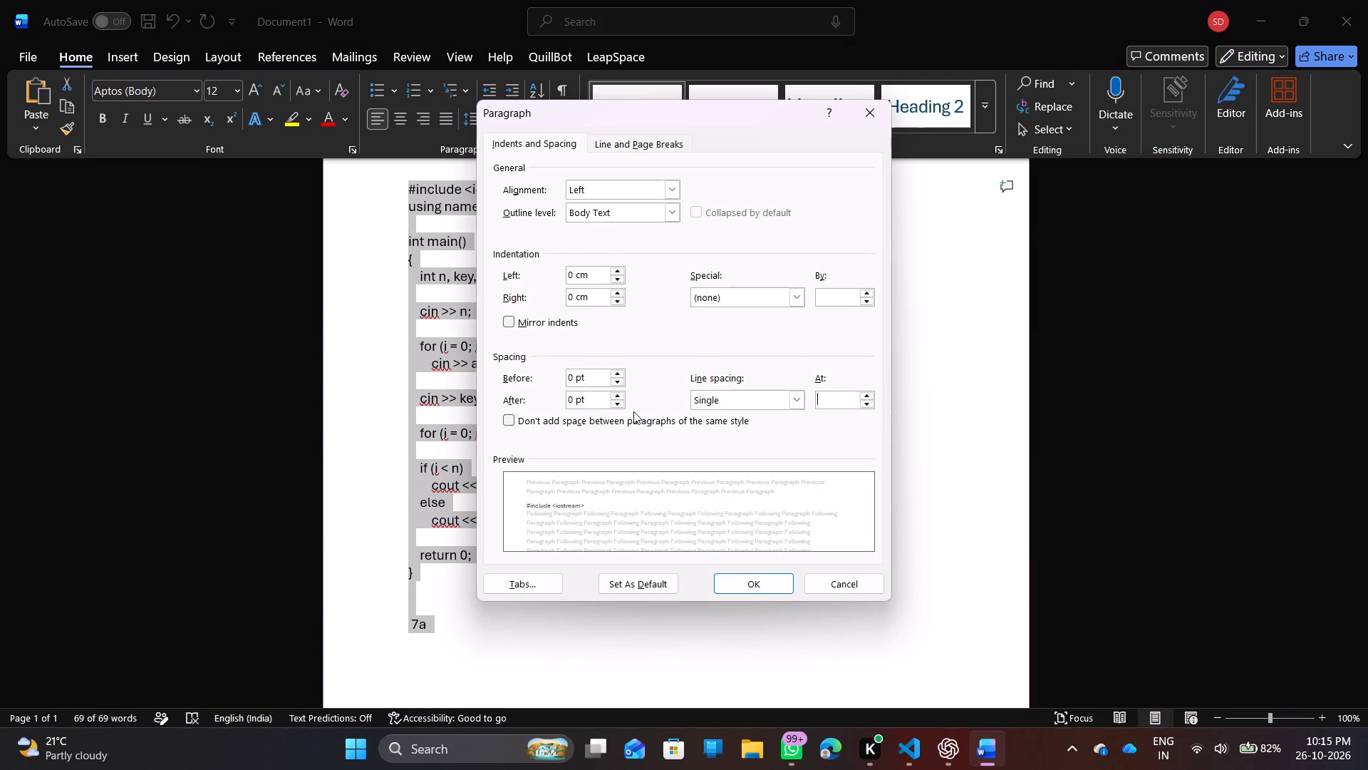
pyautogui.click(618, 404)
pyautogui.click(618, 395)
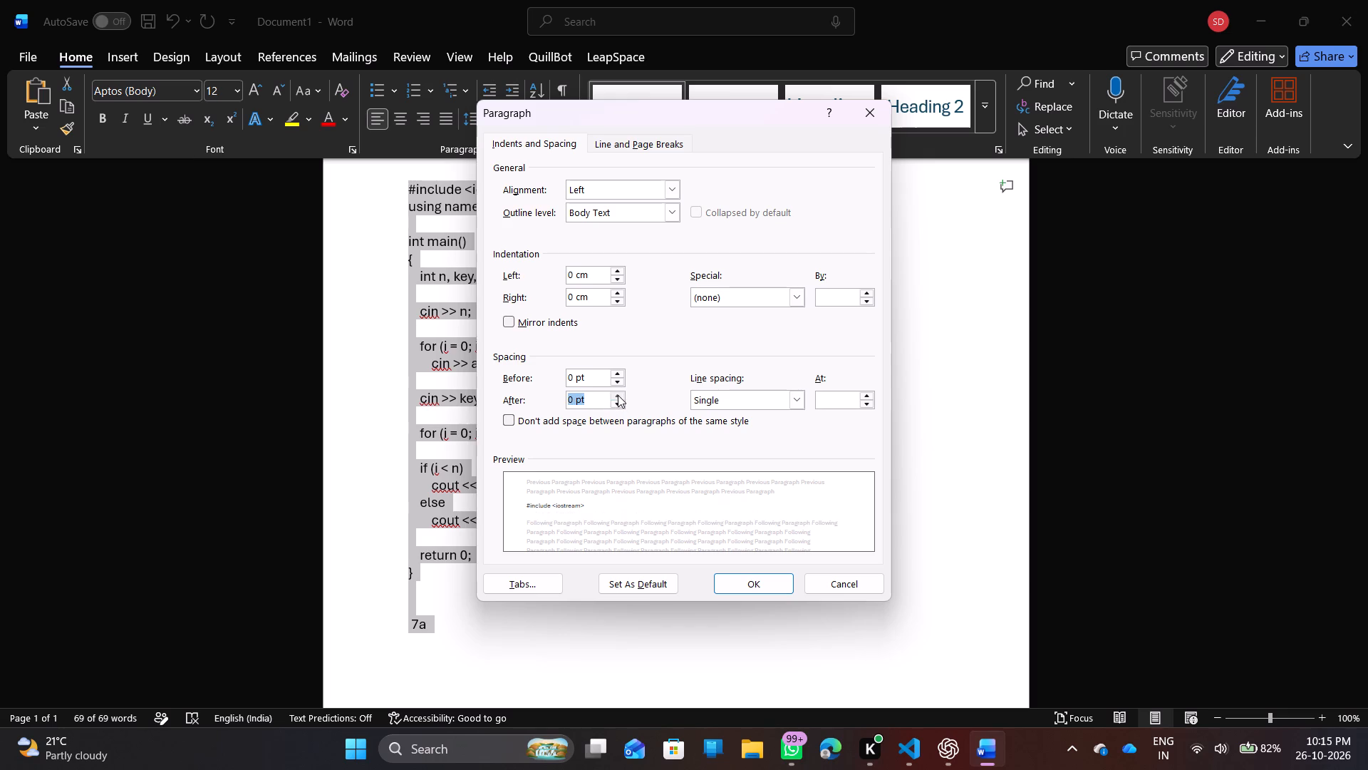
pyautogui.click(616, 381)
pyautogui.click(615, 371)
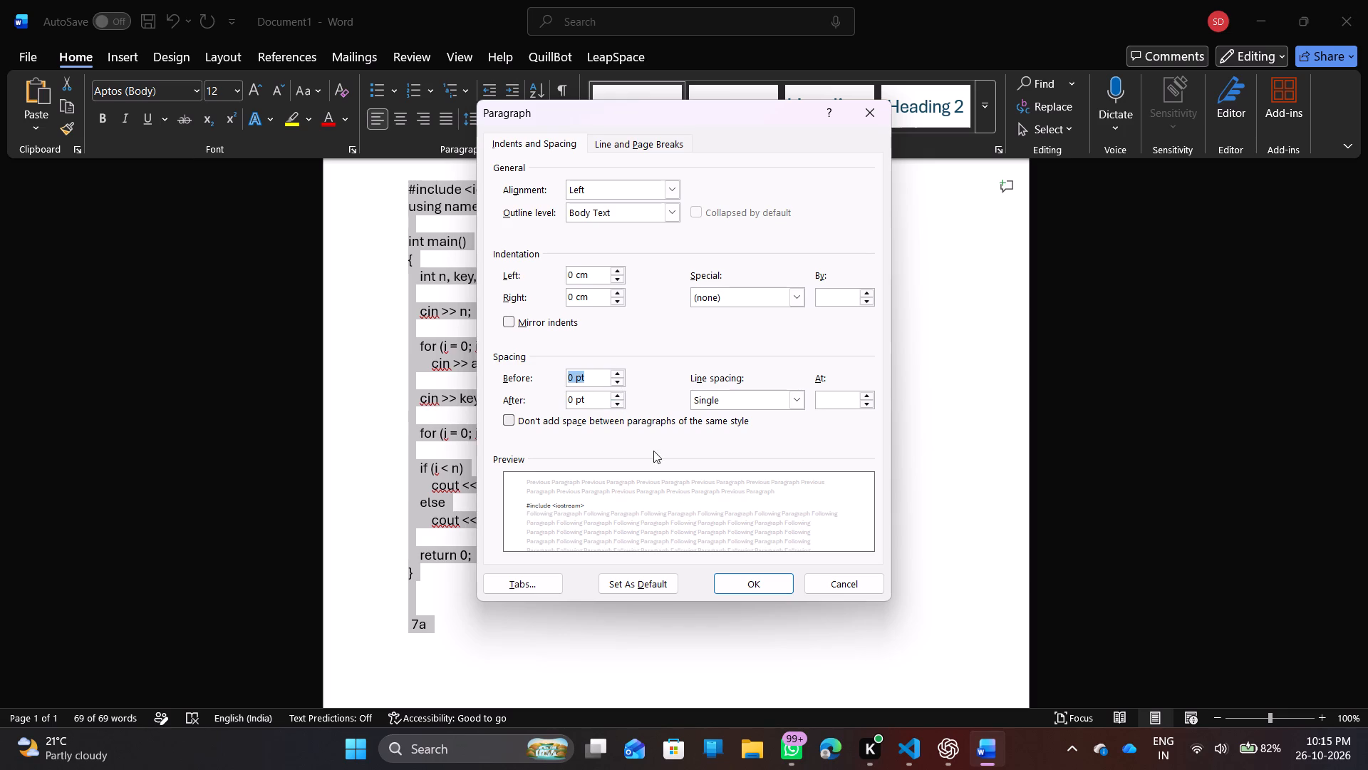
pyautogui.click(742, 582)
# Change the font of all the selected text to Times New Roman.
pyautogui.scroll(2, 686, 446)
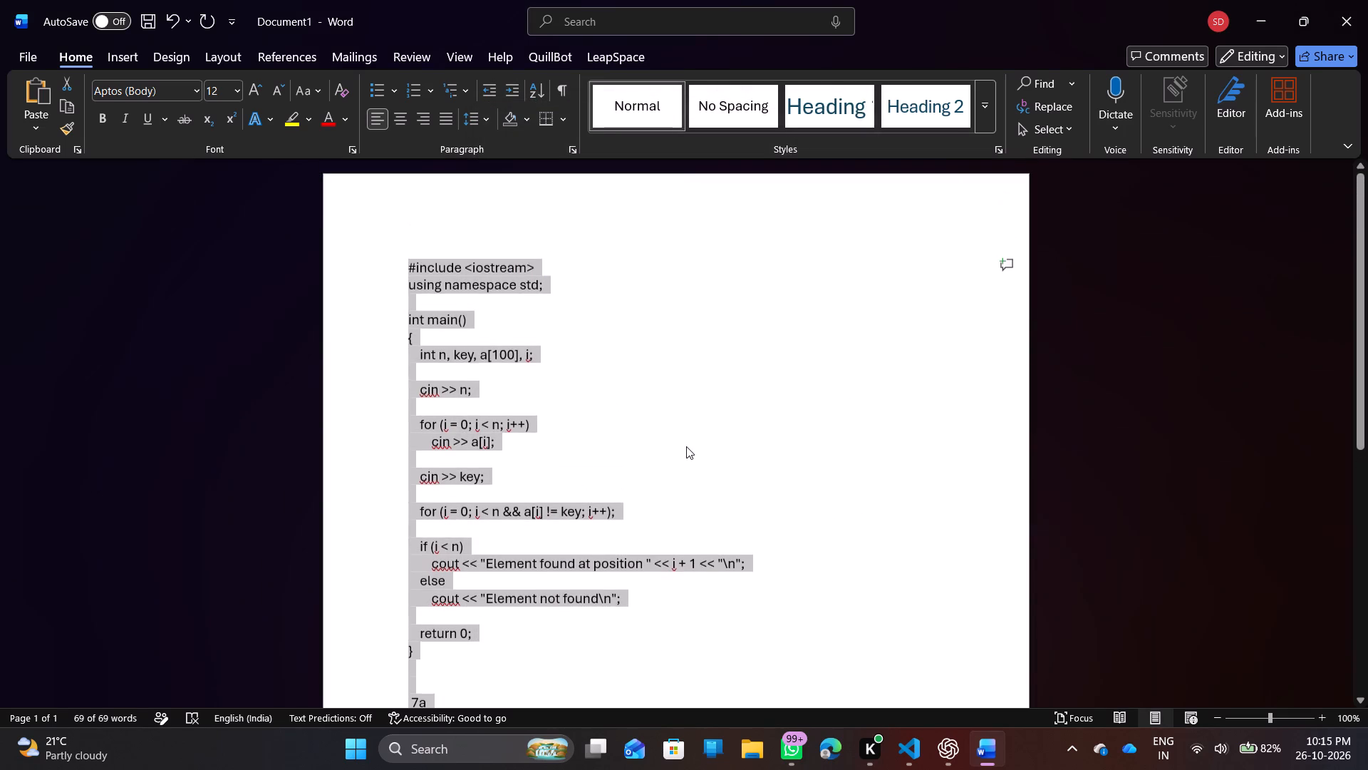
pyautogui.scroll(1, 686, 446)
pyautogui.scroll(-5, 686, 446)
pyautogui.scroll(1, 686, 446)
pyautogui.scroll(-1, 686, 446)
pyautogui.scroll(1, 686, 446)
pyautogui.scroll(-1, 686, 446)
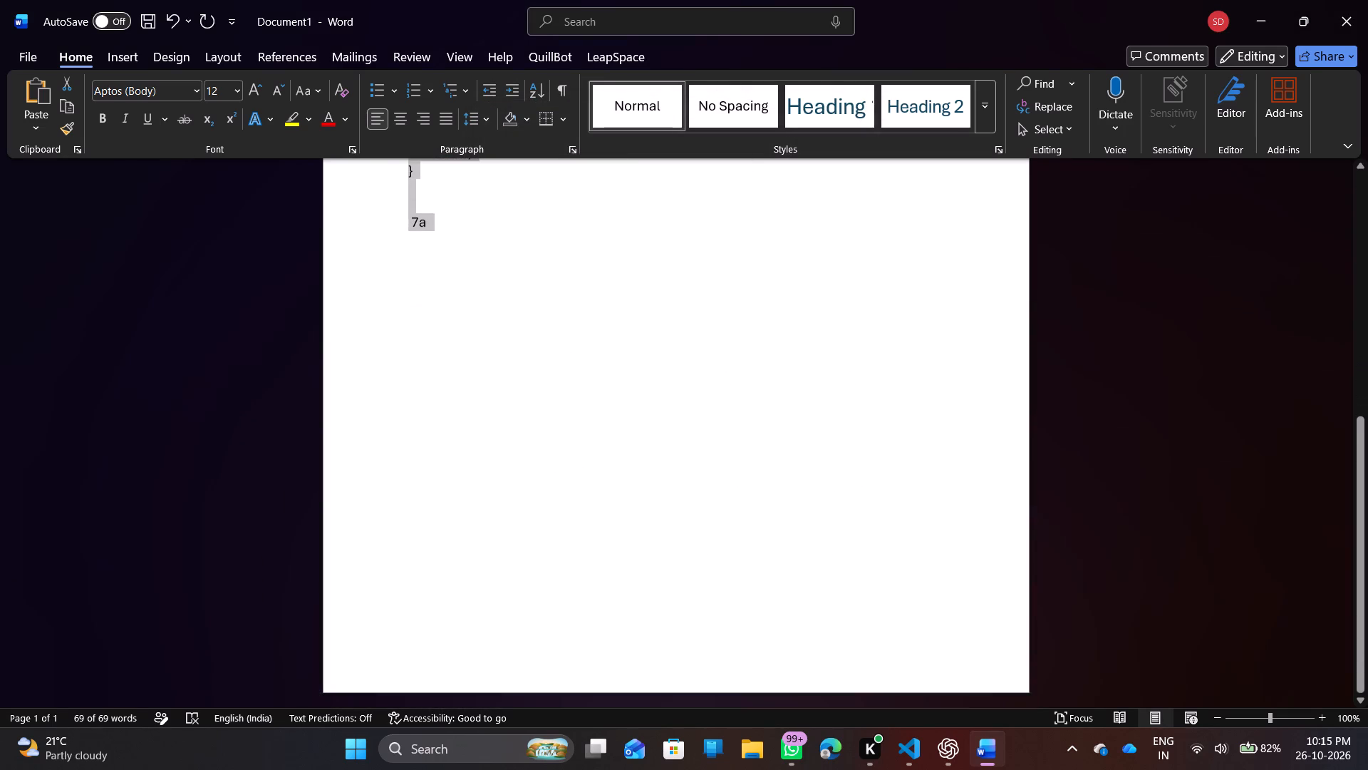
pyautogui.scroll(2, 686, 446)
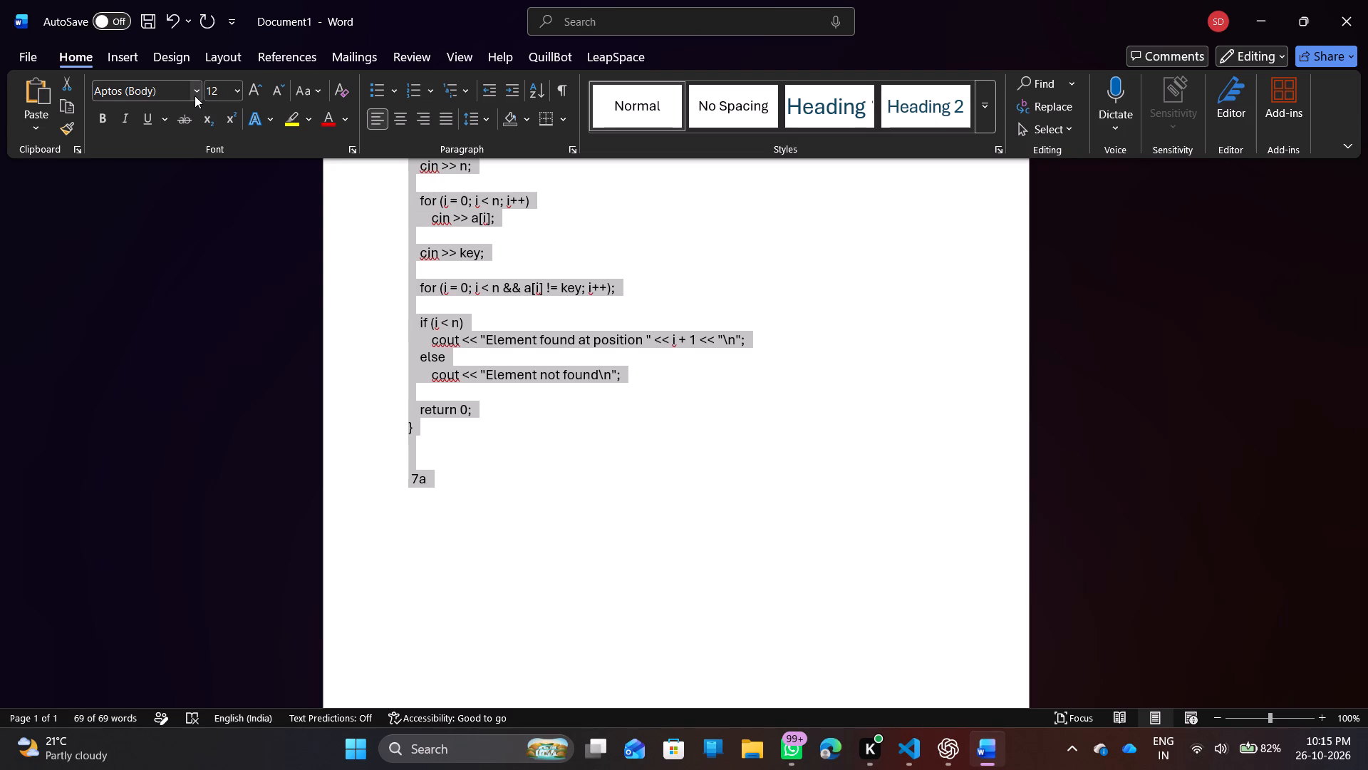
pyautogui.click(195, 96)
pyautogui.click(187, 211)
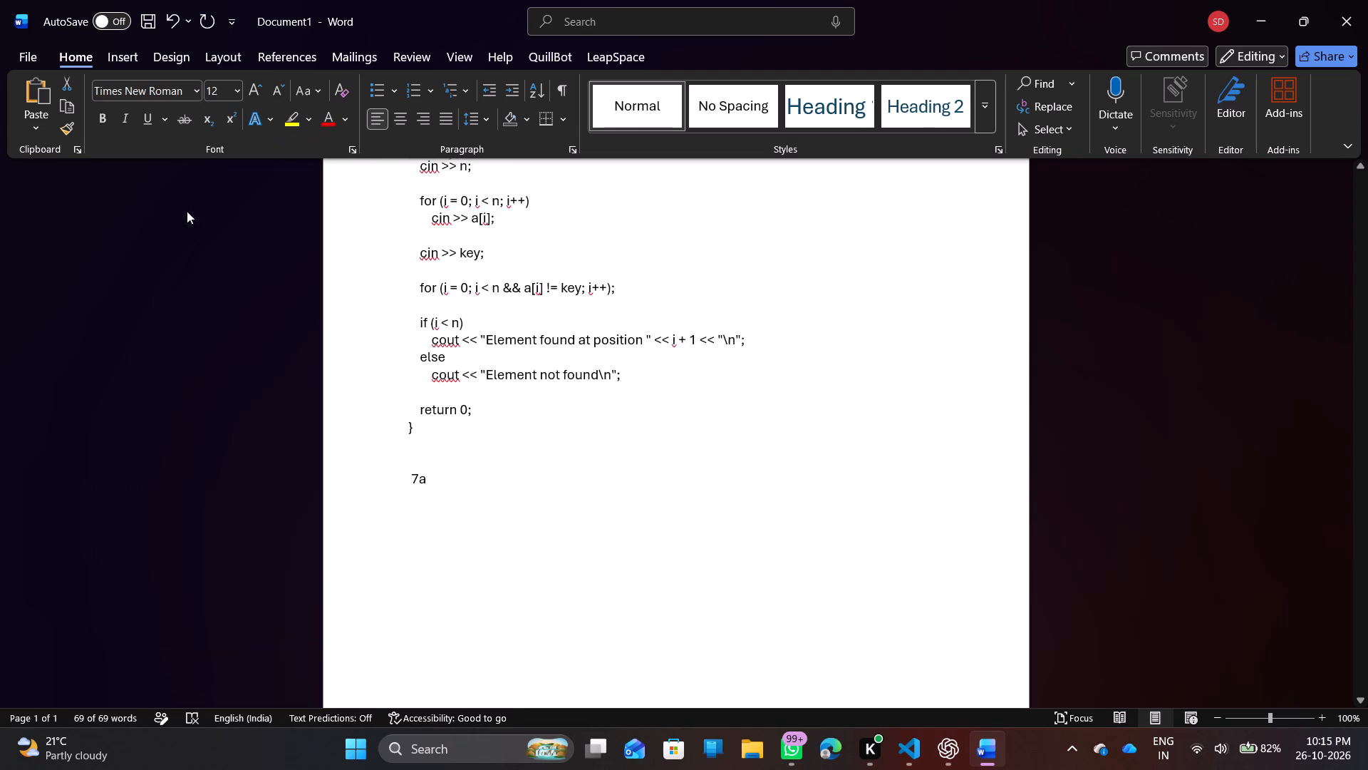
# Delete the text "7a" below the code.
pyautogui.click(478, 463)
pyautogui.click(467, 462)
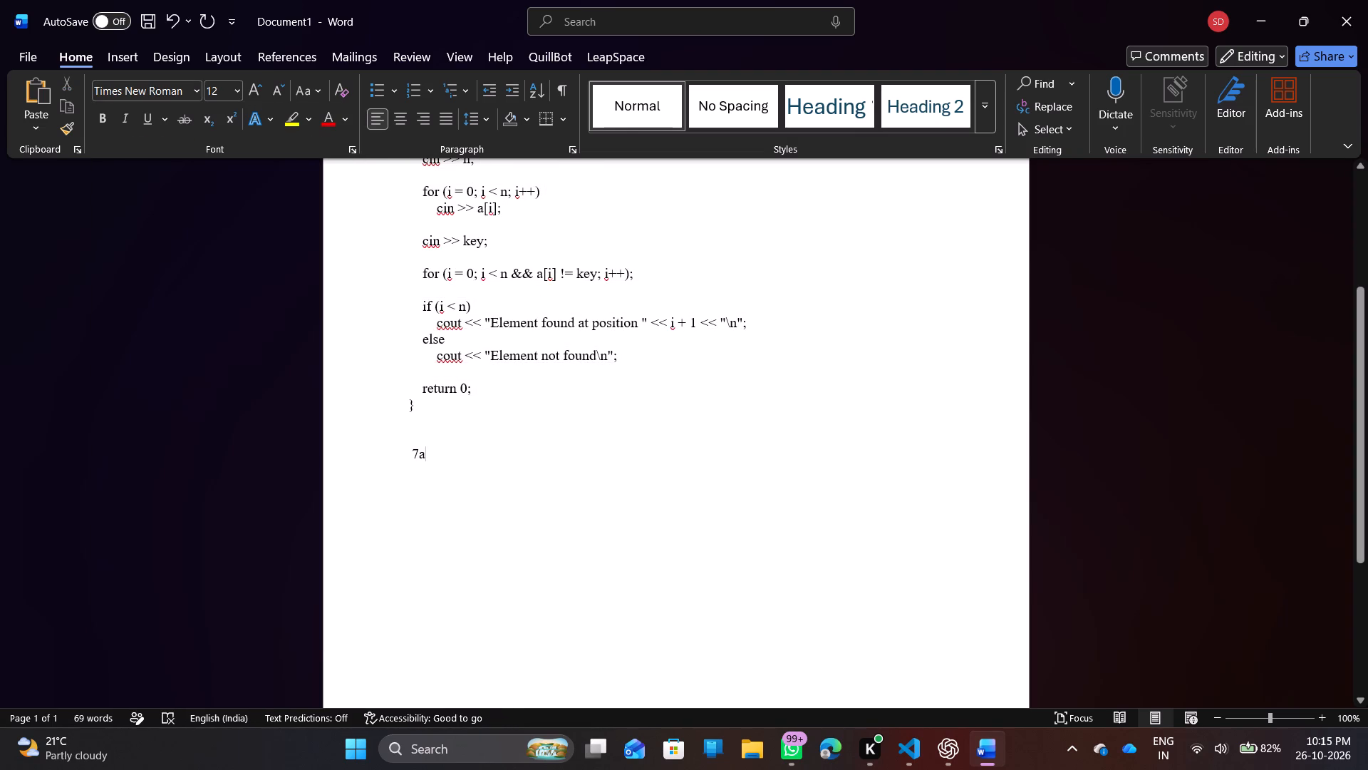
pyautogui.press('BackSpace')
pyautogui.press('BackSpace')
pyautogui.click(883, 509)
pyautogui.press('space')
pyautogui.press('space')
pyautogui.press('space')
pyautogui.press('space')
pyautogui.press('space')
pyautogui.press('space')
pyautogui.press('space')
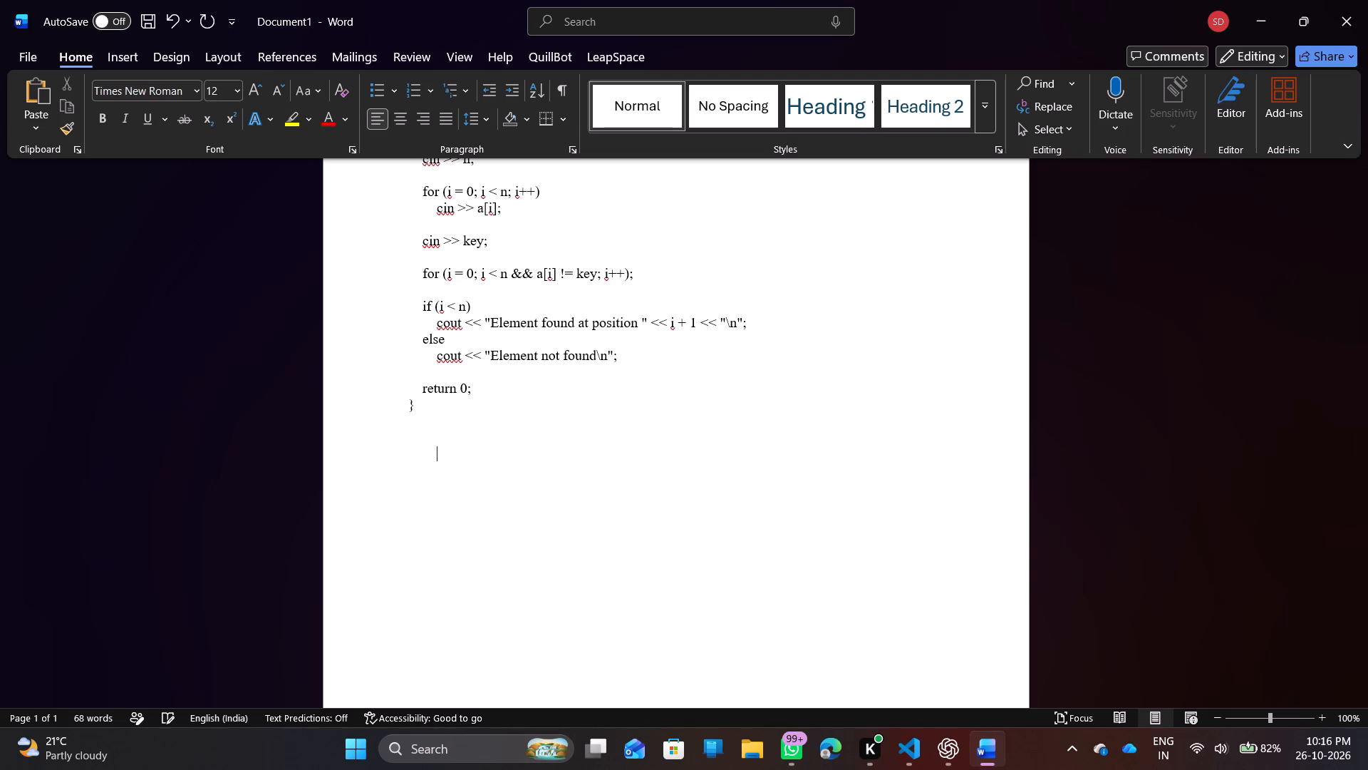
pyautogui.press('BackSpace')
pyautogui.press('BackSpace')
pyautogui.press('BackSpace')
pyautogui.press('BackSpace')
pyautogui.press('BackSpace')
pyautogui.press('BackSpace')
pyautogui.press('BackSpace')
# Remove the leftover leading space and one empty line below the code.
pyautogui.press('BackSpace')
pyautogui.press('BackSpace')
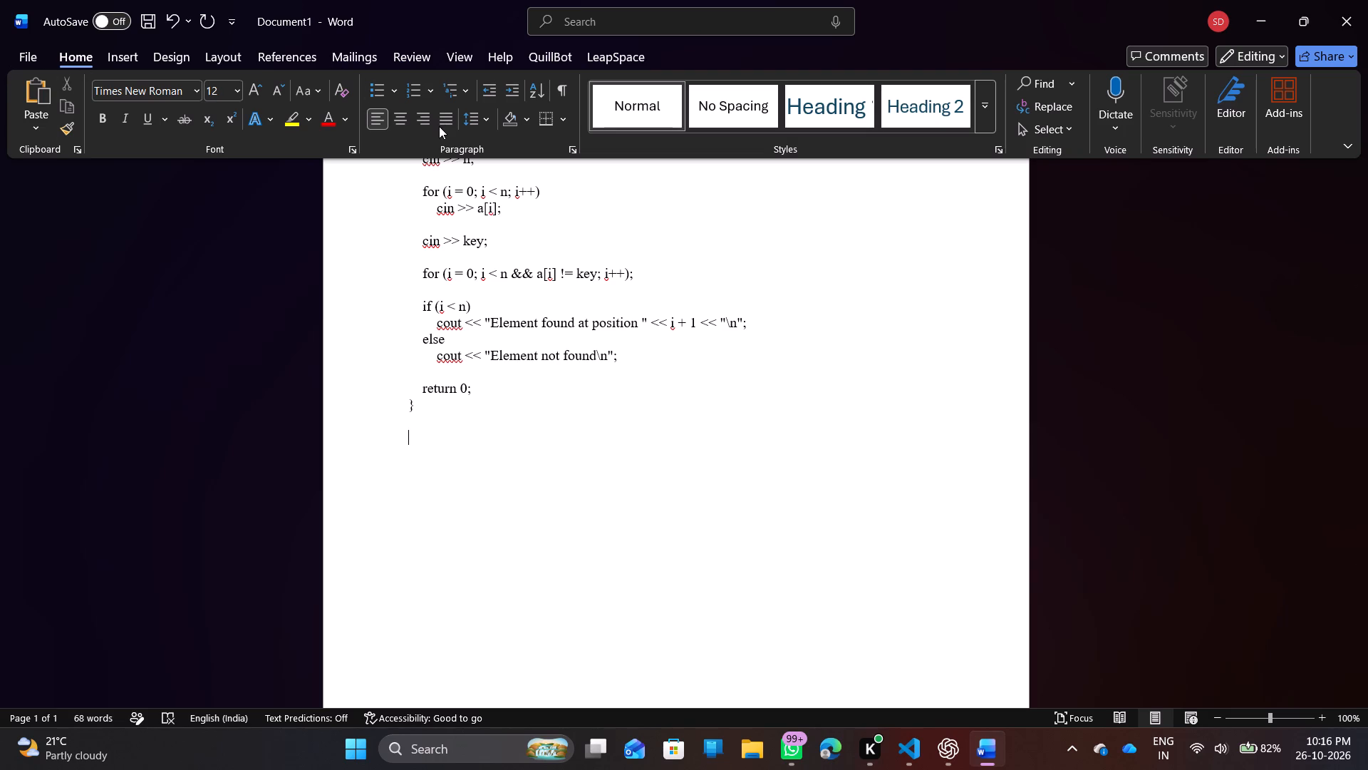
# Right-align the empty line below the code's closing brace and add five more empty lines after it.
pyautogui.click(426, 123)
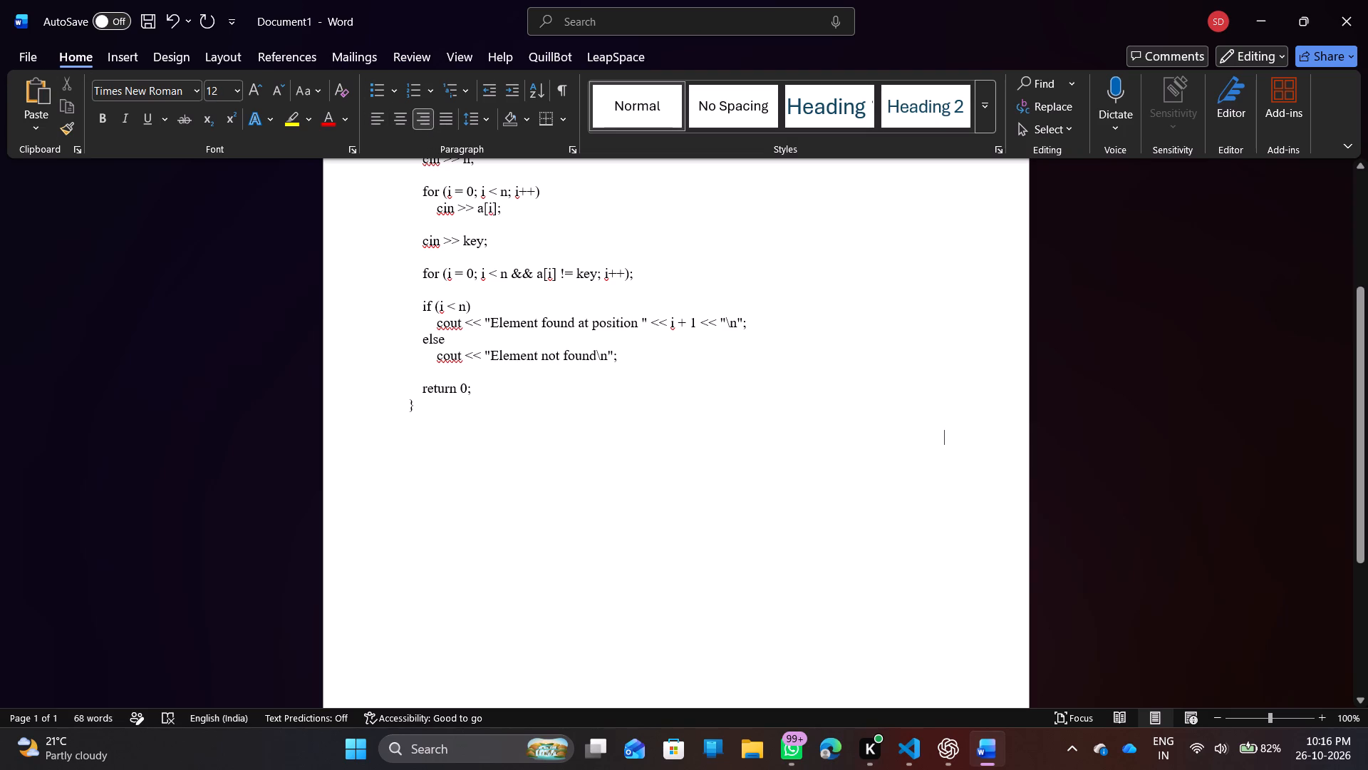
pyautogui.click(955, 563)
pyautogui.press('Return')
pyautogui.press('Return')
pyautogui.press('Return')
pyautogui.press('Return')
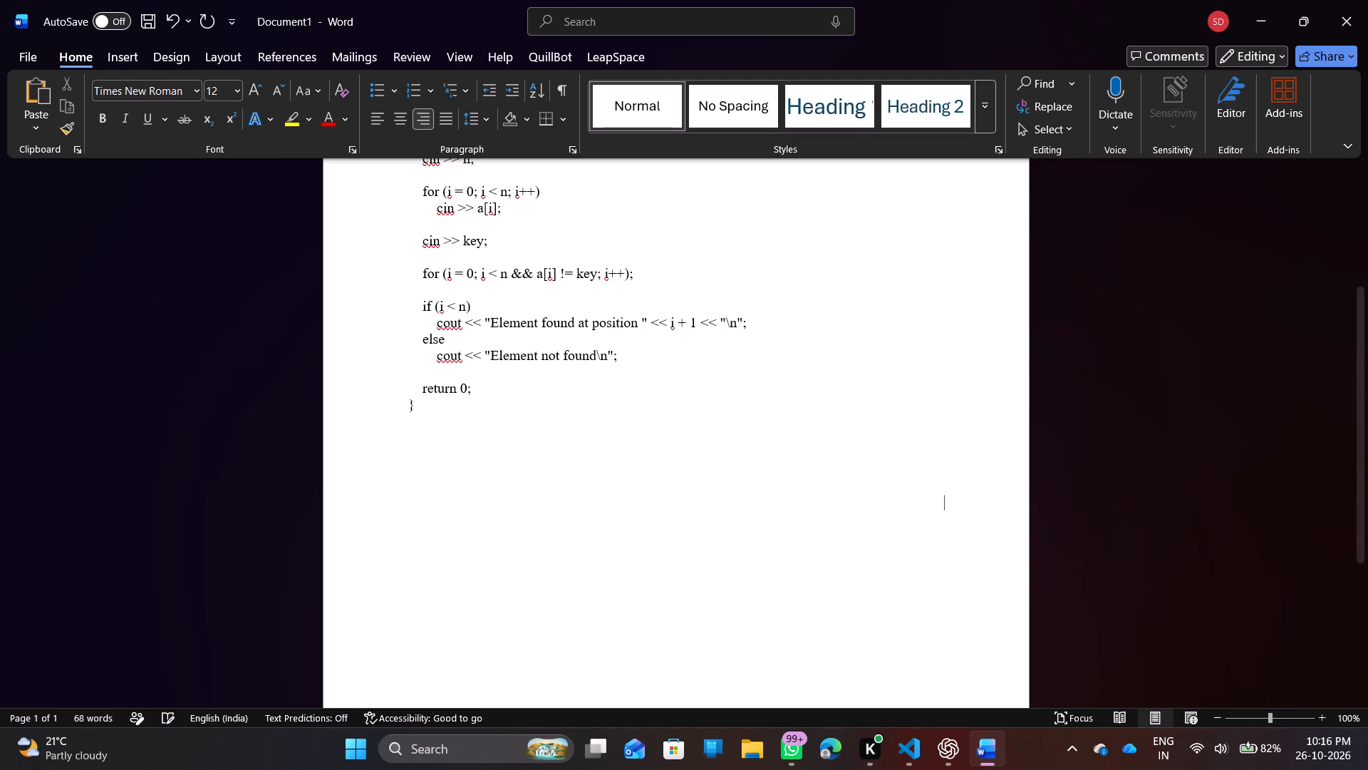
pyautogui.scroll(-2, 944, 539)
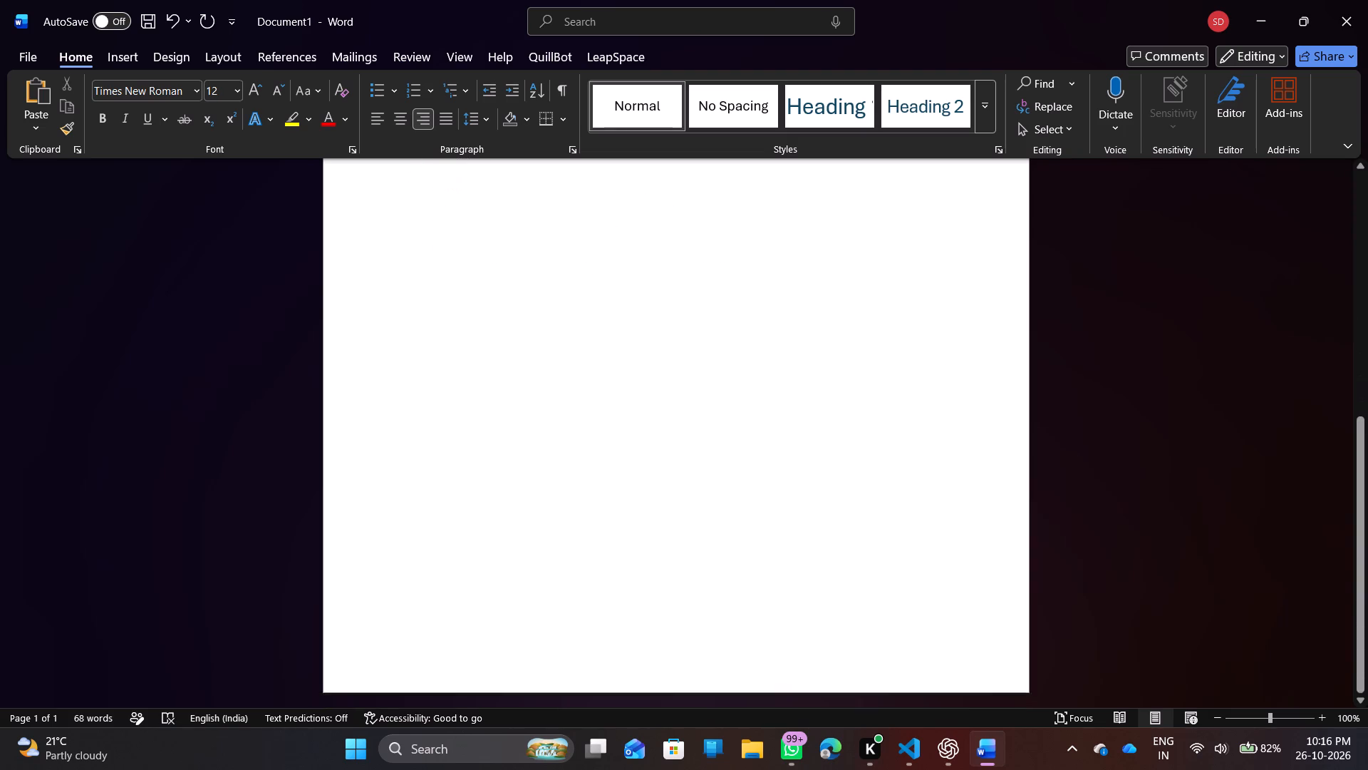
pyautogui.scroll(5, 944, 539)
pyautogui.scroll(-2, 945, 538)
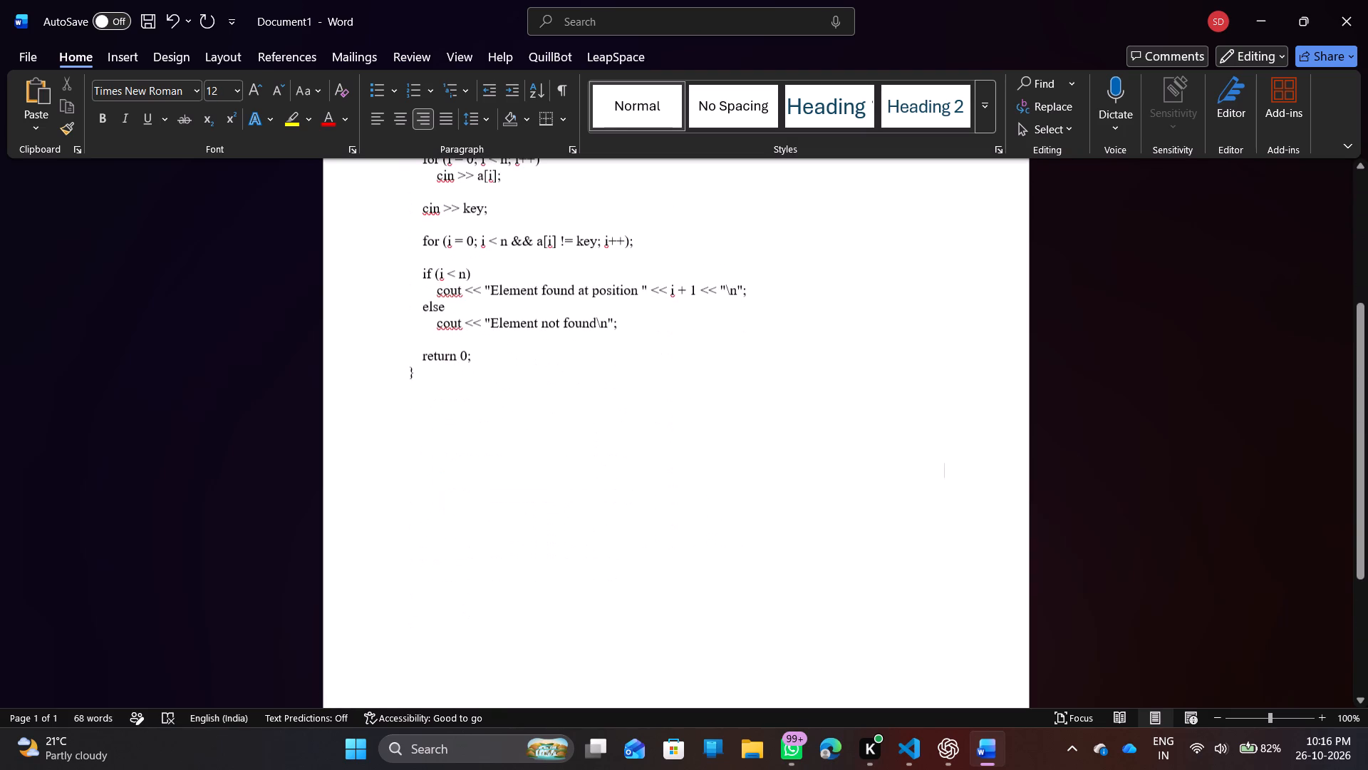
pyautogui.press('Return')
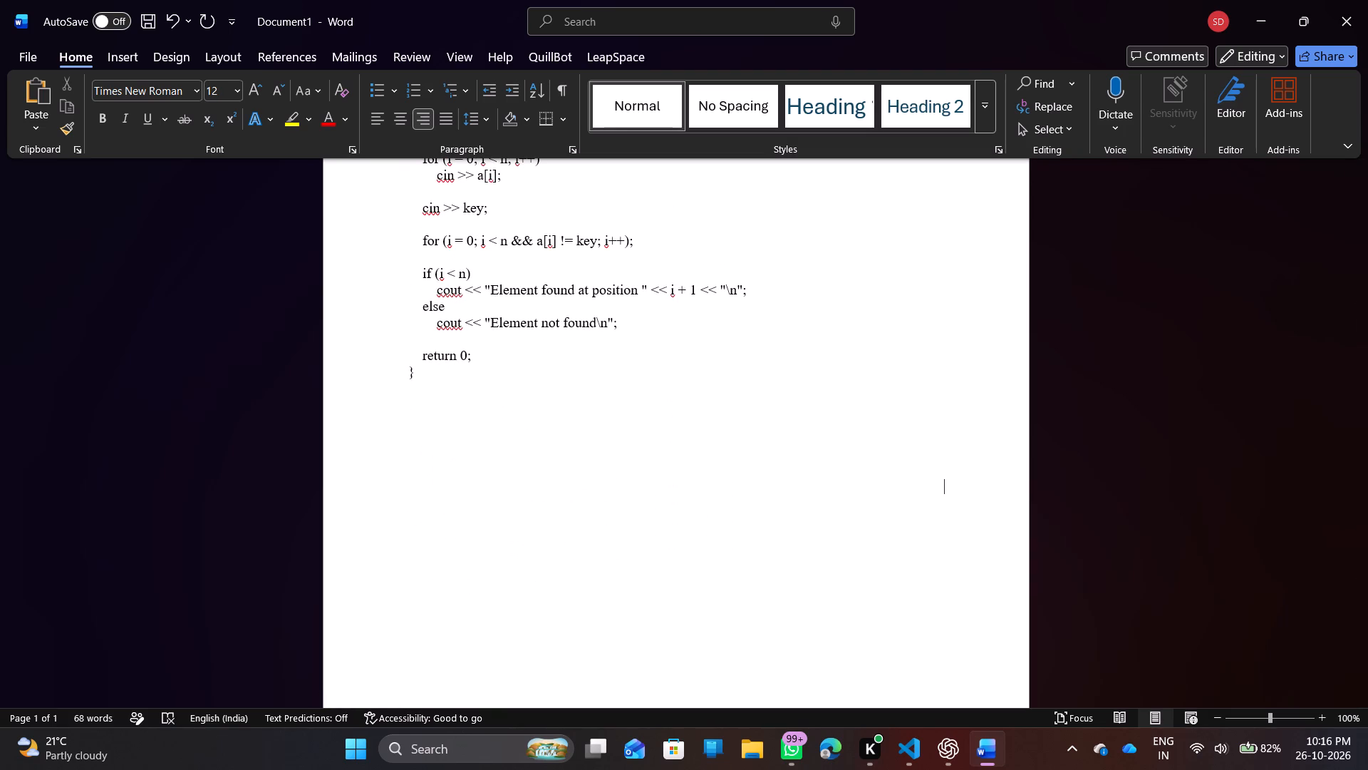
# Enter a right-aligned "Name :" line below the code, followed by the student's name.
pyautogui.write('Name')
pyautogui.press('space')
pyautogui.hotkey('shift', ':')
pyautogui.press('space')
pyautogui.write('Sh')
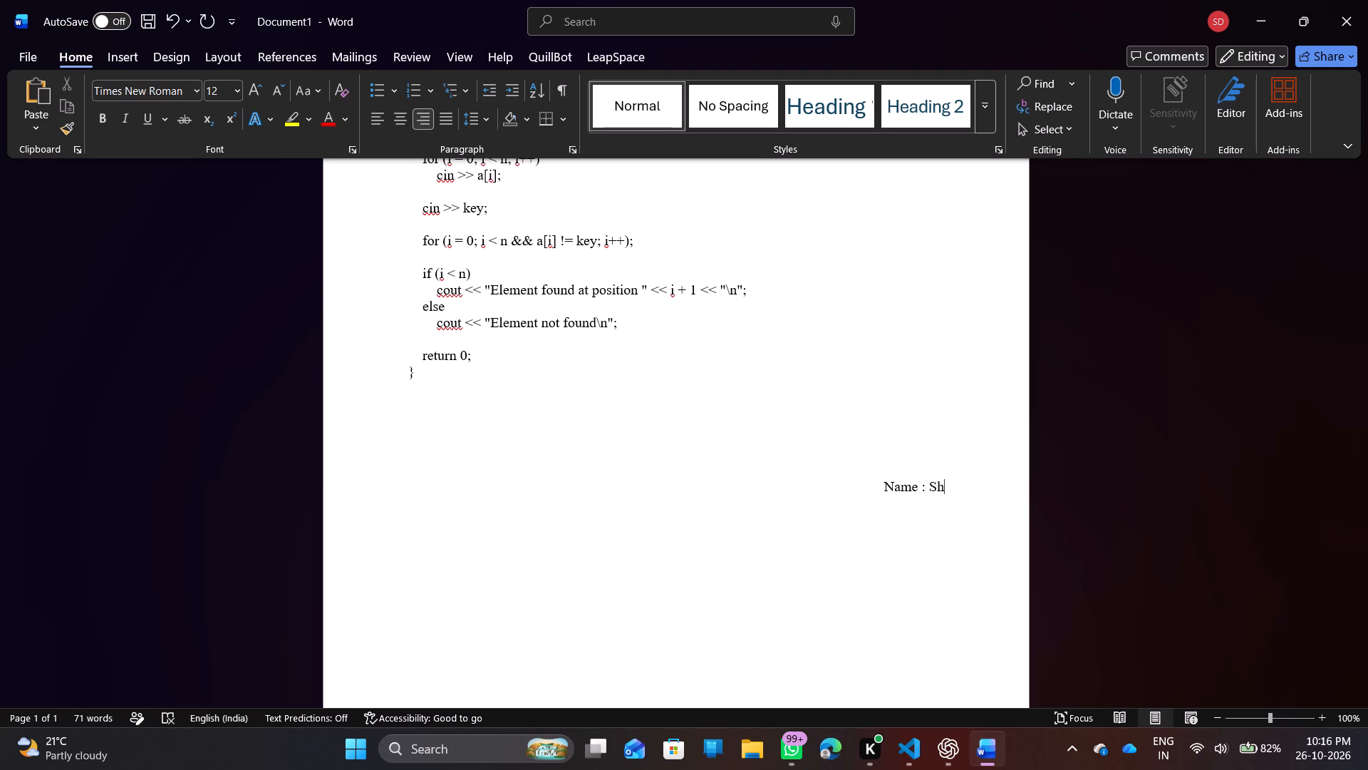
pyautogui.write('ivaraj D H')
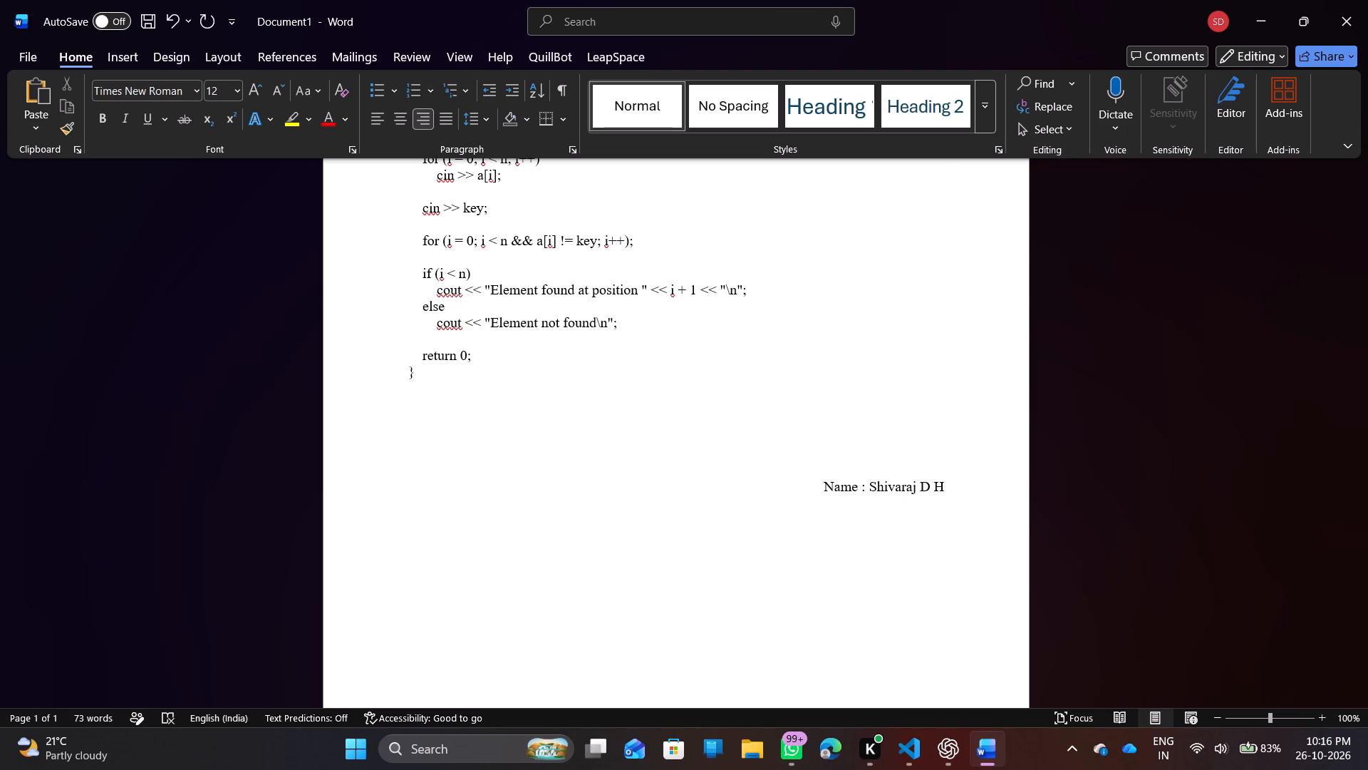
# Add a "Reg No :" line under the name line, followed by the student's registration number.
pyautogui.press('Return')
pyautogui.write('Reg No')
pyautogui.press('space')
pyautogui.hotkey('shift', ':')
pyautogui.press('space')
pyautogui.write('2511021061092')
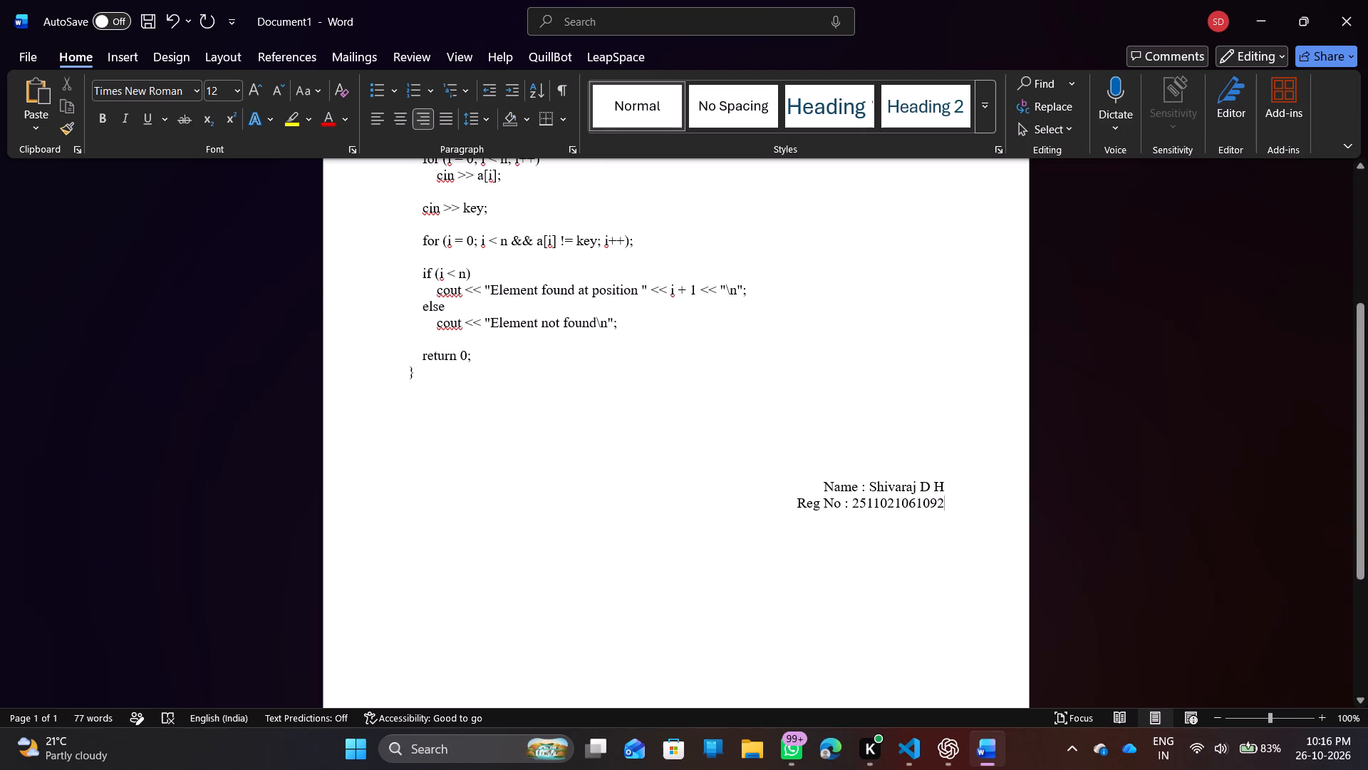
pyautogui.scroll(-7, 915, 535)
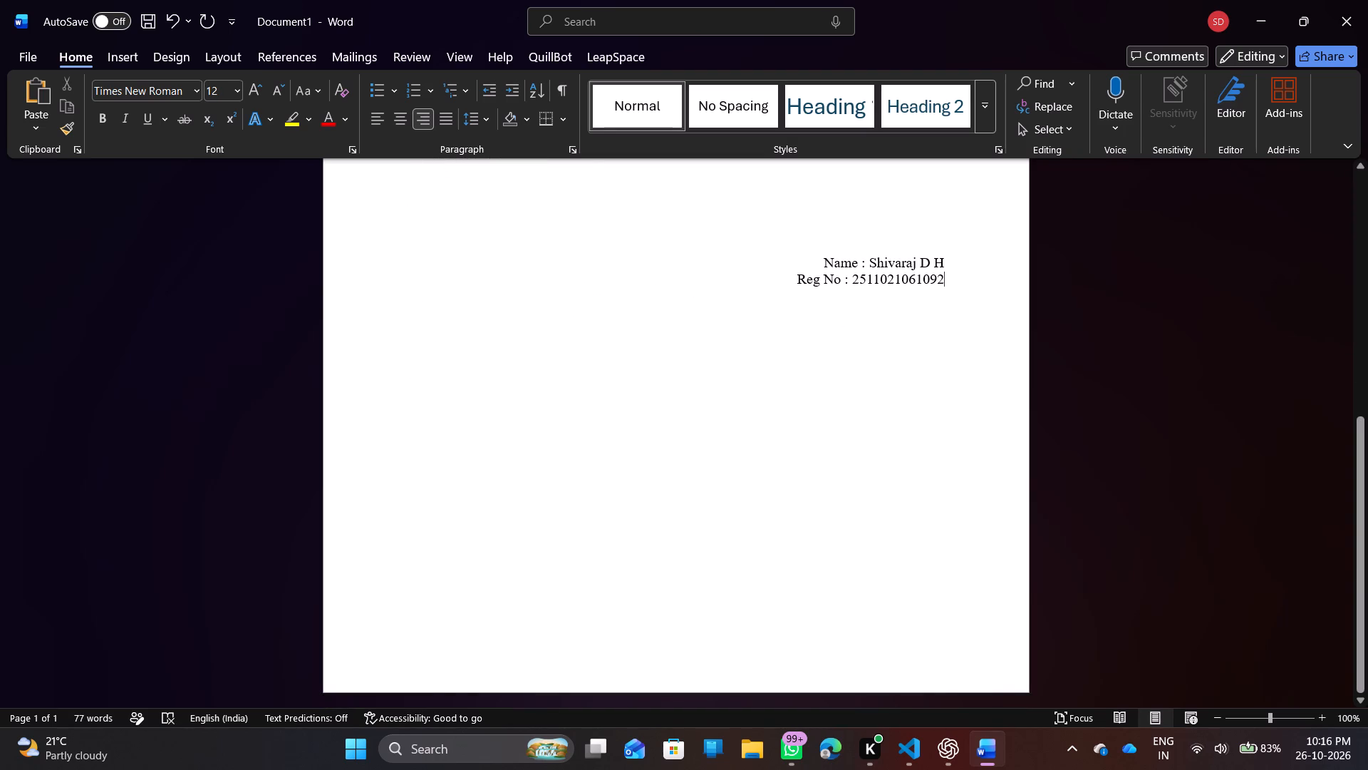
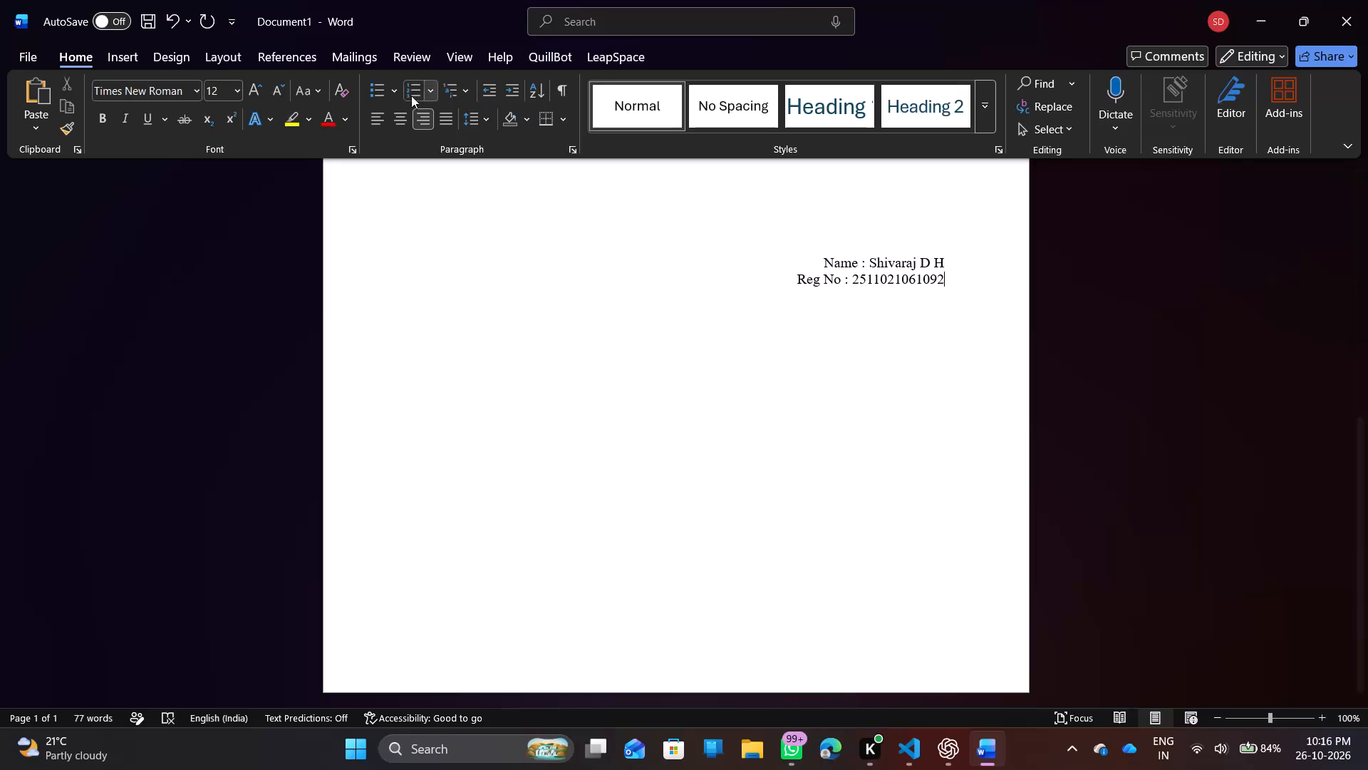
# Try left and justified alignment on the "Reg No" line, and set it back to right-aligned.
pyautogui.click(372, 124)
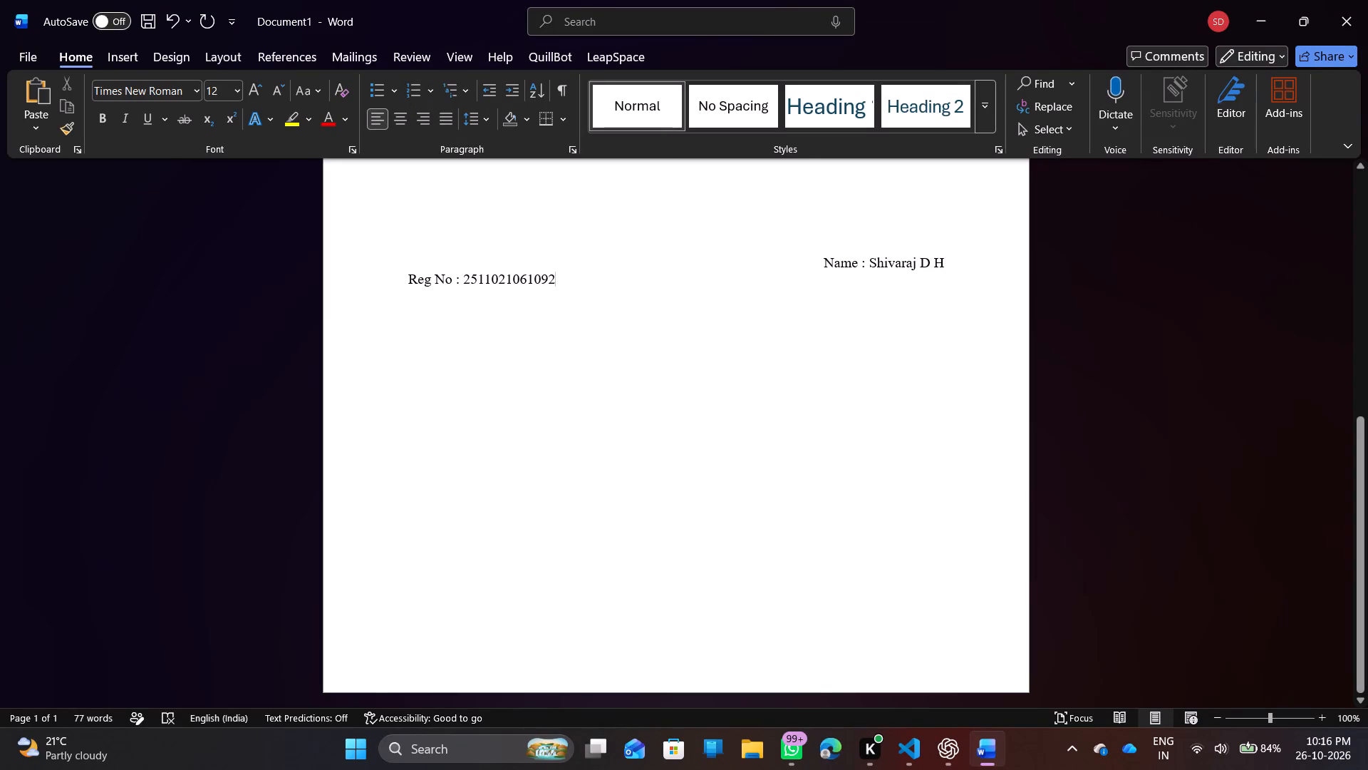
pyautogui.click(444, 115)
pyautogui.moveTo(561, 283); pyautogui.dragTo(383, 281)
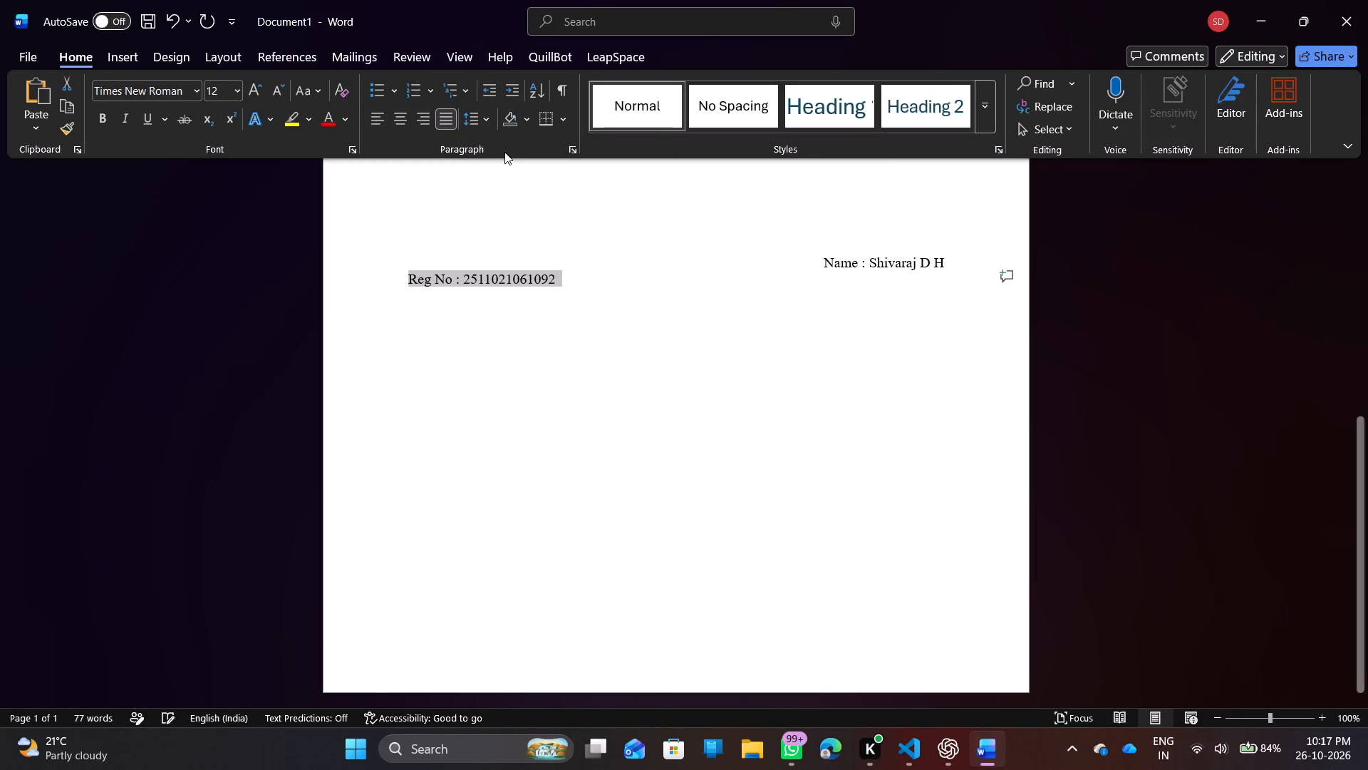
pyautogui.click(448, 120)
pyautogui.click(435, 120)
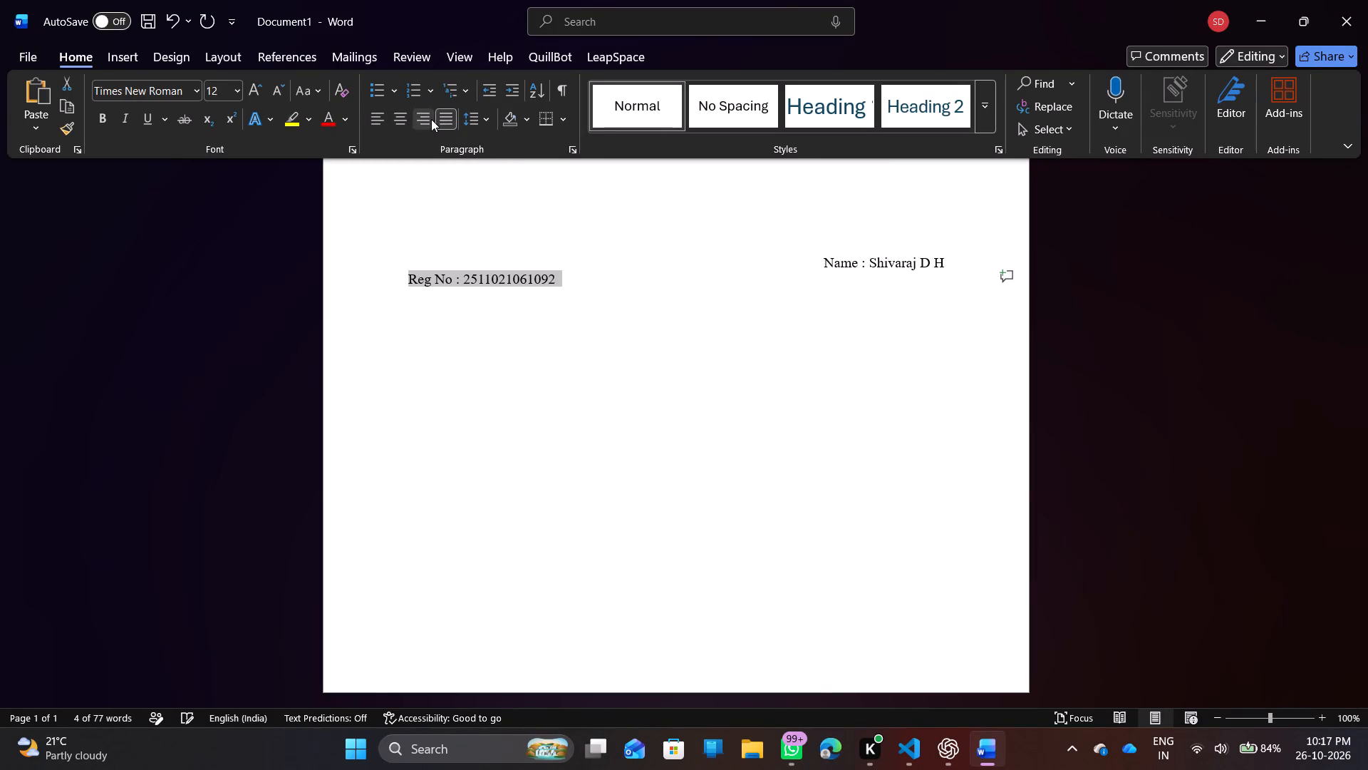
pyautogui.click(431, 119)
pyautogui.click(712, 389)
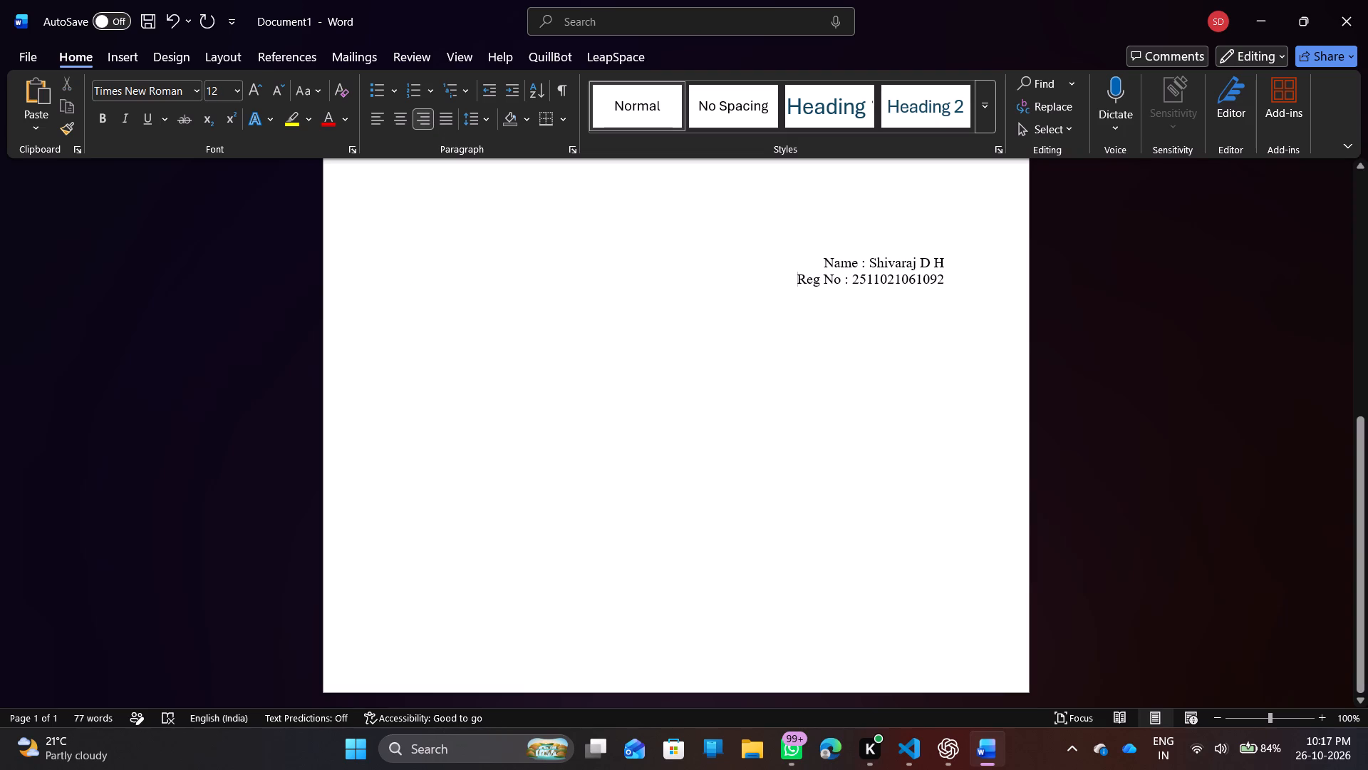
# Add four empty lines below the "Reg No" line, left-align the last one and paste the copied binary search program there.
pyautogui.click(954, 282)
pyautogui.press('Return')
pyautogui.press('Return')
pyautogui.press('Return')
pyautogui.press('Return')
pyautogui.click(360, 114)
pyautogui.click(375, 117)
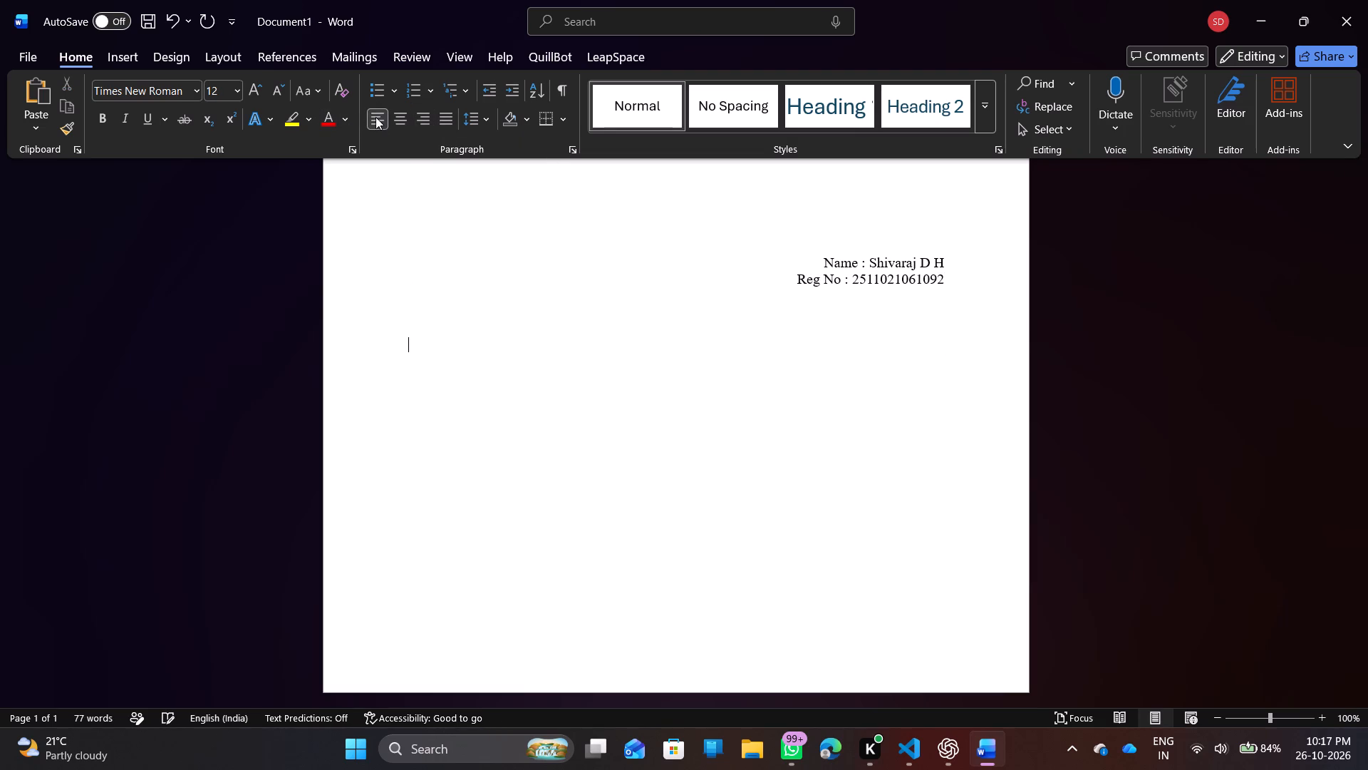
pyautogui.hotkey('ctrl', 'v')
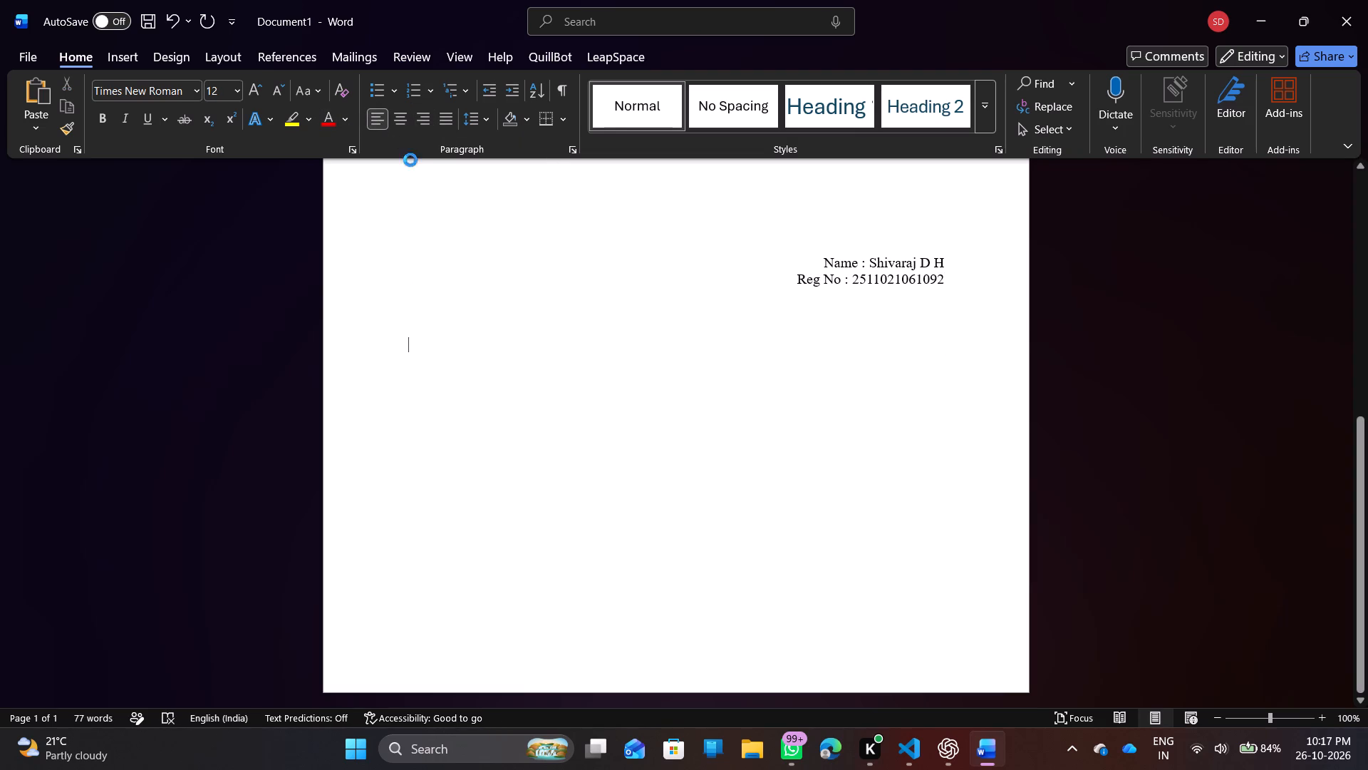
# Insert empty lines before the pasted program's "#include <iostream>" line so that it starts at the top of the second page.
pyautogui.scroll(5, 442, 256)
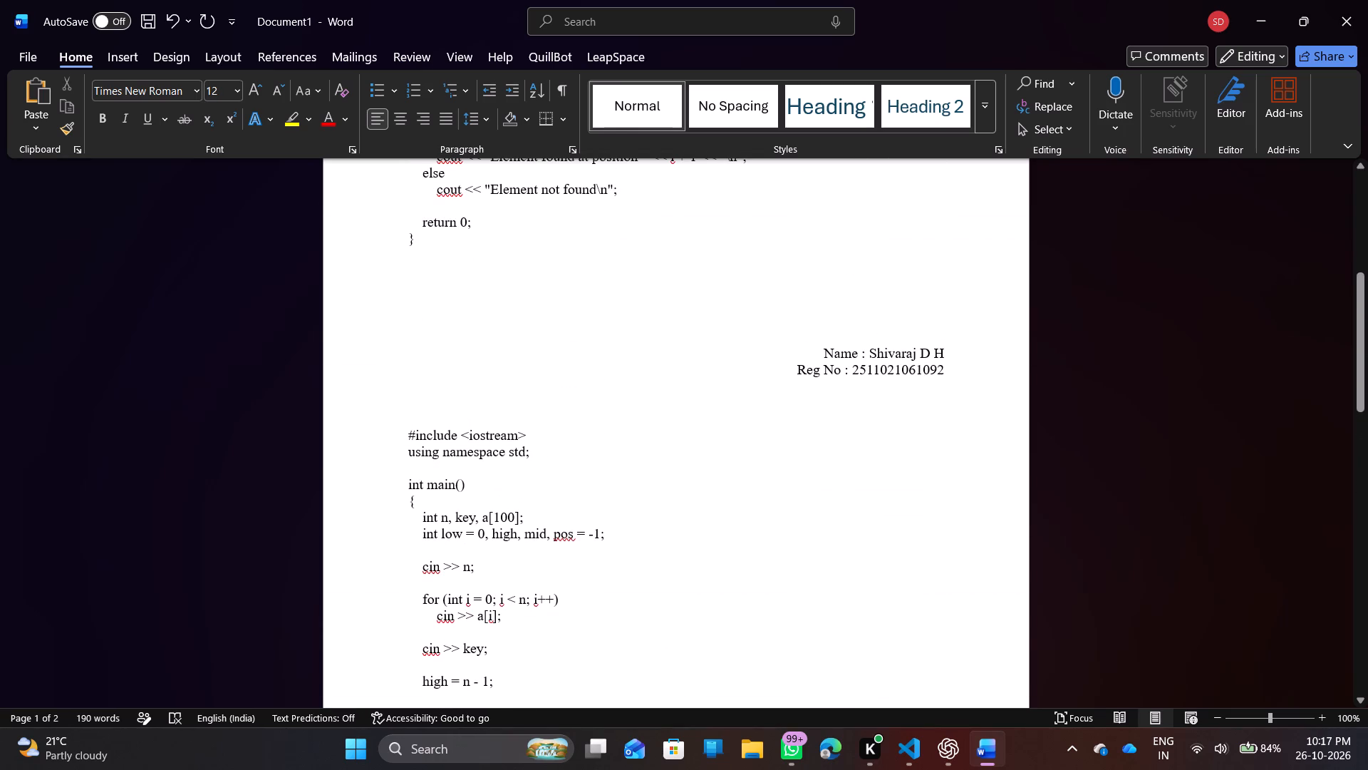
pyautogui.click(403, 430)
pyautogui.press('Return')
pyautogui.press('Return')
pyautogui.press('Return')
pyautogui.press('Return')
pyautogui.press('Return')
pyautogui.press('Return')
pyautogui.press('Return')
pyautogui.press('Return')
pyautogui.press('Return')
pyautogui.press('Return')
pyautogui.scroll(-2, 403, 427)
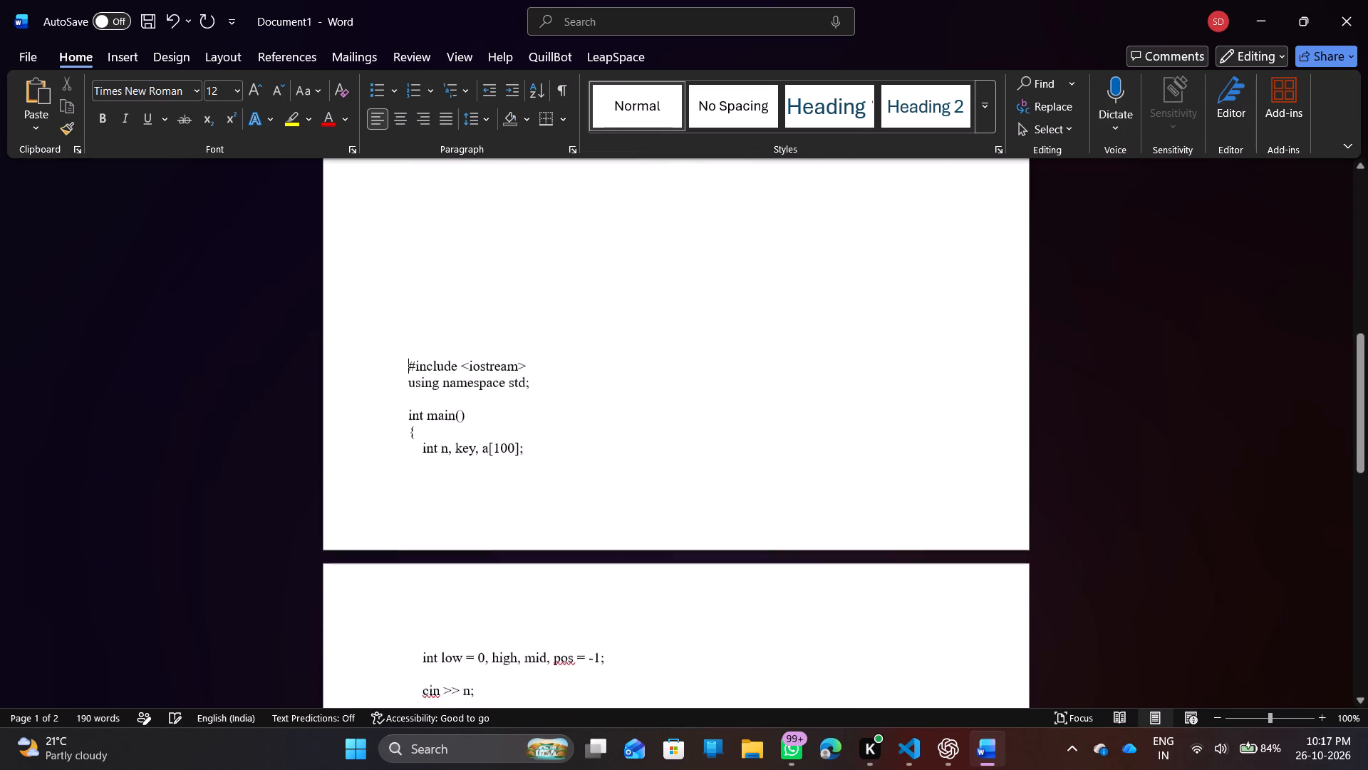
pyautogui.press('Return')
pyautogui.press('Return')
pyautogui.press('Return')
pyautogui.press('Return')
pyautogui.press('Return')
pyautogui.press('Return')
pyautogui.scroll(-2, 403, 427)
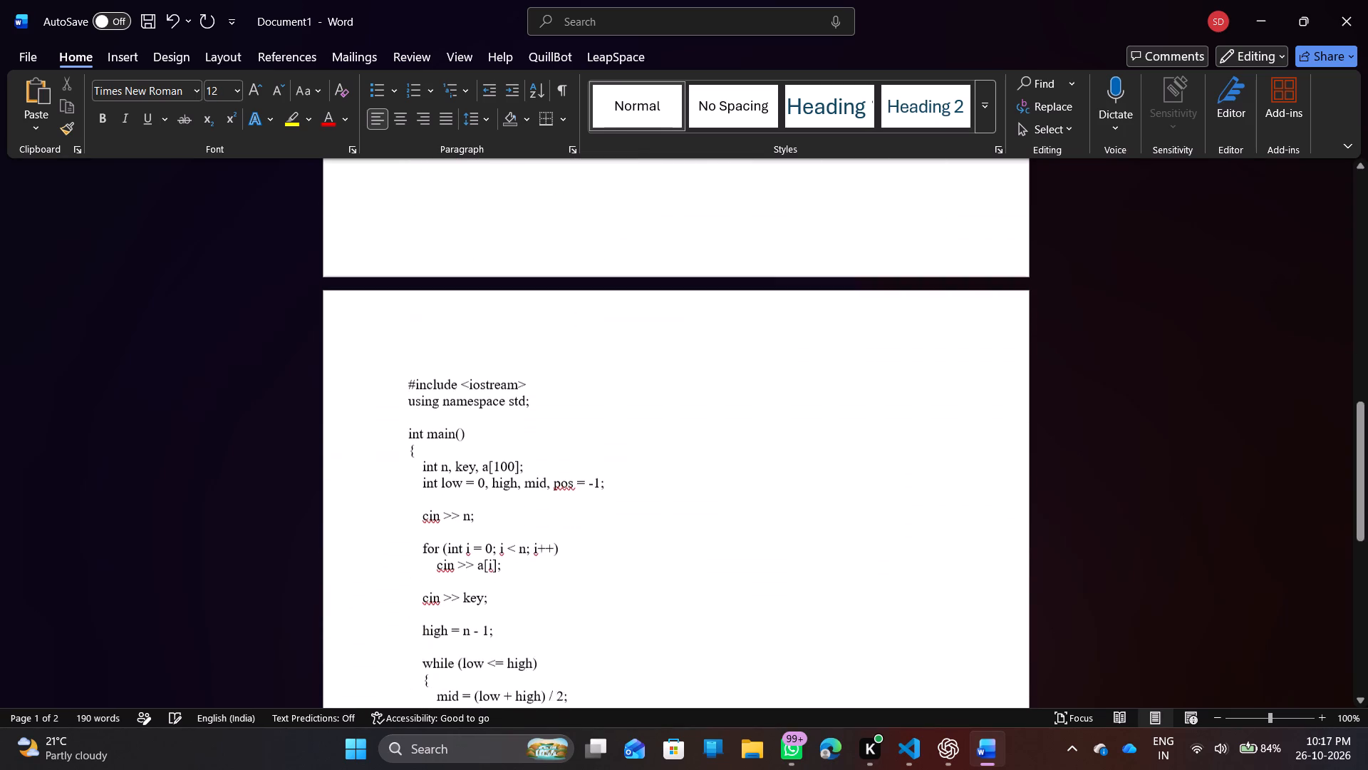
# Look over the linear search program and the pasted binary search program to check their layout across the two pages.
pyautogui.scroll(-1, 403, 427)
pyautogui.scroll(8, 403, 427)
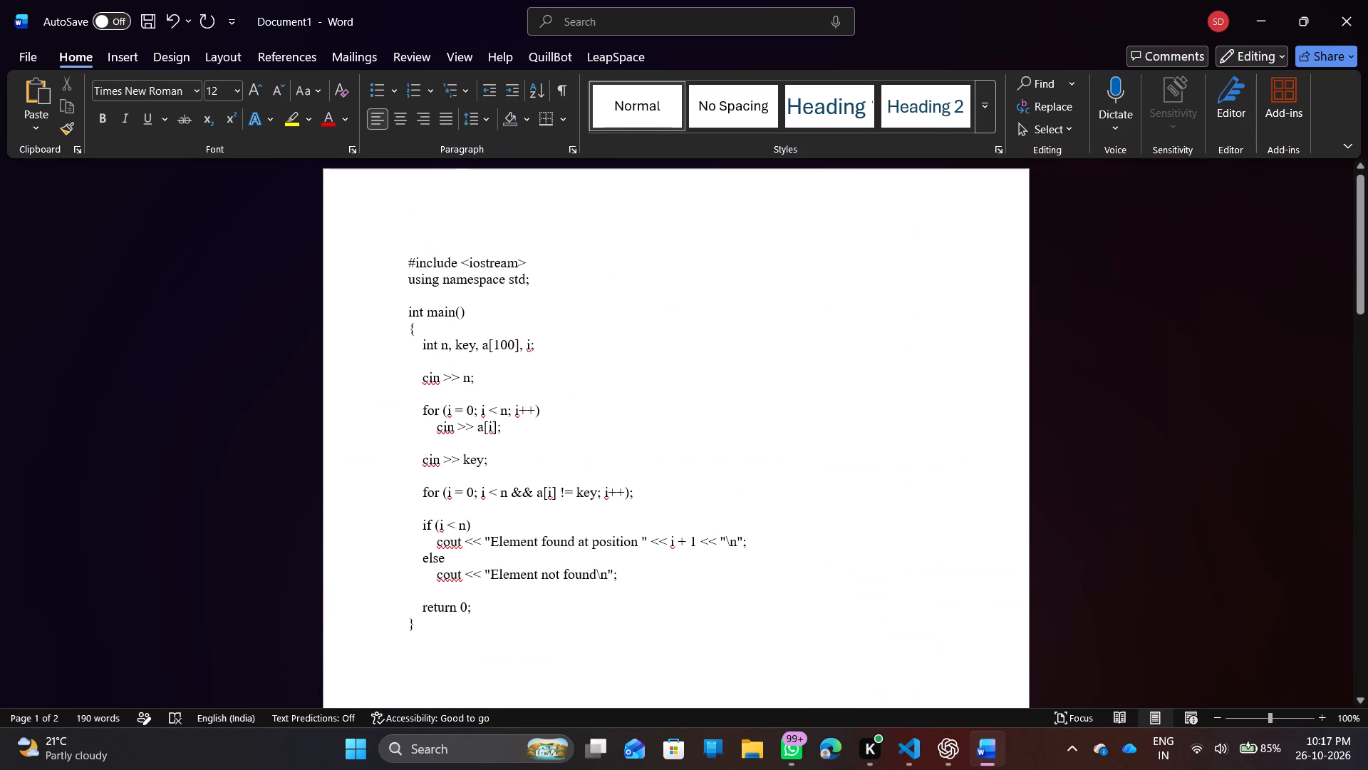
pyautogui.scroll(-10, 579, 384)
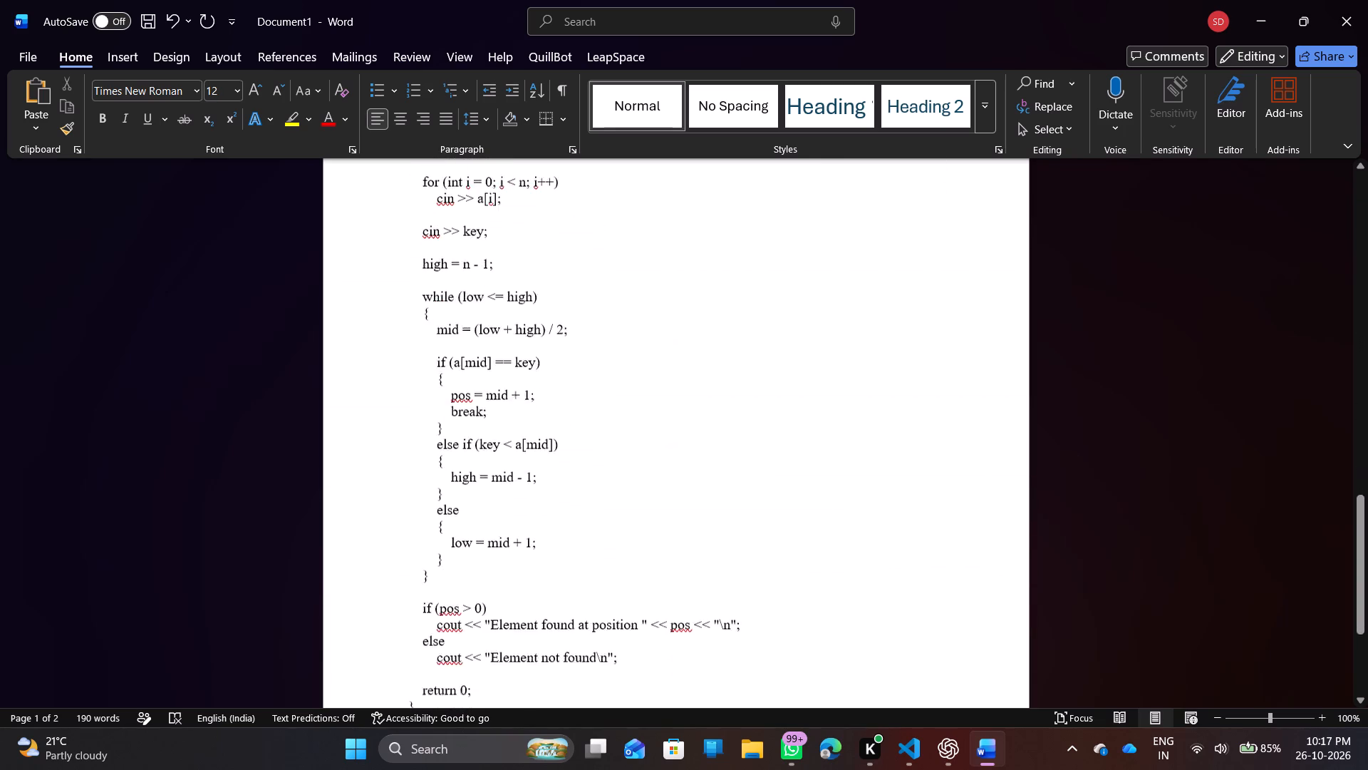
pyautogui.scroll(-6, 576, 384)
pyautogui.scroll(1, 574, 383)
pyautogui.scroll(-1, 574, 383)
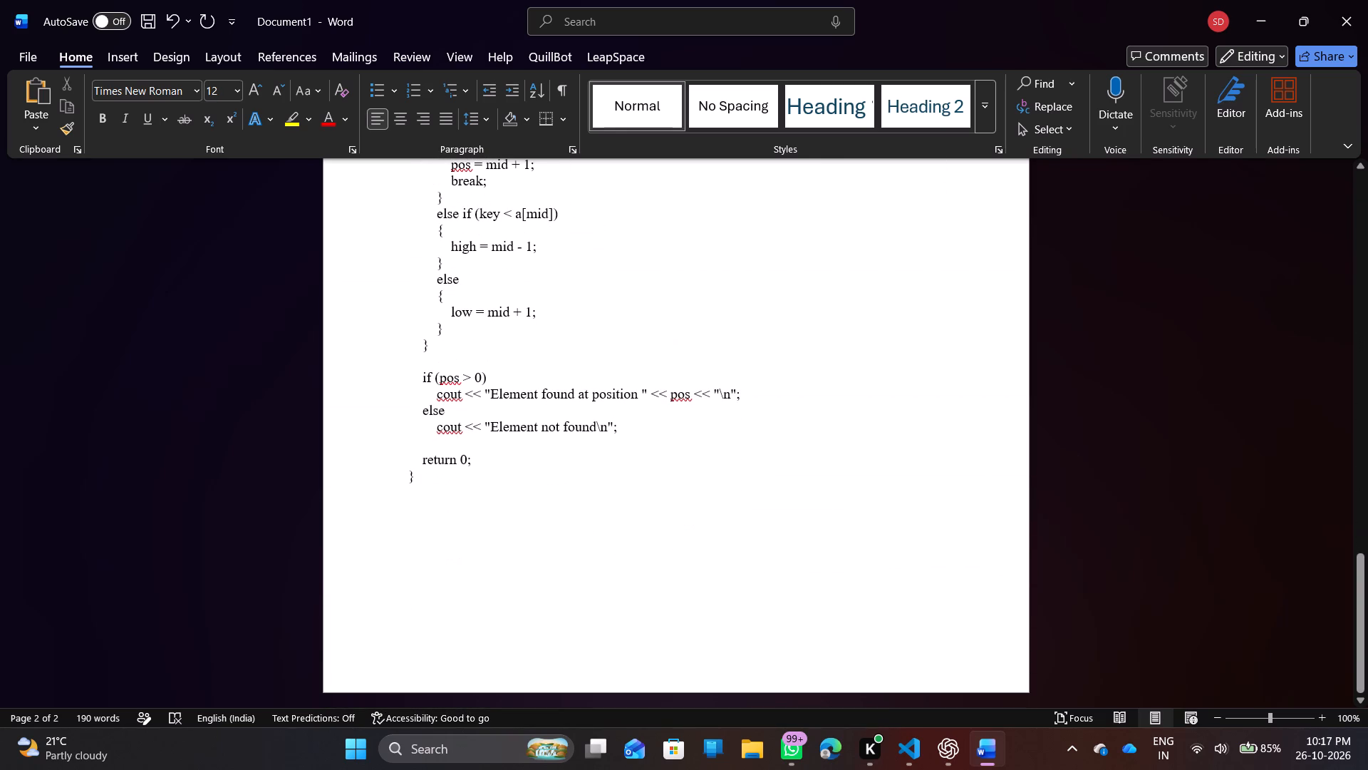
pyautogui.scroll(4, 431, 493)
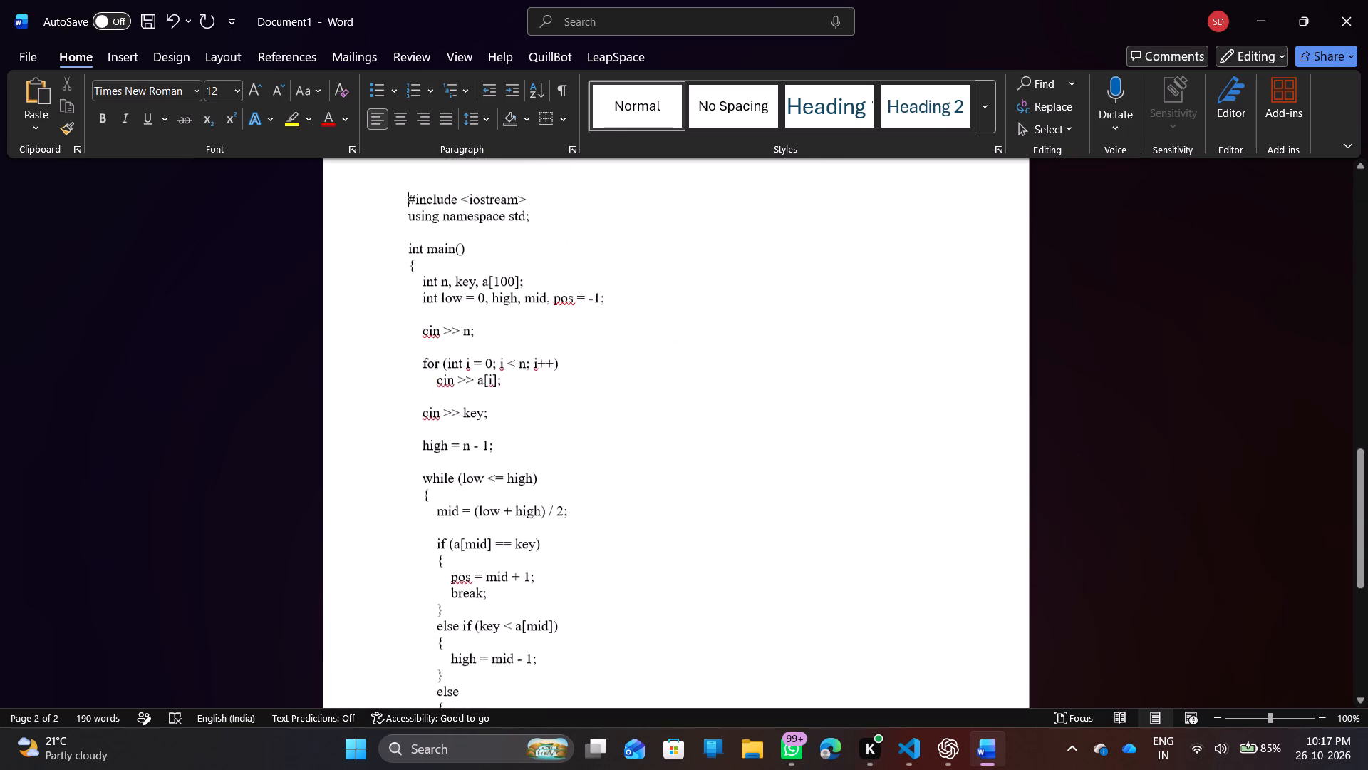
pyautogui.scroll(1, 433, 493)
pyautogui.scroll(-6, 437, 491)
# Set the font size of the whole binary search program on the second page to 11.
pyautogui.moveTo(432, 491); pyautogui.dragTo(406, 382)
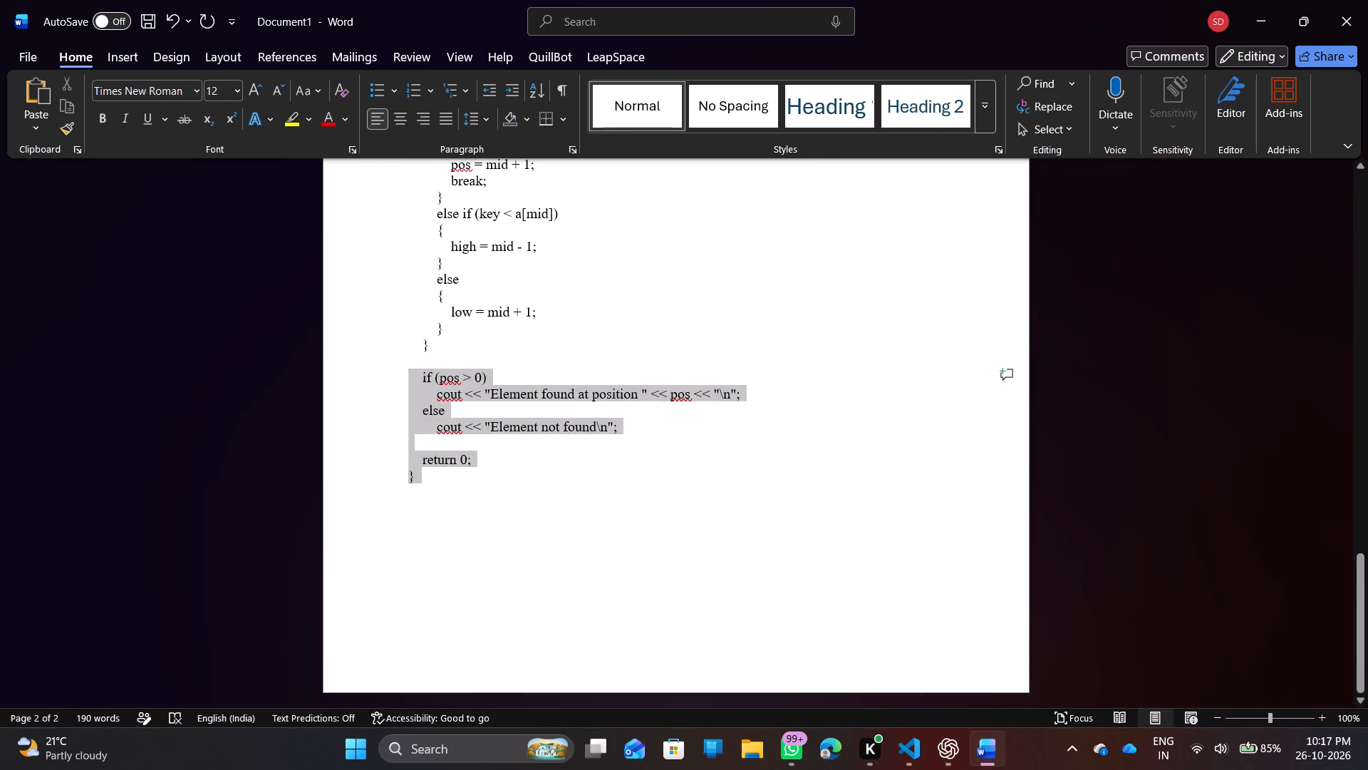
pyautogui.moveTo(406, 382); pyautogui.dragTo(400, 417)
pyautogui.scroll(5, 406, 382)
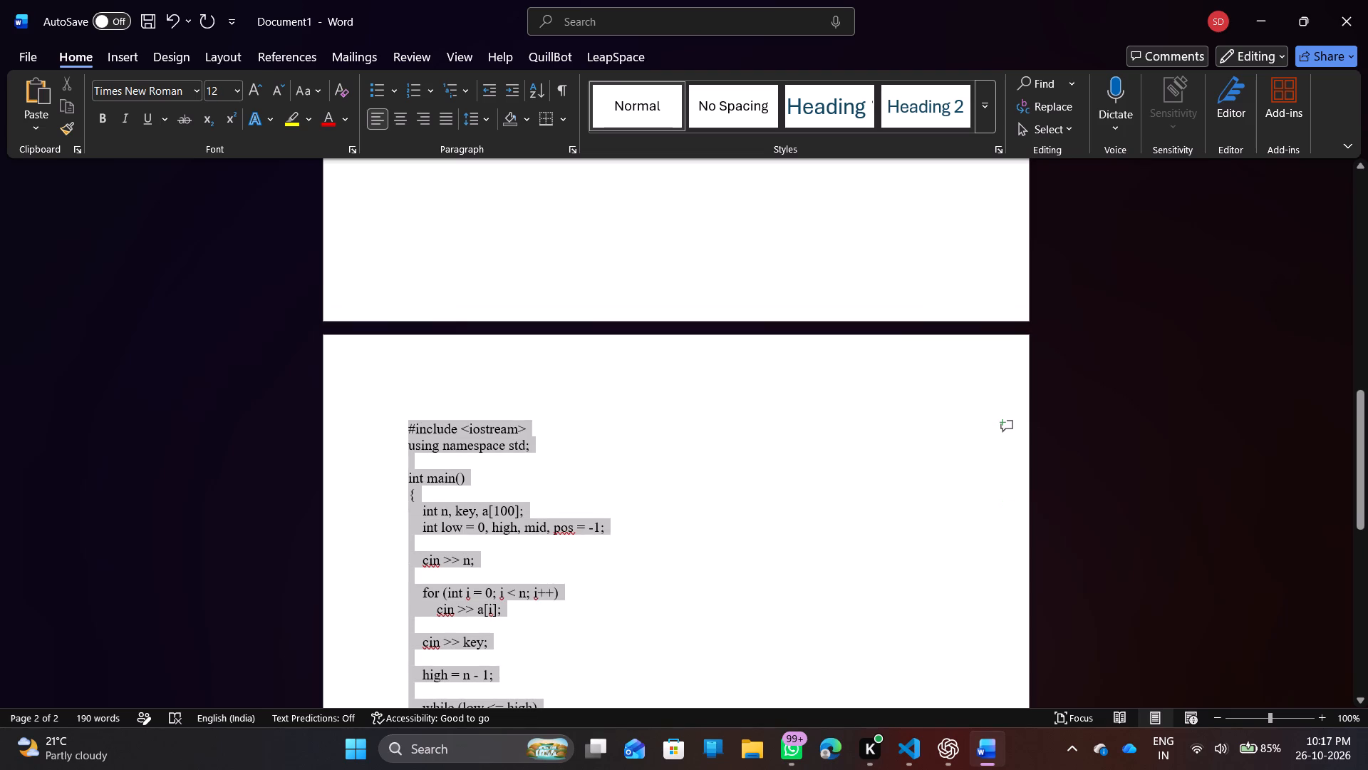
pyautogui.moveTo(400, 417); pyautogui.dragTo(400, 417)
pyautogui.click(238, 94)
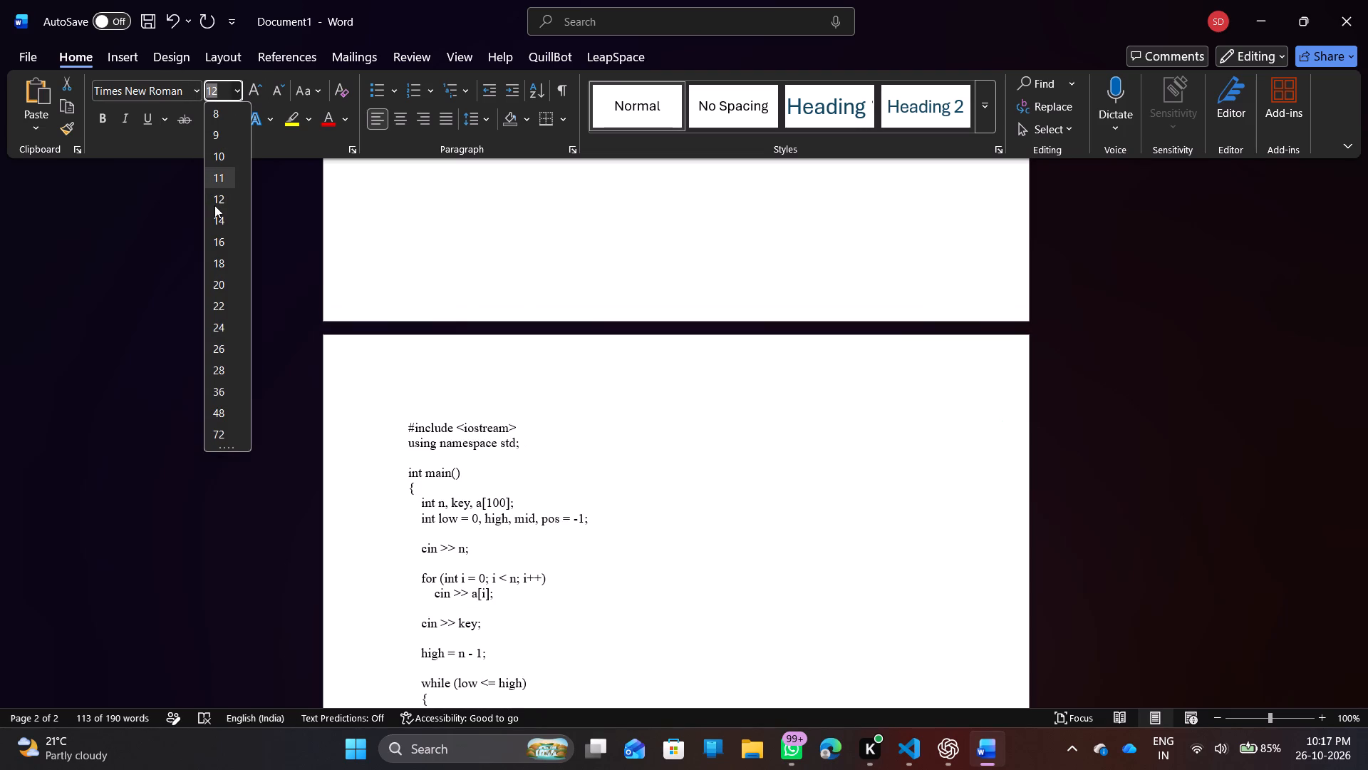
pyautogui.click(214, 184)
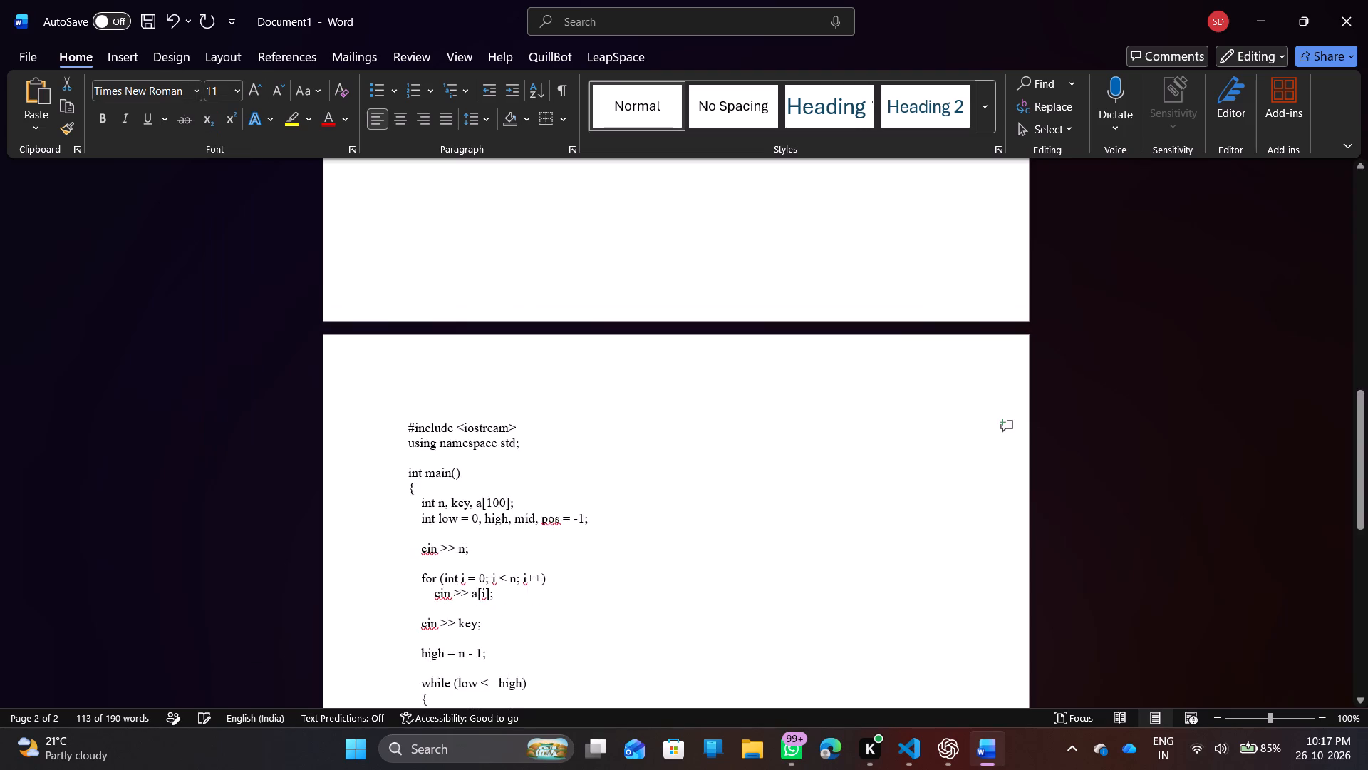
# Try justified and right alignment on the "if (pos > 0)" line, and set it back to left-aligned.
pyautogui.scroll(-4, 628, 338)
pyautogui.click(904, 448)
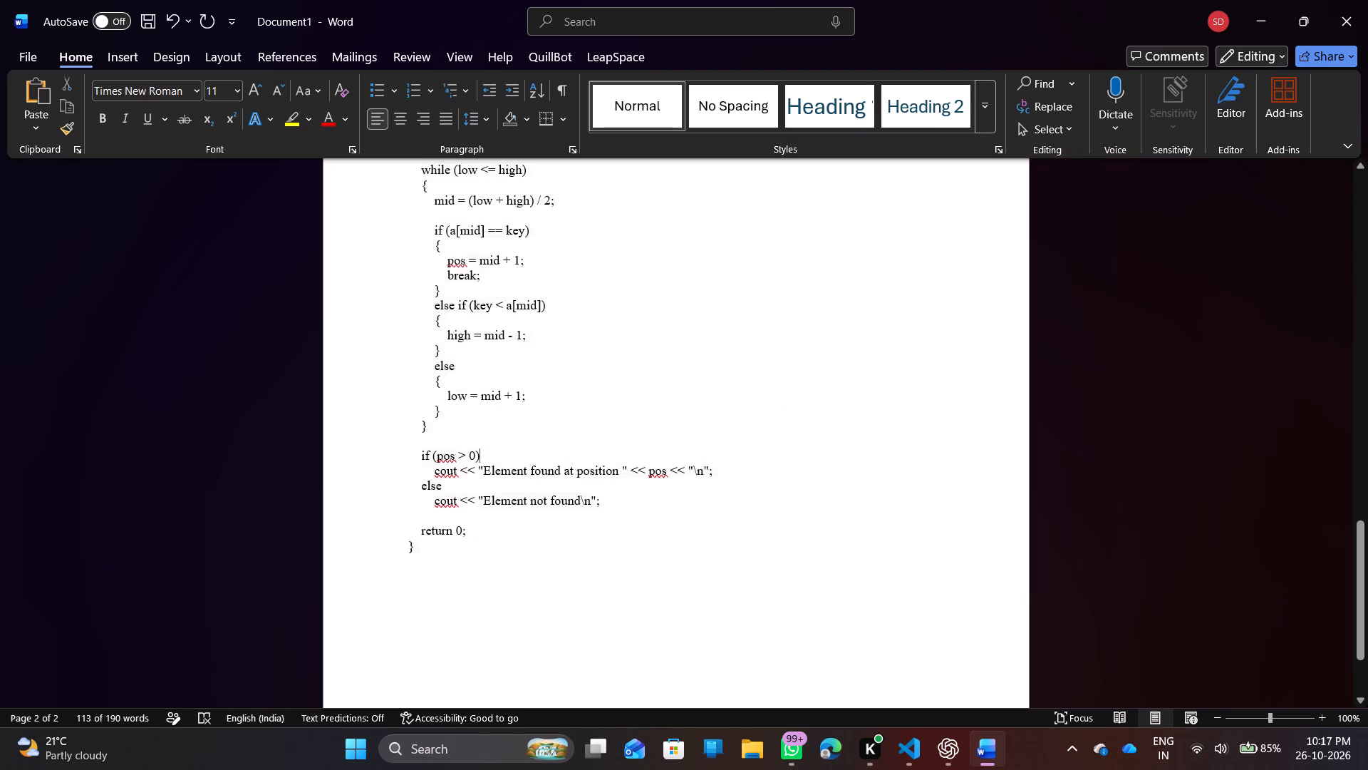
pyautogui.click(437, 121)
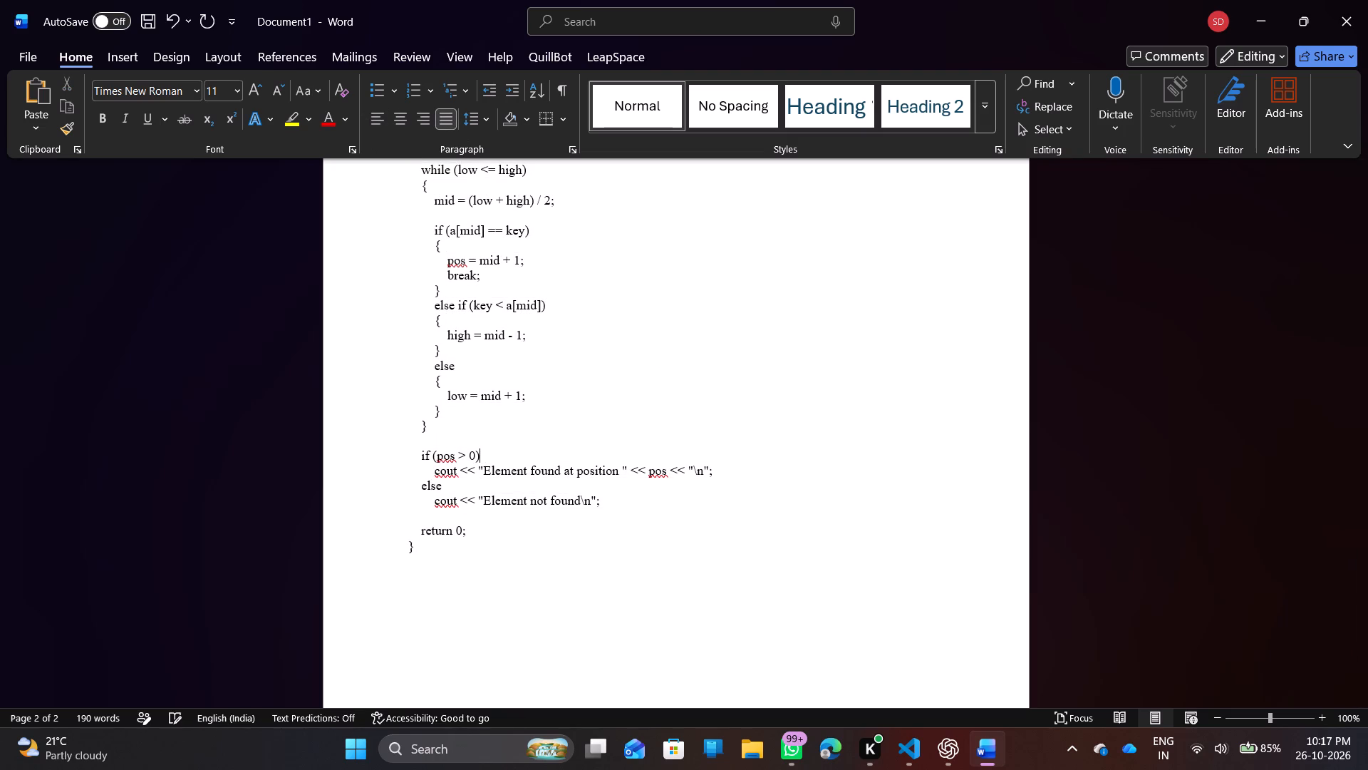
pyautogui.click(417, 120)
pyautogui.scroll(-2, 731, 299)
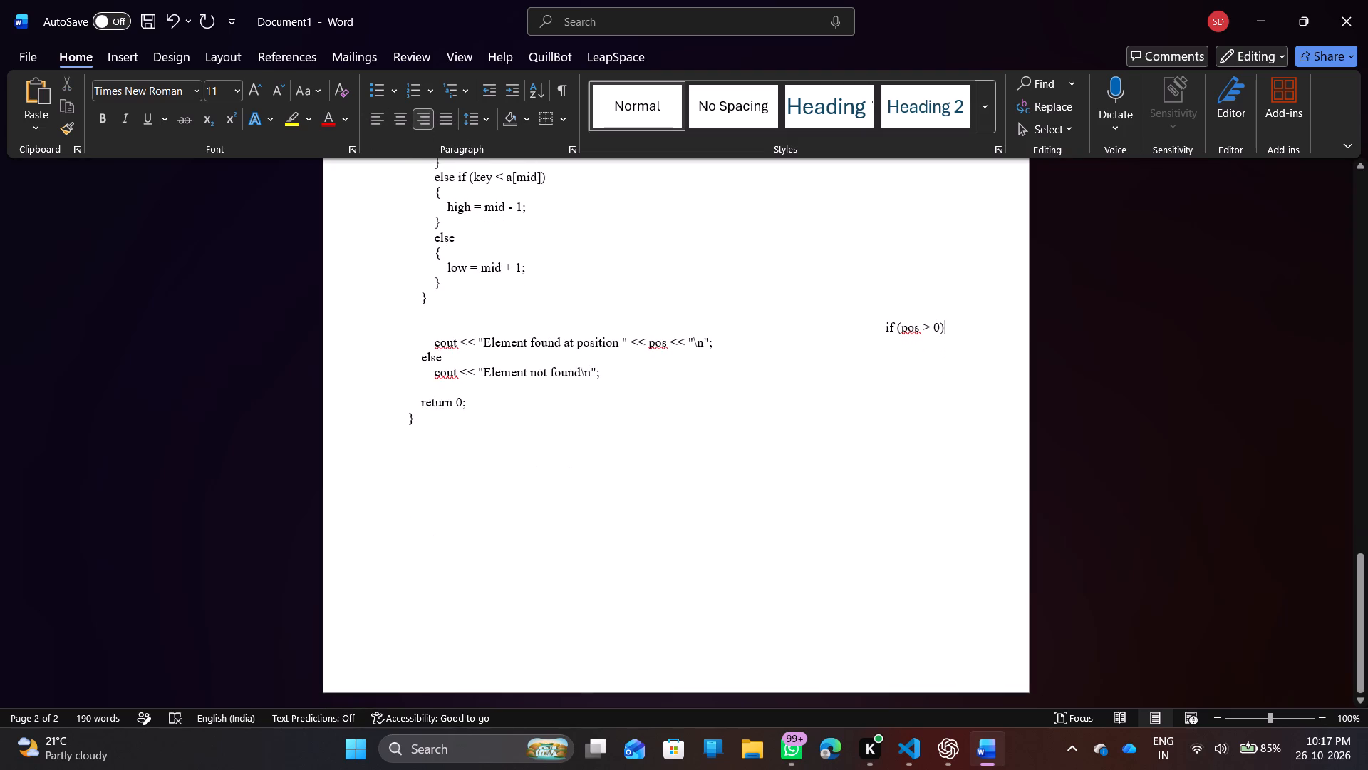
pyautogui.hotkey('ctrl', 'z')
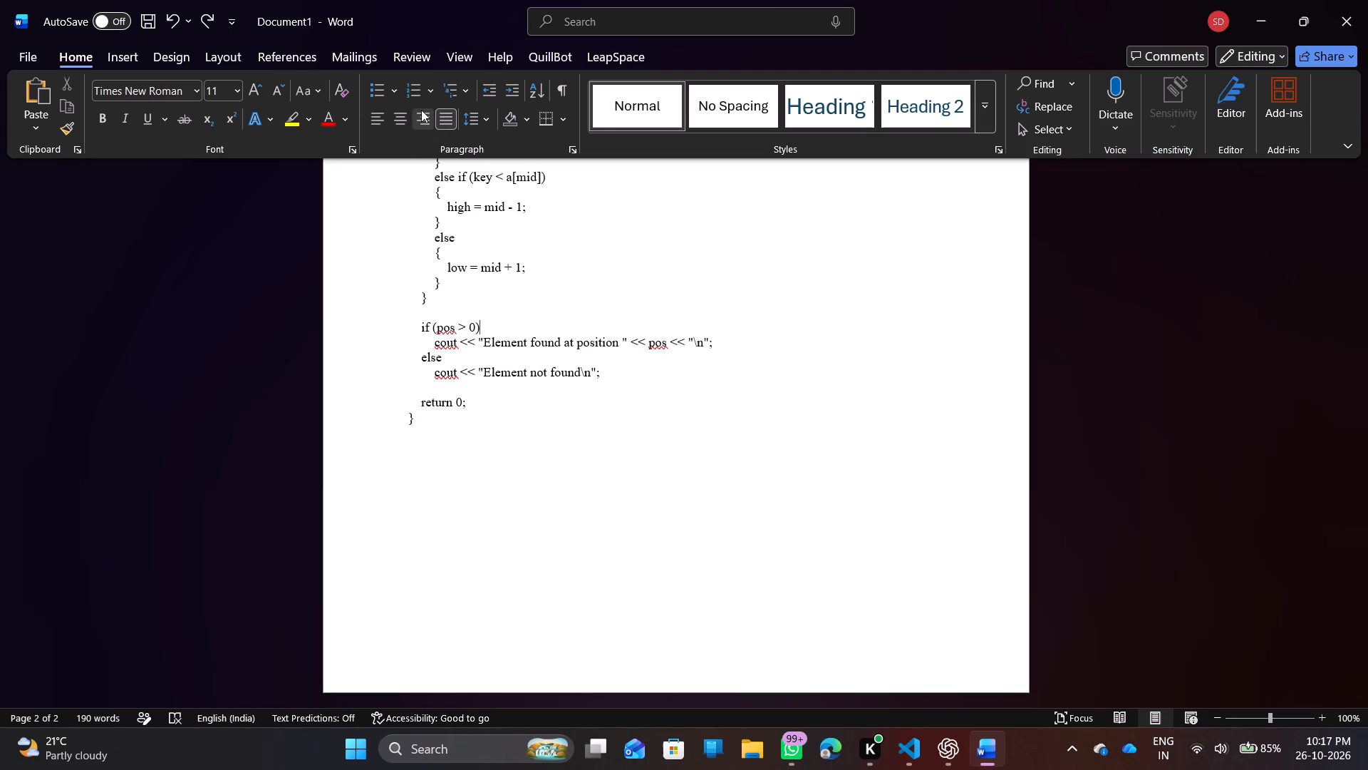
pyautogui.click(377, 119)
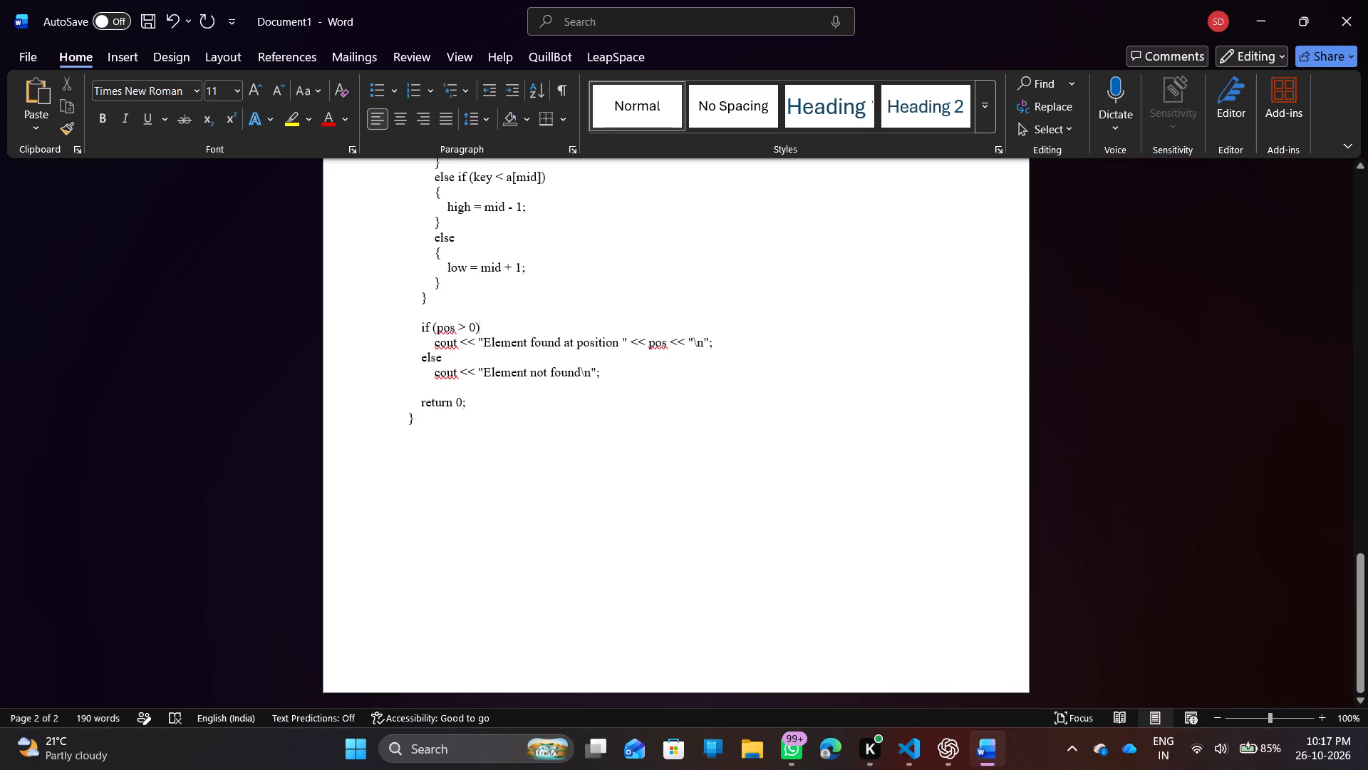
# Add two empty lines below the binary search program's closing brace, right-align the last one and add two more lines.
pyautogui.click(773, 471)
pyautogui.press('Return')
pyautogui.press('Return')
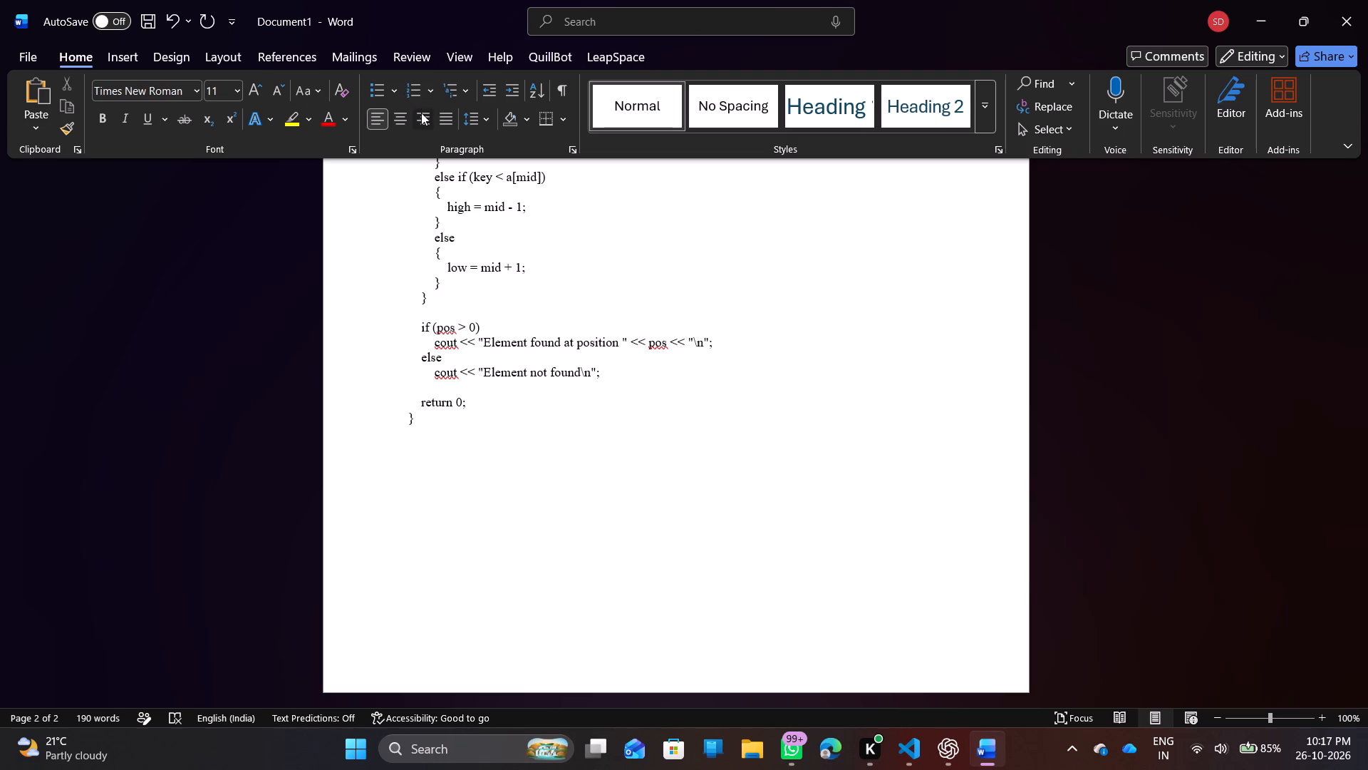
pyautogui.click(420, 113)
pyautogui.press('Return')
pyautogui.press('Return')
# Enter a right-aligned "Name :" line below the binary search program, followed by the student's name.
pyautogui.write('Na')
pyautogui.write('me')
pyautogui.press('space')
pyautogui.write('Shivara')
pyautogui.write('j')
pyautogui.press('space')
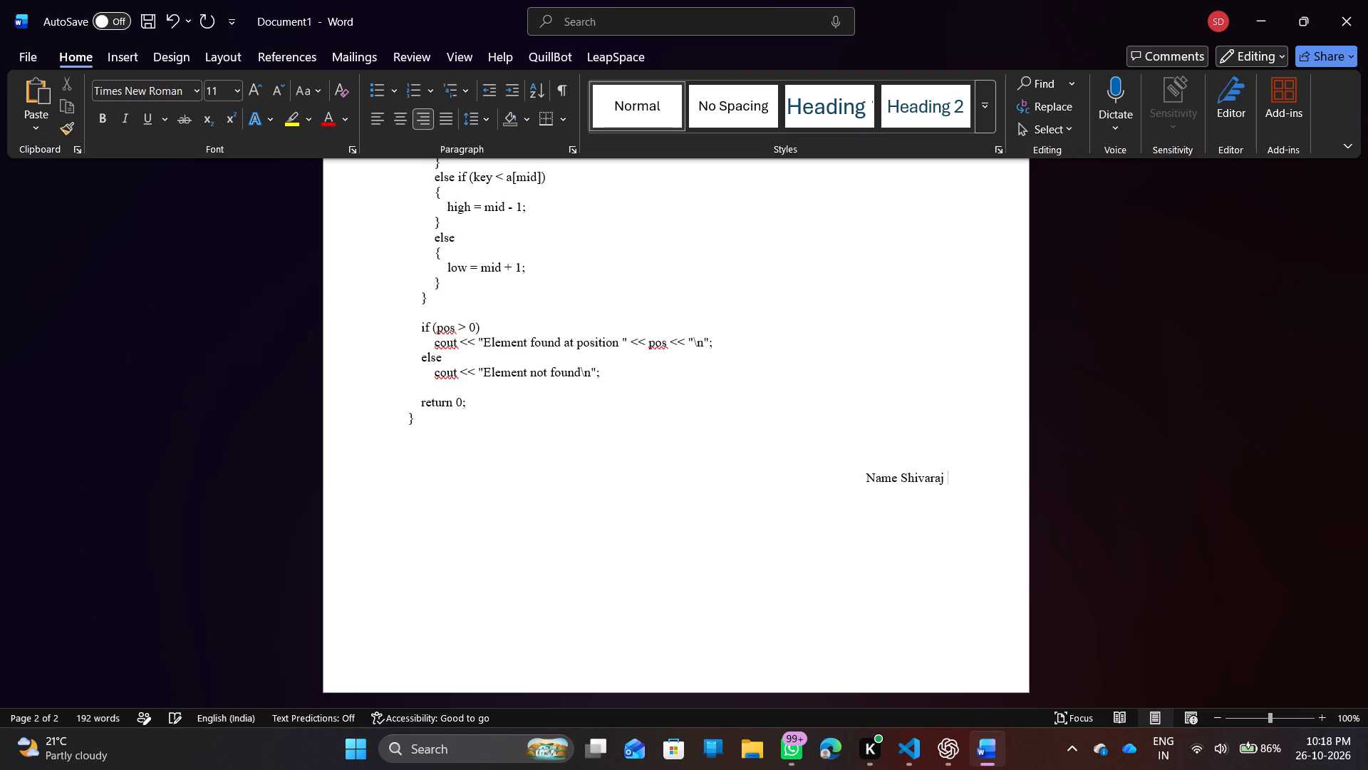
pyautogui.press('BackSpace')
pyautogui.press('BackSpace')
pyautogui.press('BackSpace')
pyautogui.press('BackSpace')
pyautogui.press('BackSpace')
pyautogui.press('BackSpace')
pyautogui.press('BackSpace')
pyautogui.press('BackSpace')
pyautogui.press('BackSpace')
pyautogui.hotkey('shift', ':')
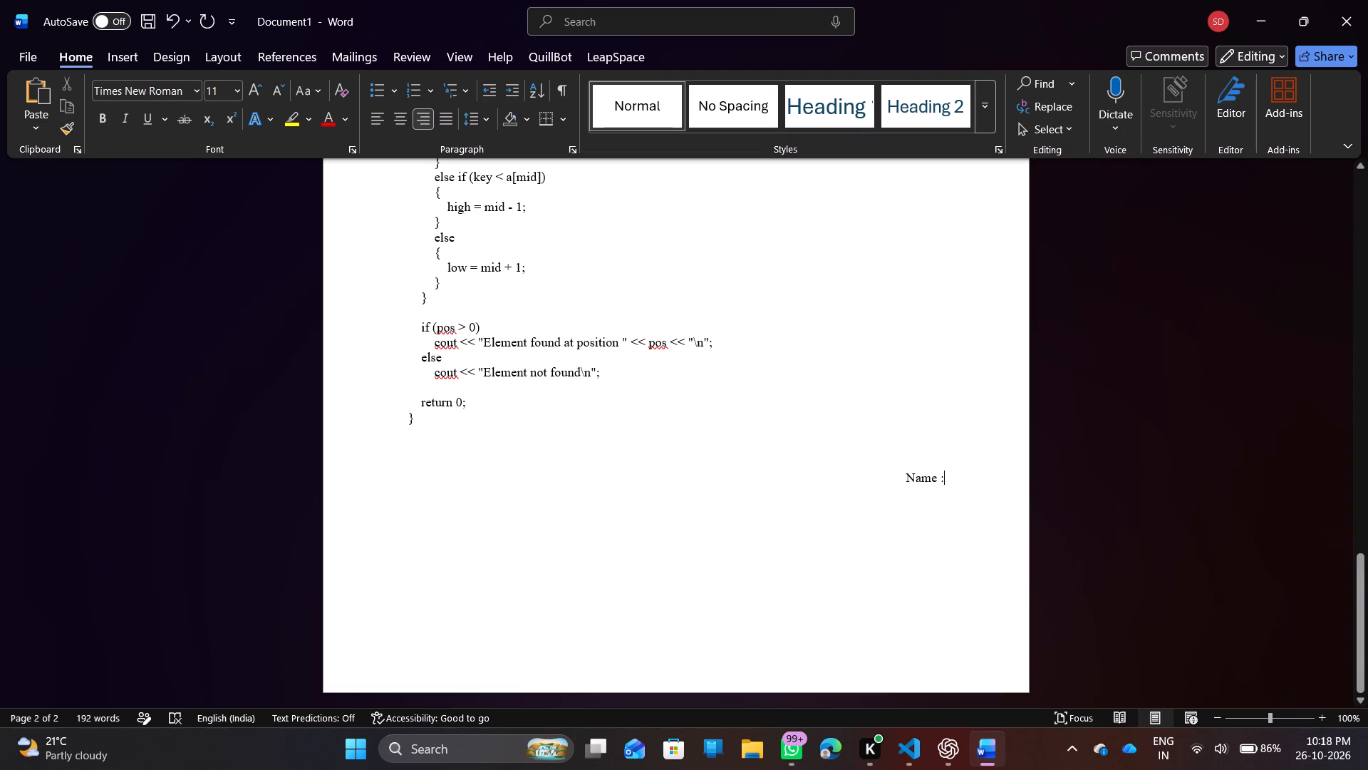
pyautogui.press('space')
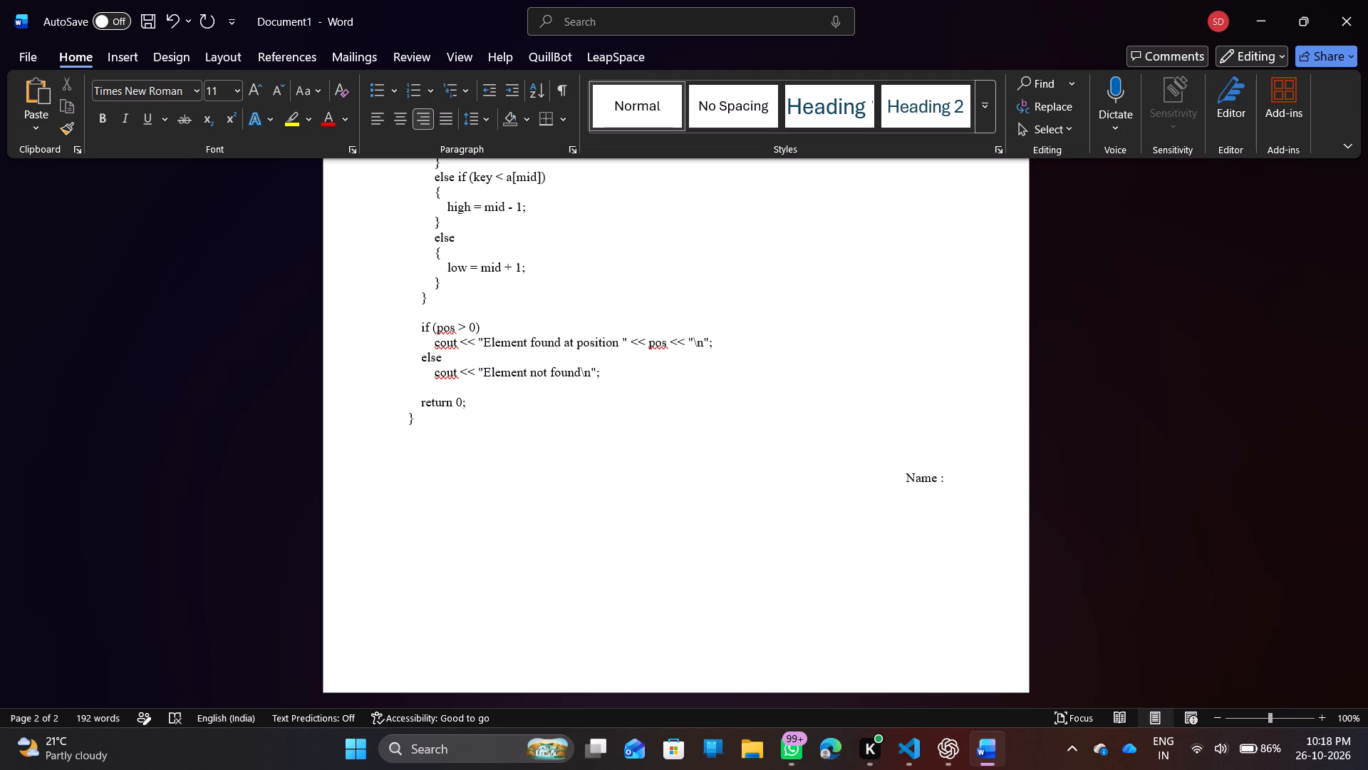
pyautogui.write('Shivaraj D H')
# Add a "Reg no:" line under the second name line, followed by the student's registration number.
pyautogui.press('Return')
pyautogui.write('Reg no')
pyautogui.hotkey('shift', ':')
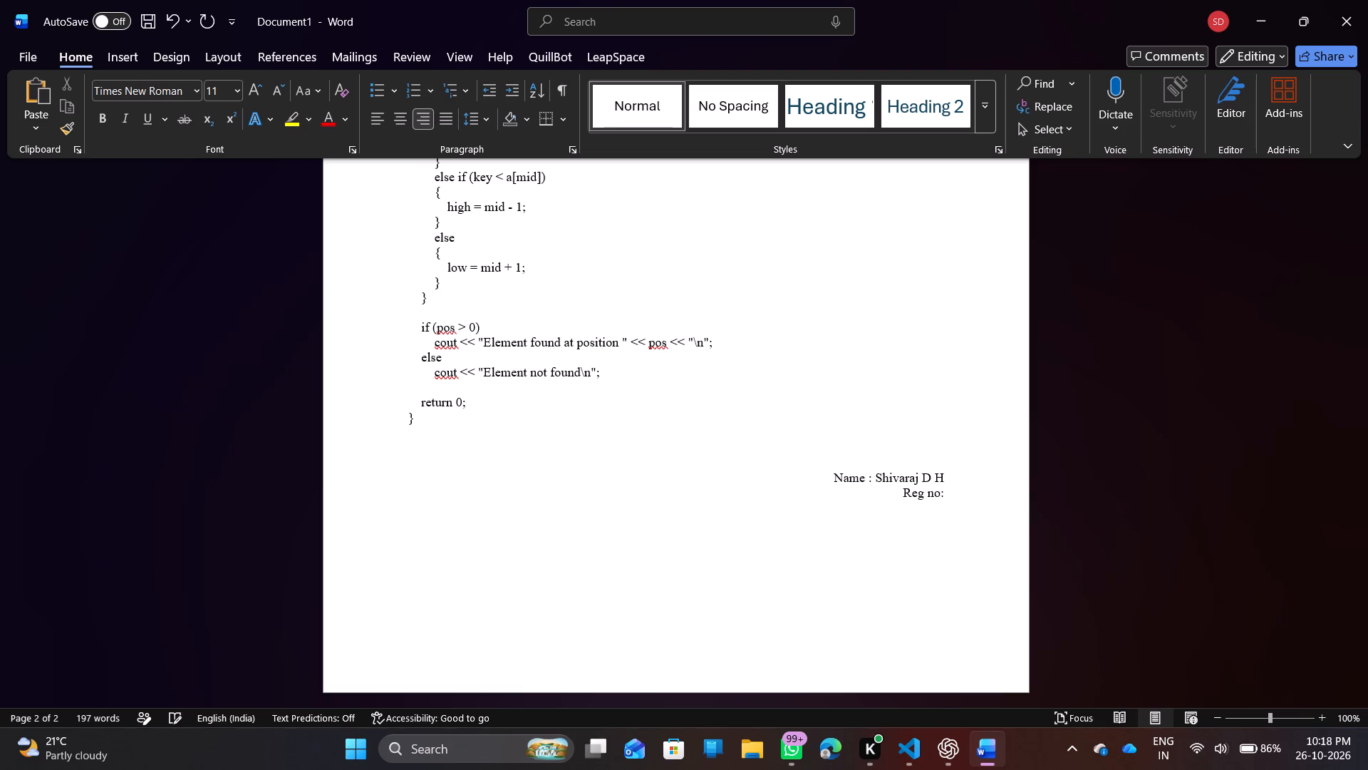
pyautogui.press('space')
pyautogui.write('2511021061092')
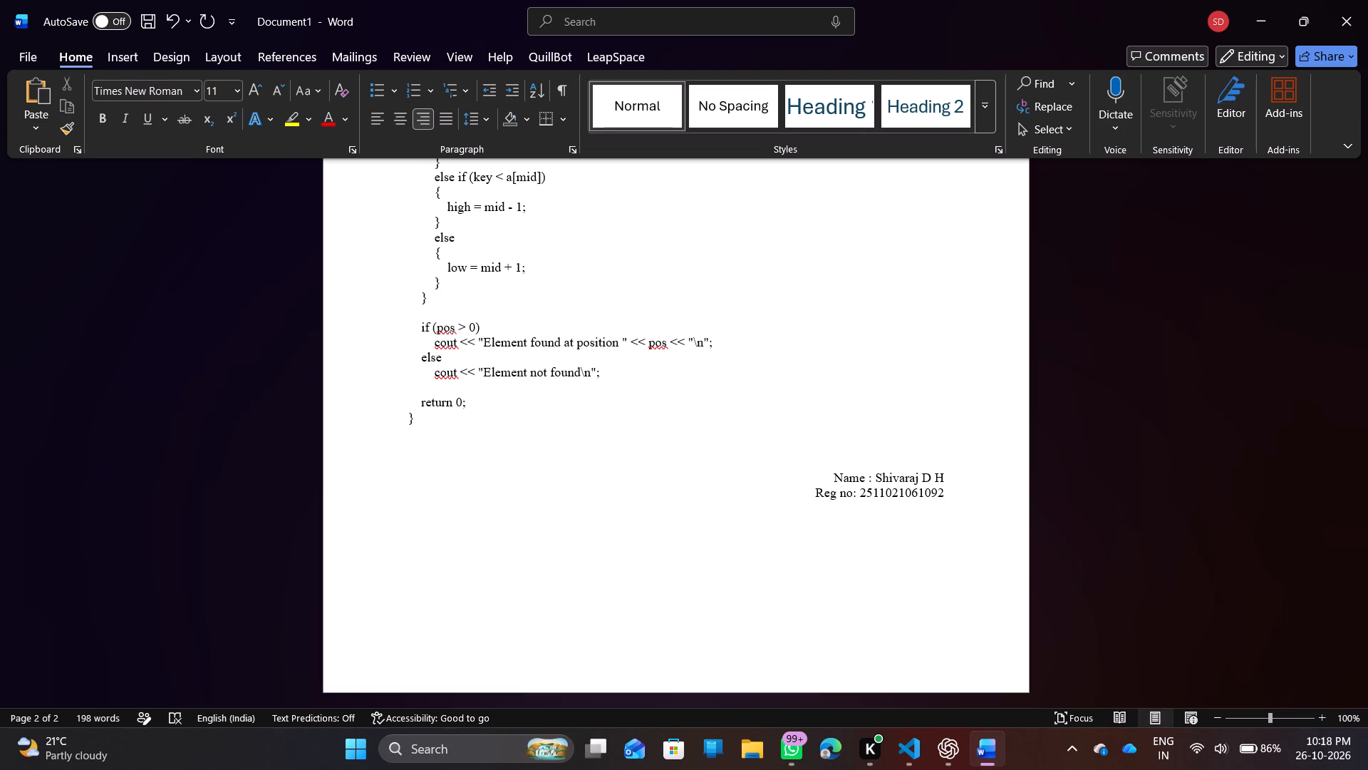
# Add three empty lines below the "Reg no:" line, left-align the last one and add five more to reach the third page.
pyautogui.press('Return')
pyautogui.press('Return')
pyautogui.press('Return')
pyautogui.click(380, 126)
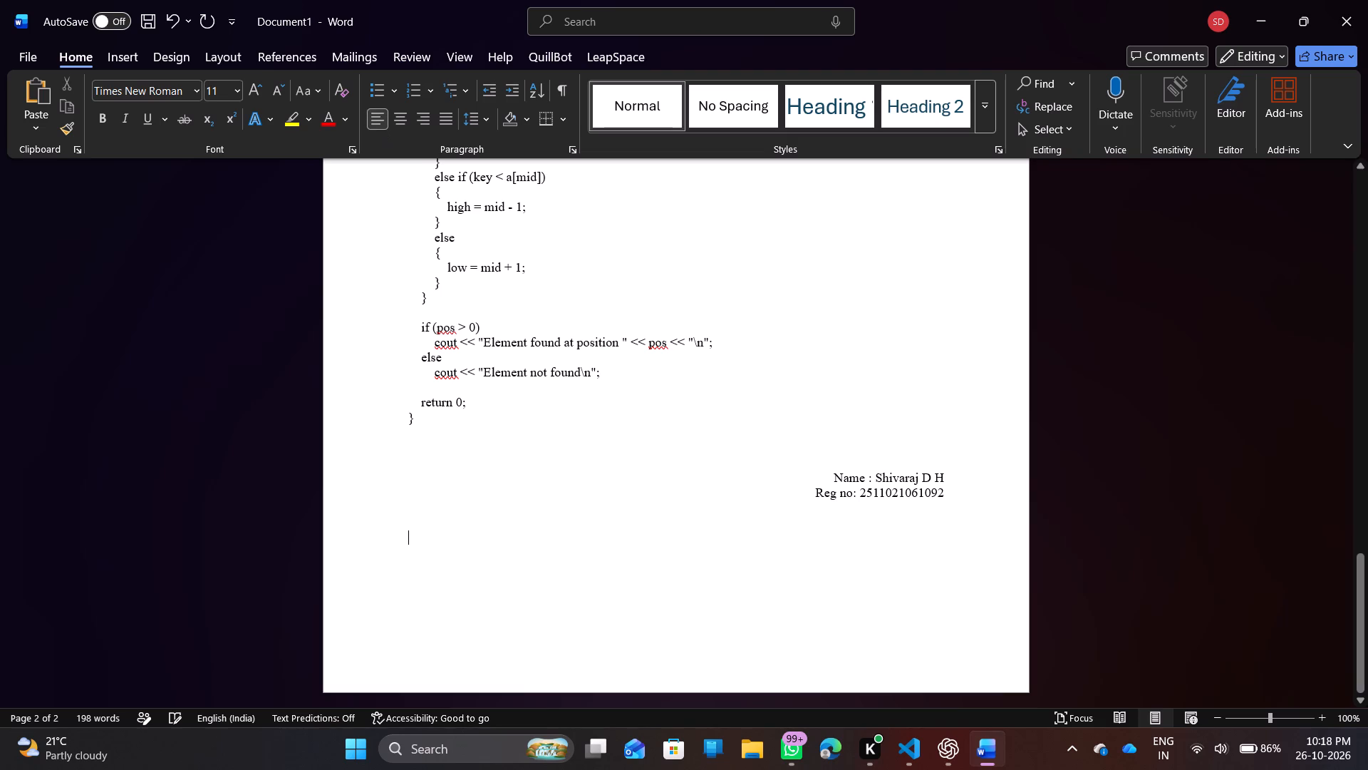
pyautogui.press('Return')
pyautogui.press('Return')
pyautogui.press('Return')
pyautogui.press('Return')
pyautogui.scroll(-2, 660, 521)
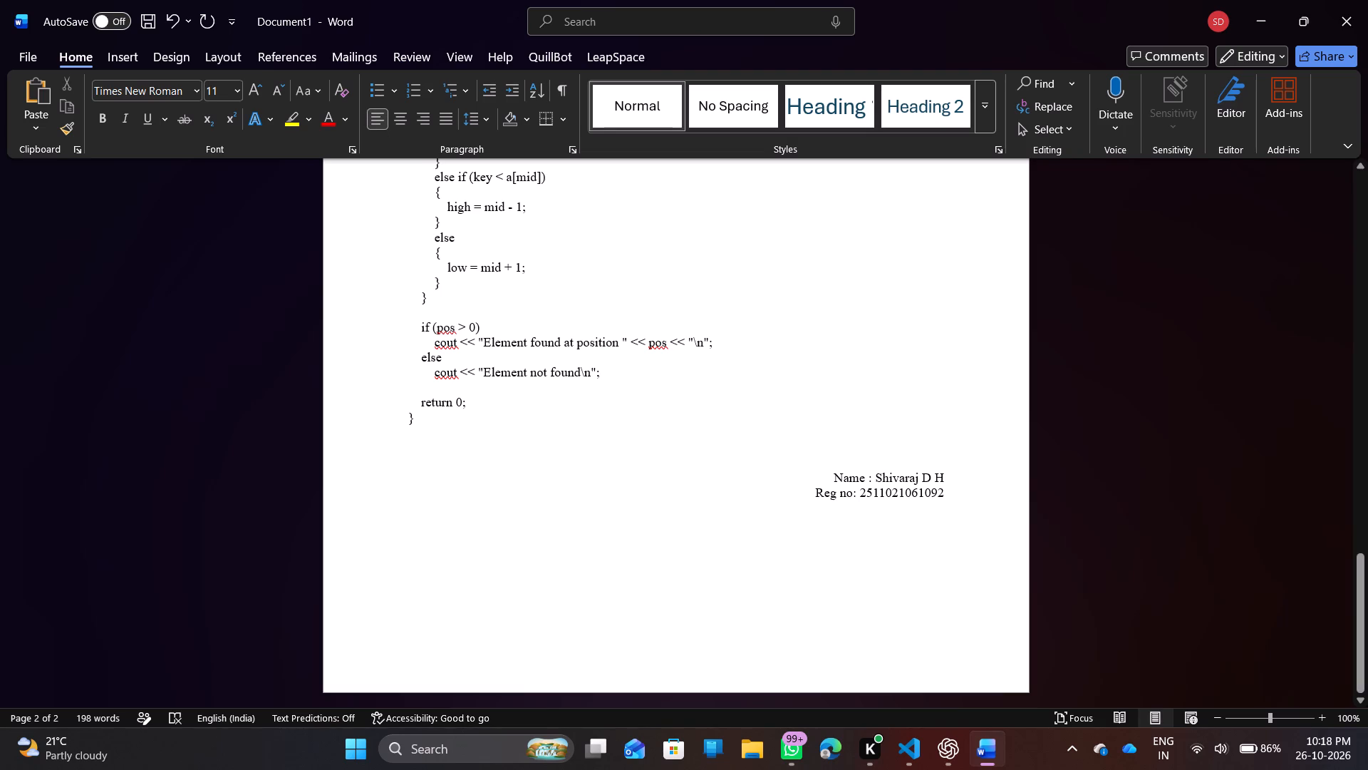
pyautogui.scroll(-1, 660, 522)
pyautogui.press('Return')
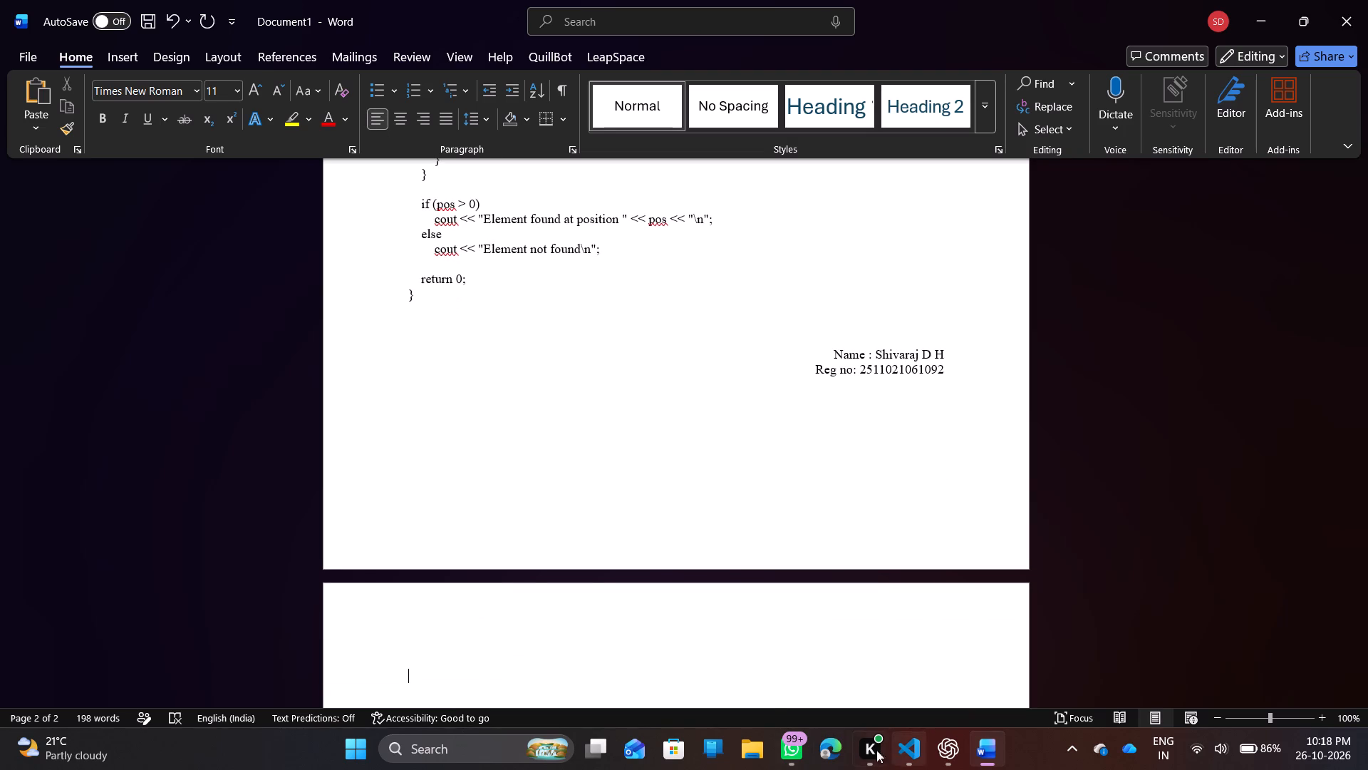
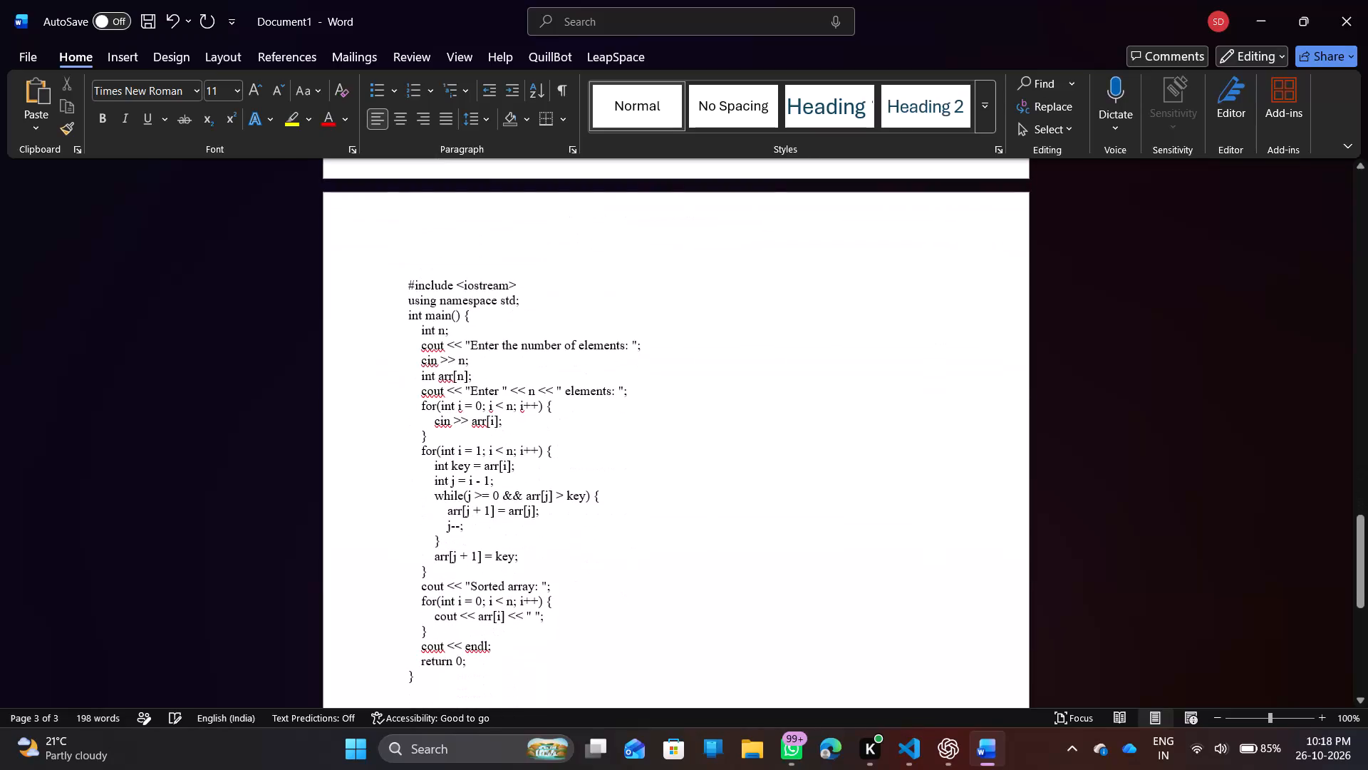
# Look over the insertion sort program on the third page and the page before it.
pyautogui.scroll(1, 552, 571)
pyautogui.scroll(-1, 552, 571)
pyautogui.scroll(2, 552, 571)
pyautogui.scroll(-1, 554, 571)
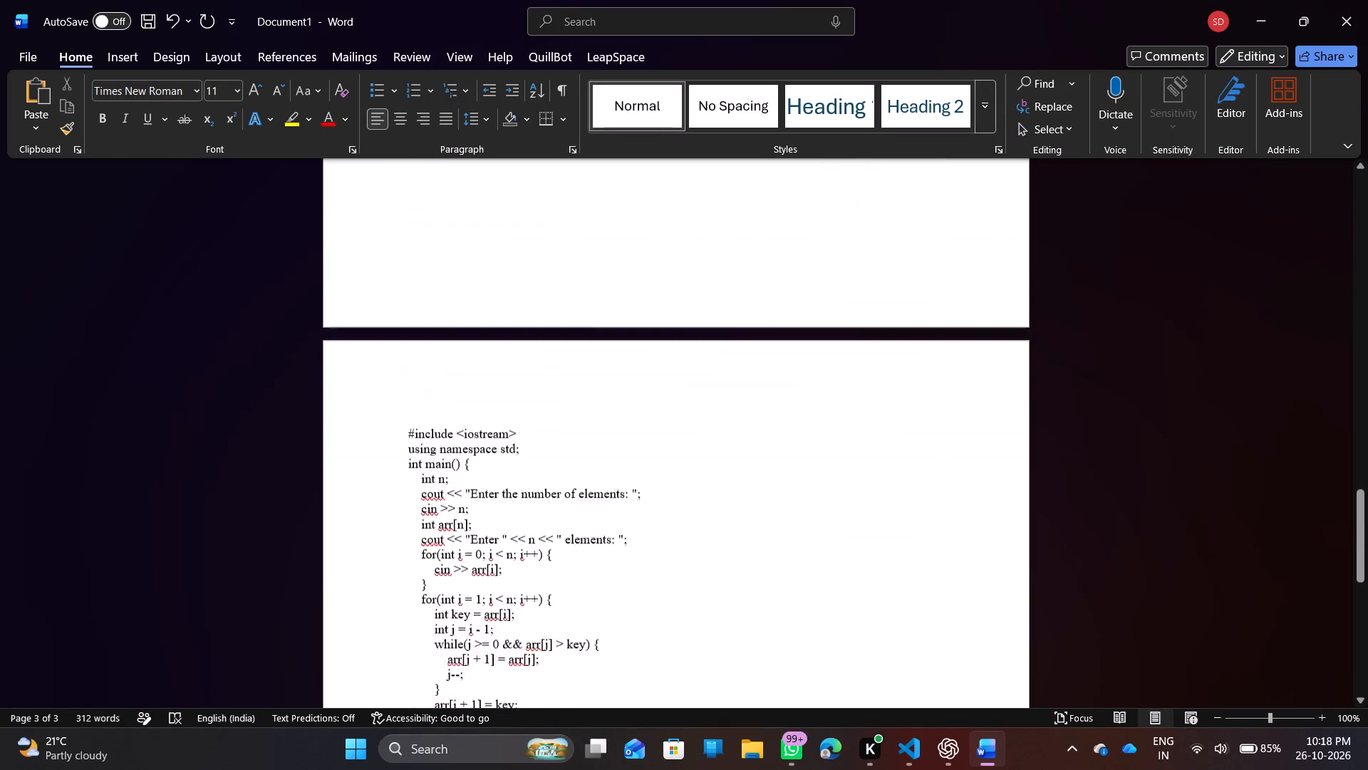
pyautogui.scroll(-2, 554, 571)
pyautogui.scroll(7, 554, 571)
pyautogui.scroll(-4, 560, 568)
# Insert an empty line above the binary search program on the second page and centre it.
pyautogui.scroll(5, 560, 568)
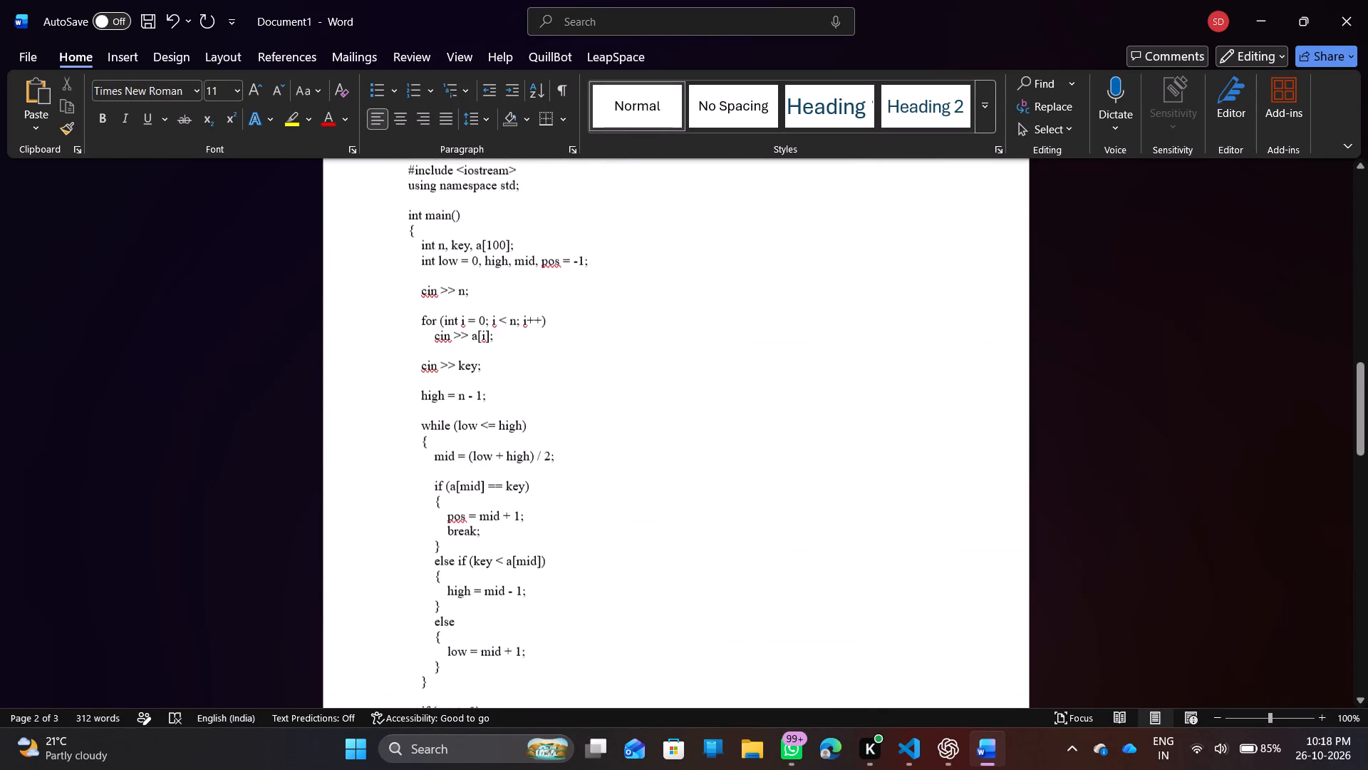
pyautogui.scroll(4, 560, 568)
pyautogui.scroll(-1, 470, 609)
pyautogui.click(407, 555)
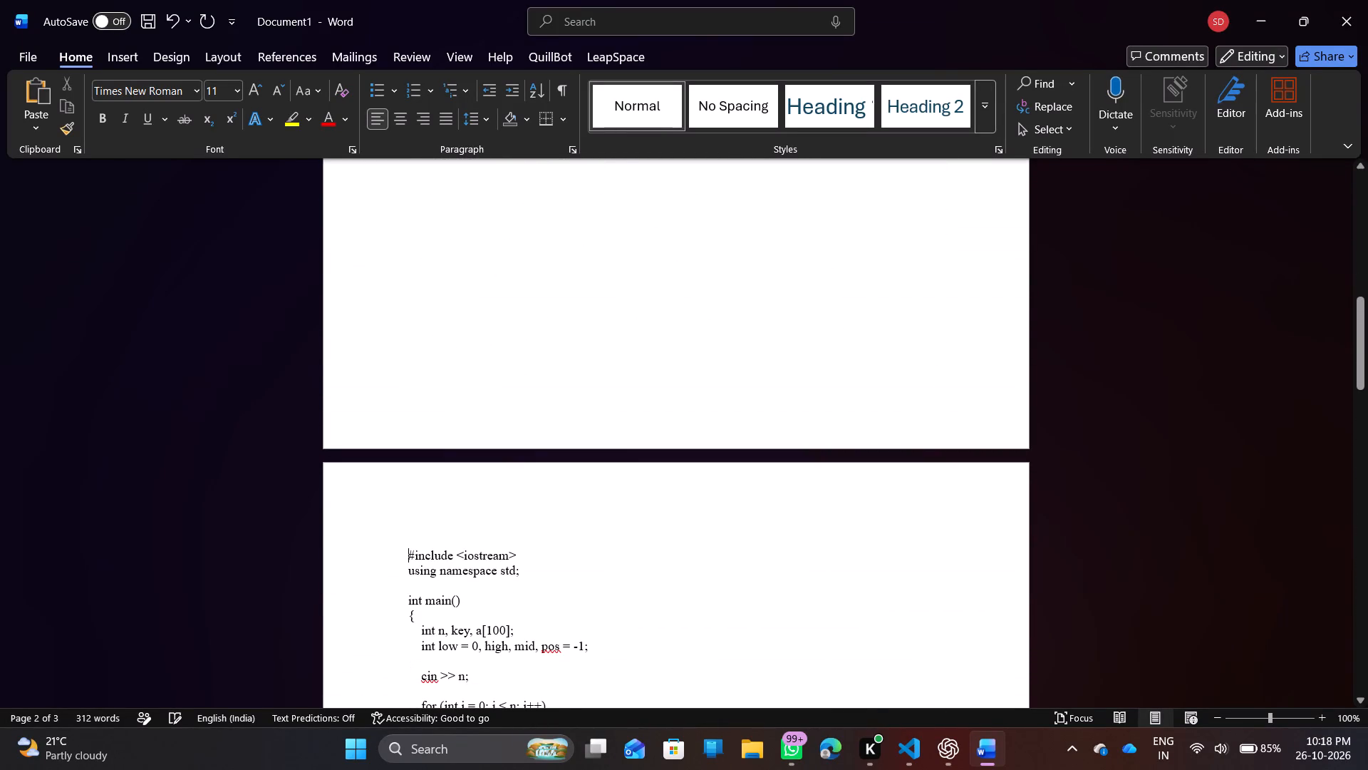
pyautogui.press('Return')
pyautogui.scroll(-6, 419, 549)
pyautogui.scroll(3, 424, 551)
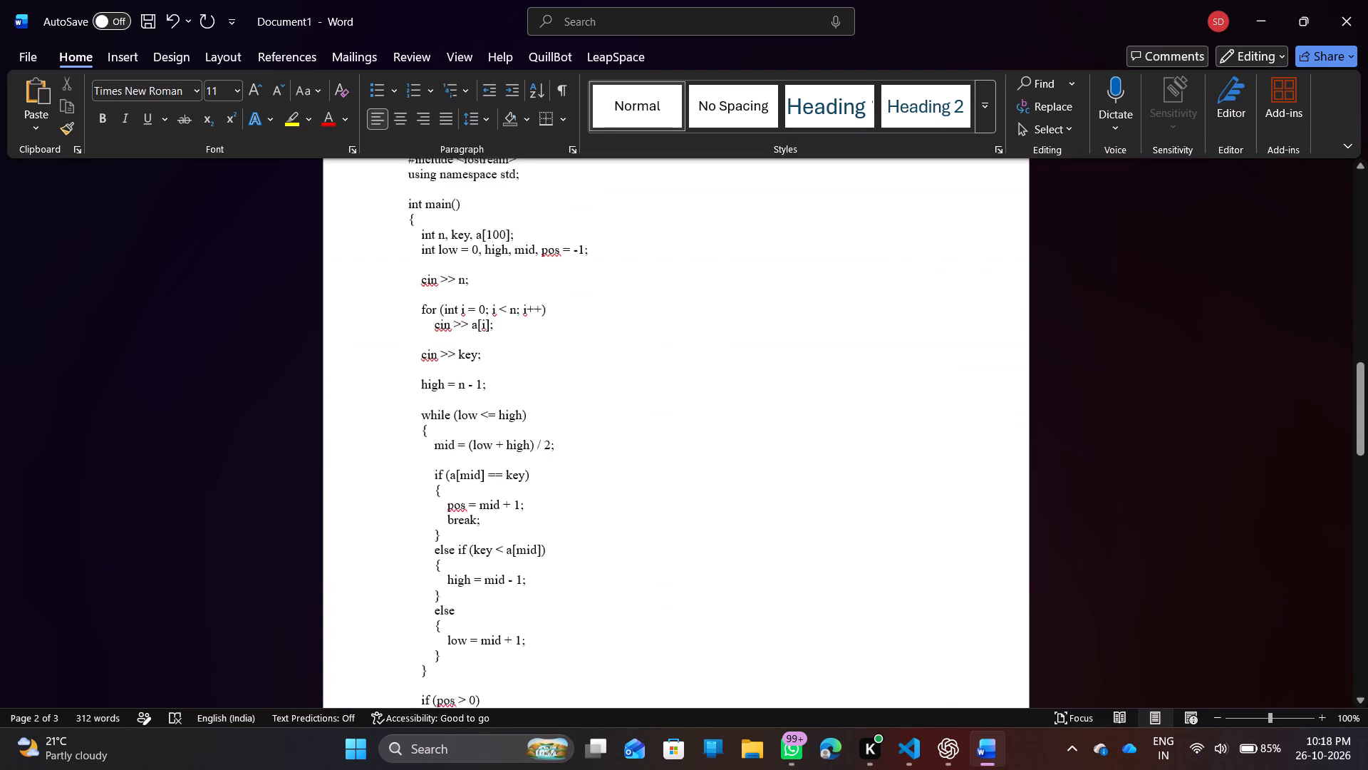
pyautogui.scroll(2, 425, 551)
pyautogui.press('Up')
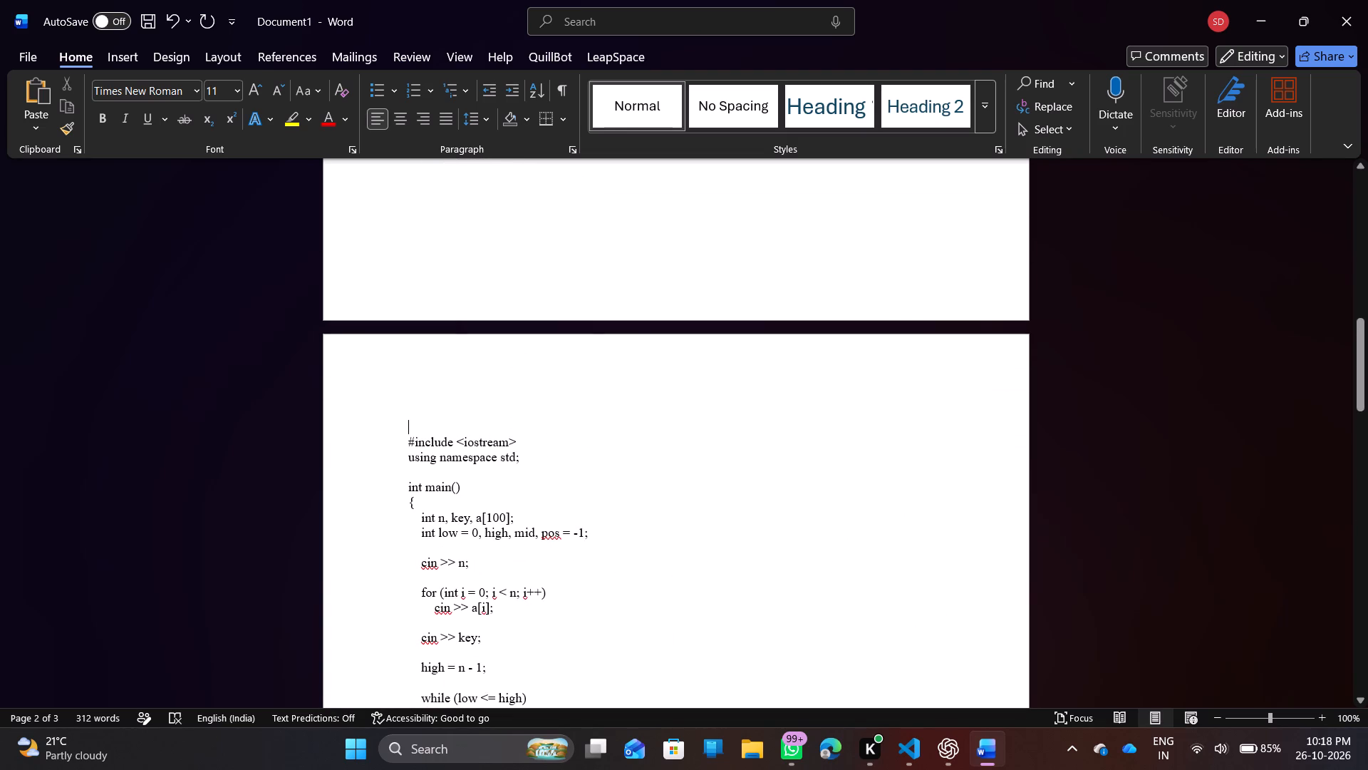
pyautogui.click(404, 118)
# Enter the title "Binary_serach.cpp" on the centred line above the binary search program.
pyautogui.write('bin')
pyautogui.press('BackSpace')
pyautogui.press('BackSpace')
pyautogui.press('BackSpace')
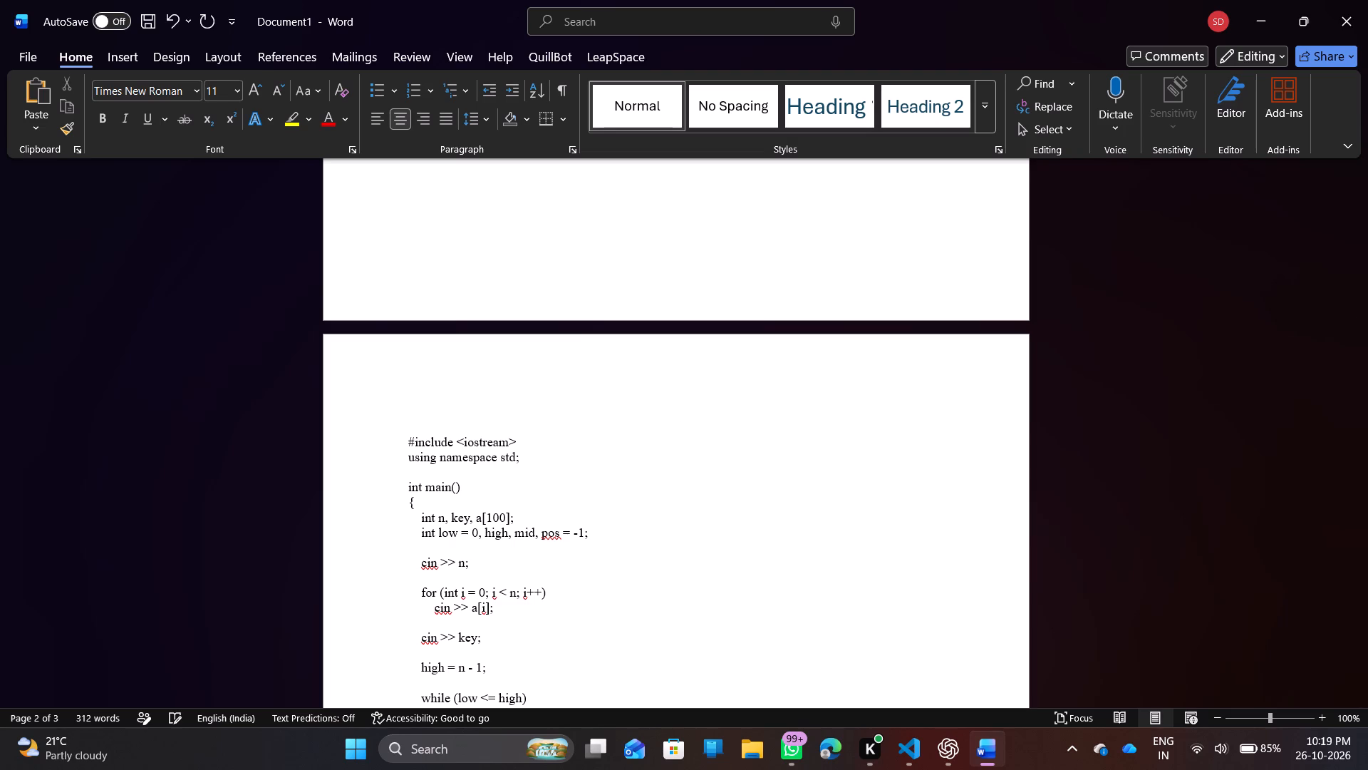
pyautogui.write('Binary')
pyautogui.hotkey('ctrl', '-')
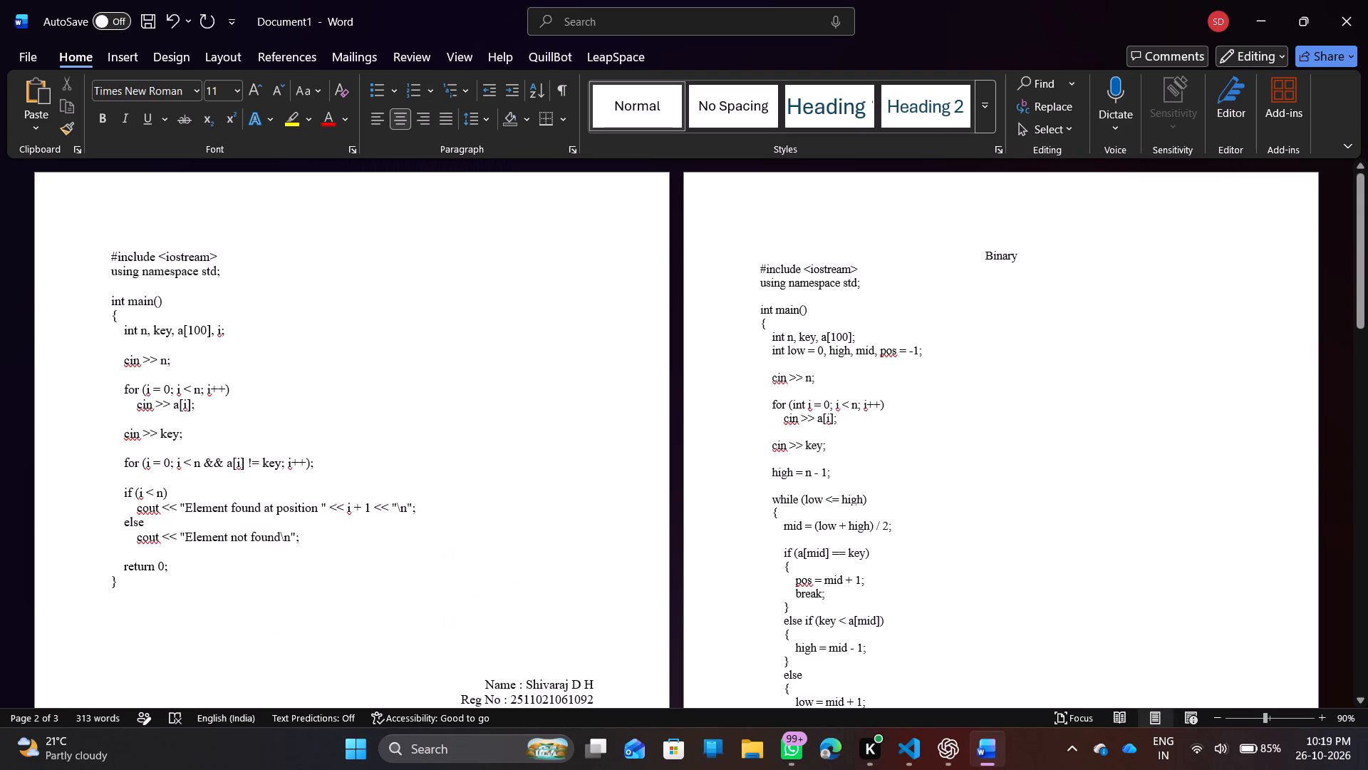
pyautogui.hotkey('ctrl', '=')
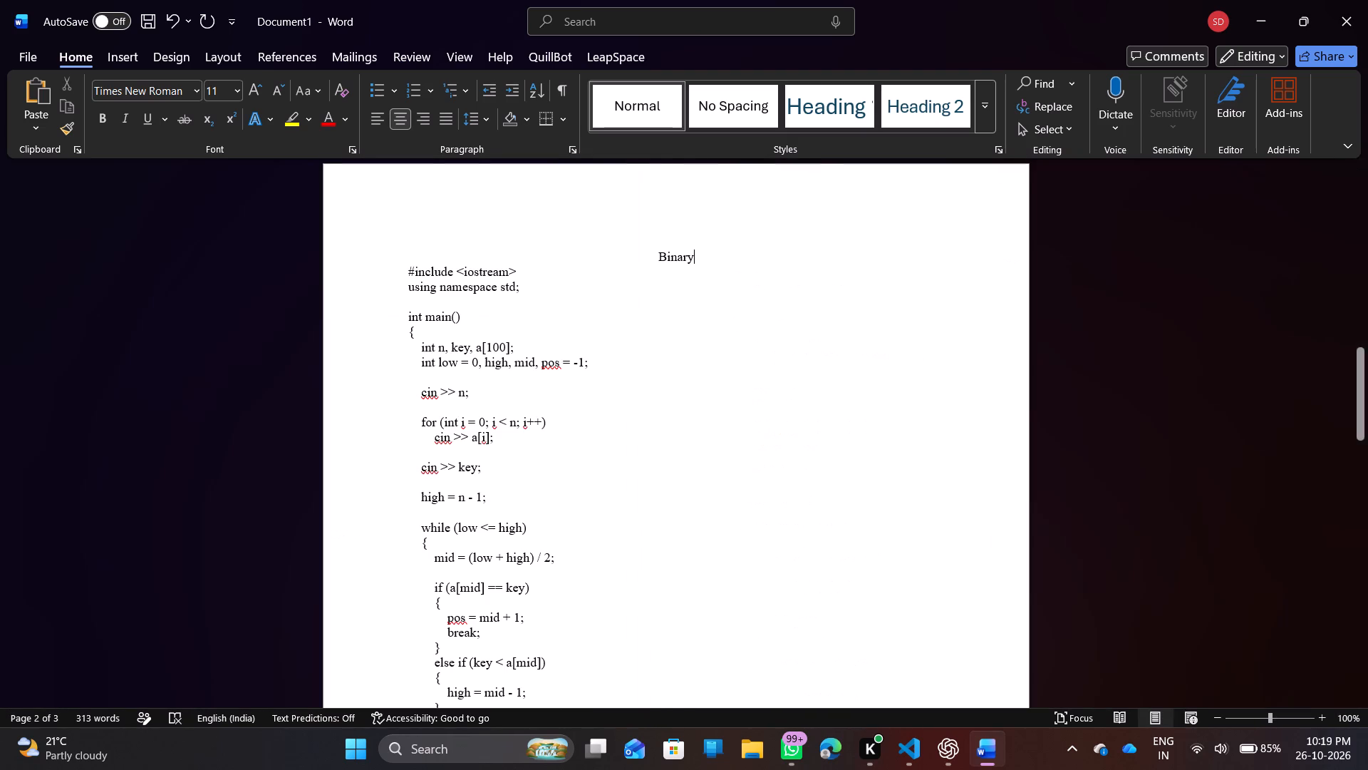
pyautogui.hotkey('shift', '_')
pyautogui.write('serach')
pyautogui.write('.cpp')
# Add a centred title line reading "Linear_serach.cpp" above the linear search program on the first page.
pyautogui.scroll(3, 713, 332)
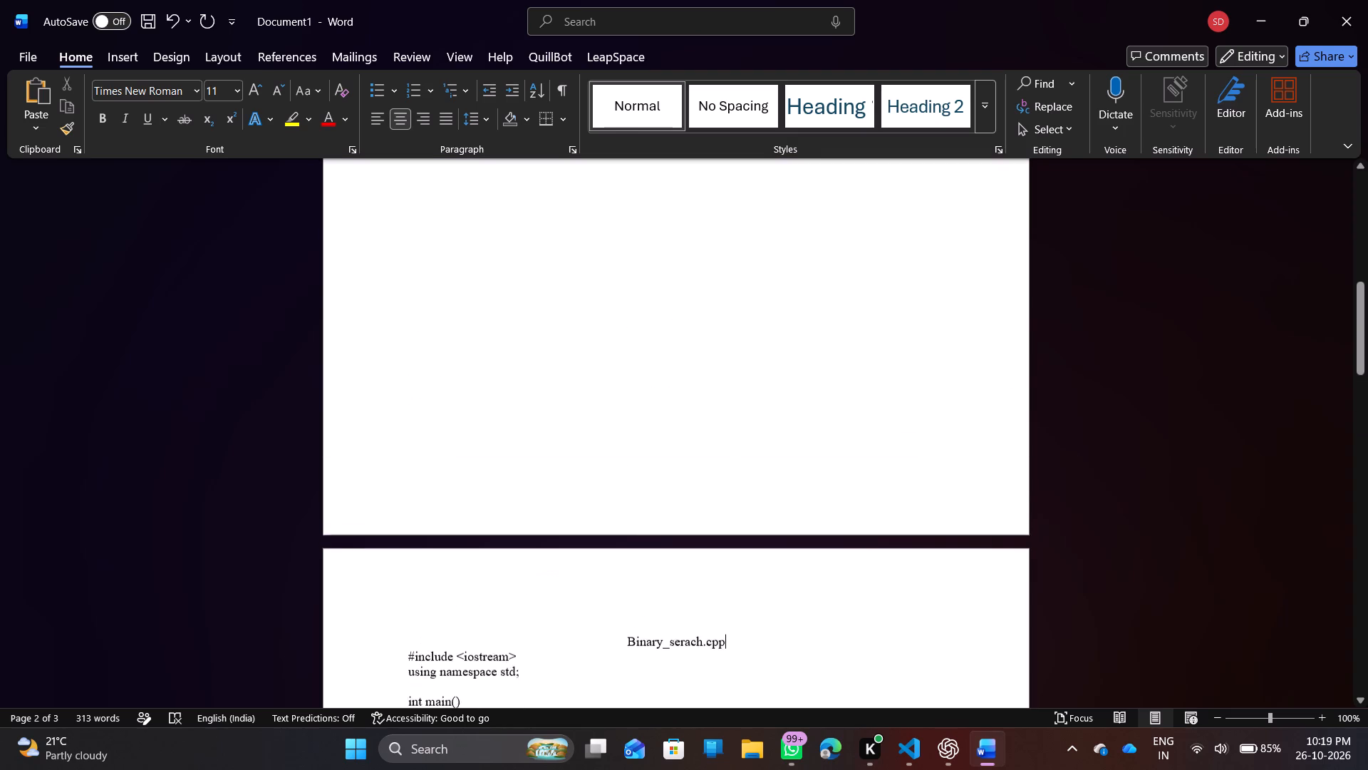
pyautogui.scroll(7, 714, 332)
pyautogui.click(403, 269)
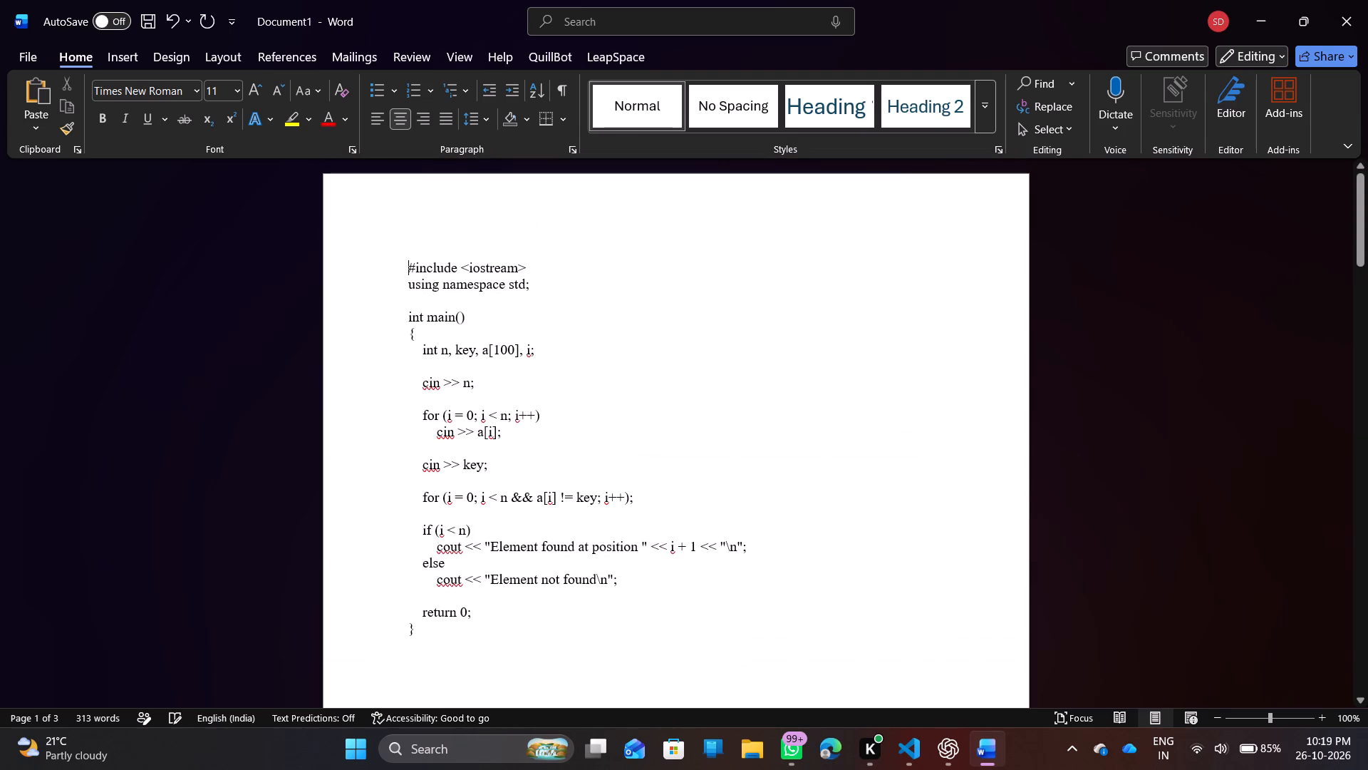
pyautogui.press('Return')
pyautogui.press('Up')
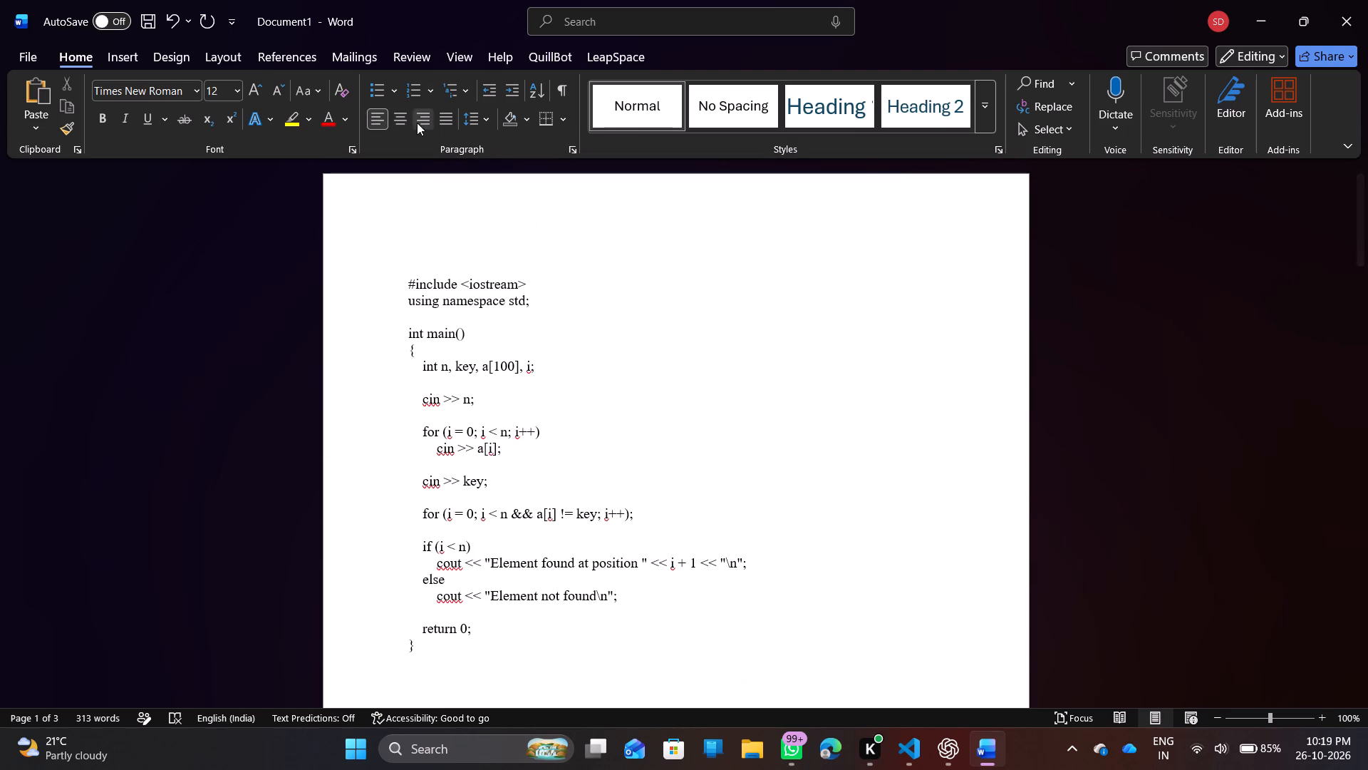
pyautogui.click(406, 116)
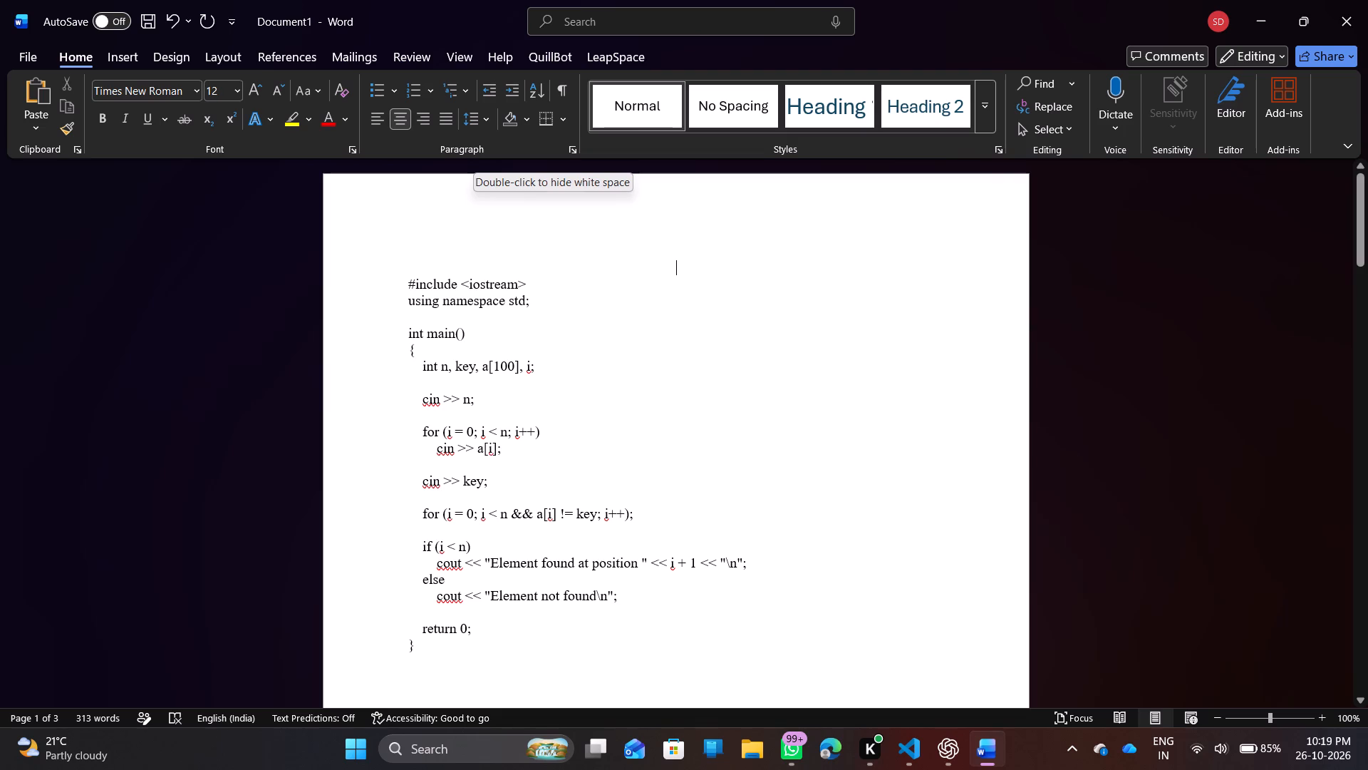
pyautogui.write('Linear')
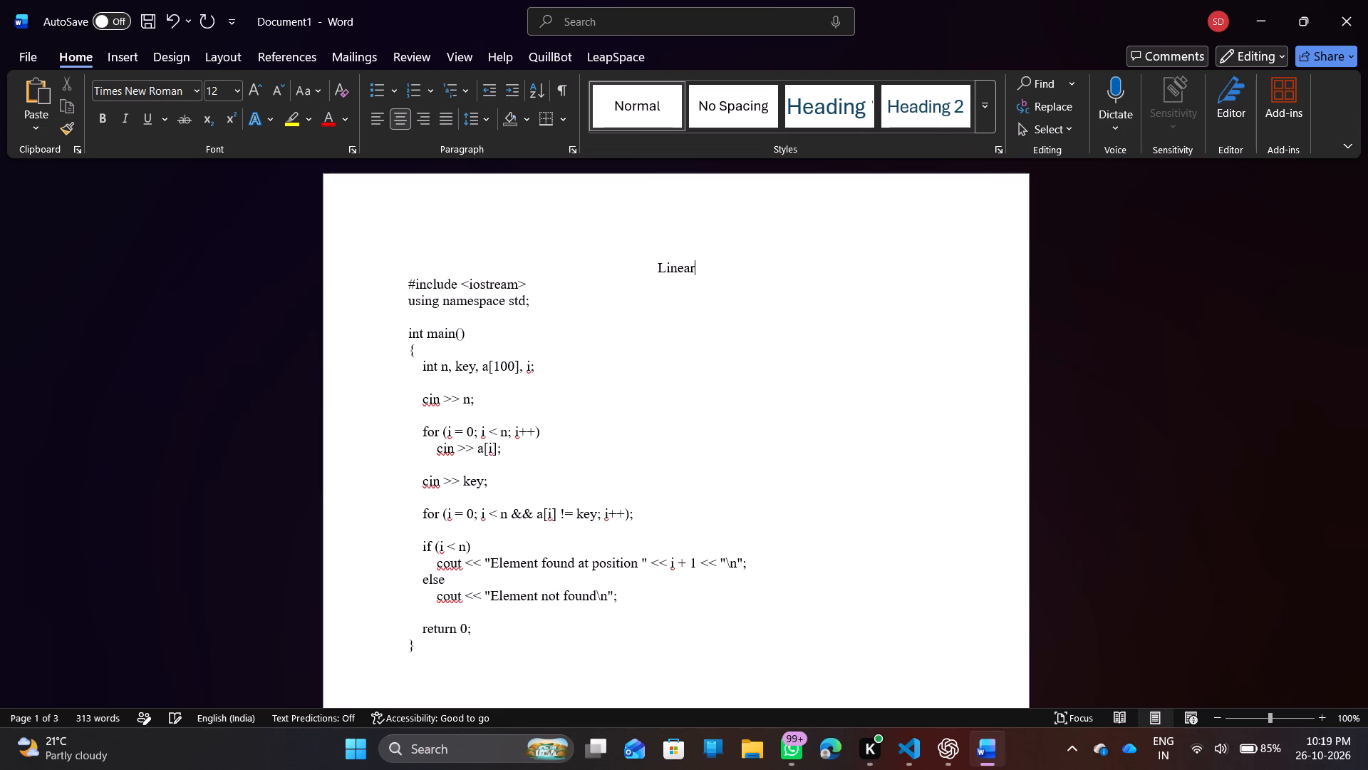
pyautogui.write('_serach.cpp')
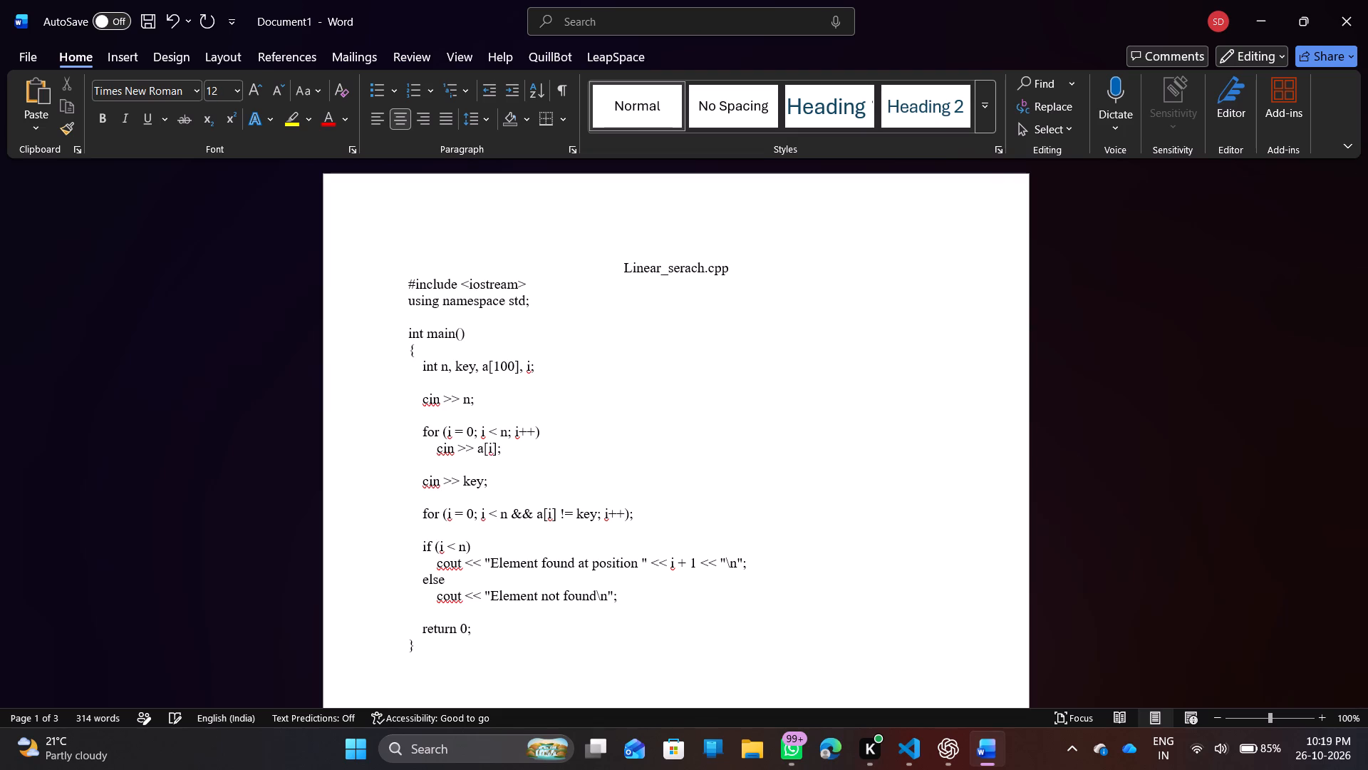
# Return to the insertion sort program on the third page and examine its beginning.
pyautogui.scroll(-3, 490, 165)
pyautogui.scroll(-5, 576, 347)
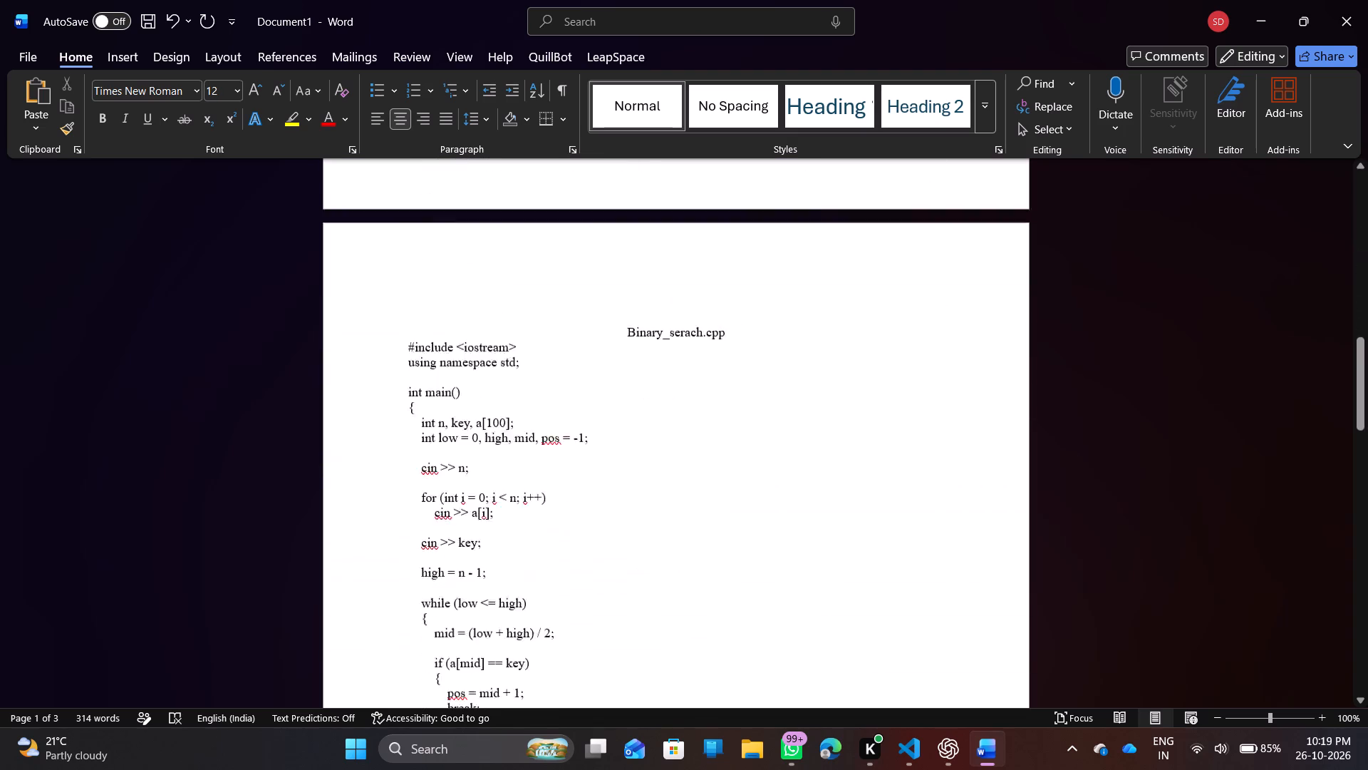
pyautogui.scroll(-9, 576, 349)
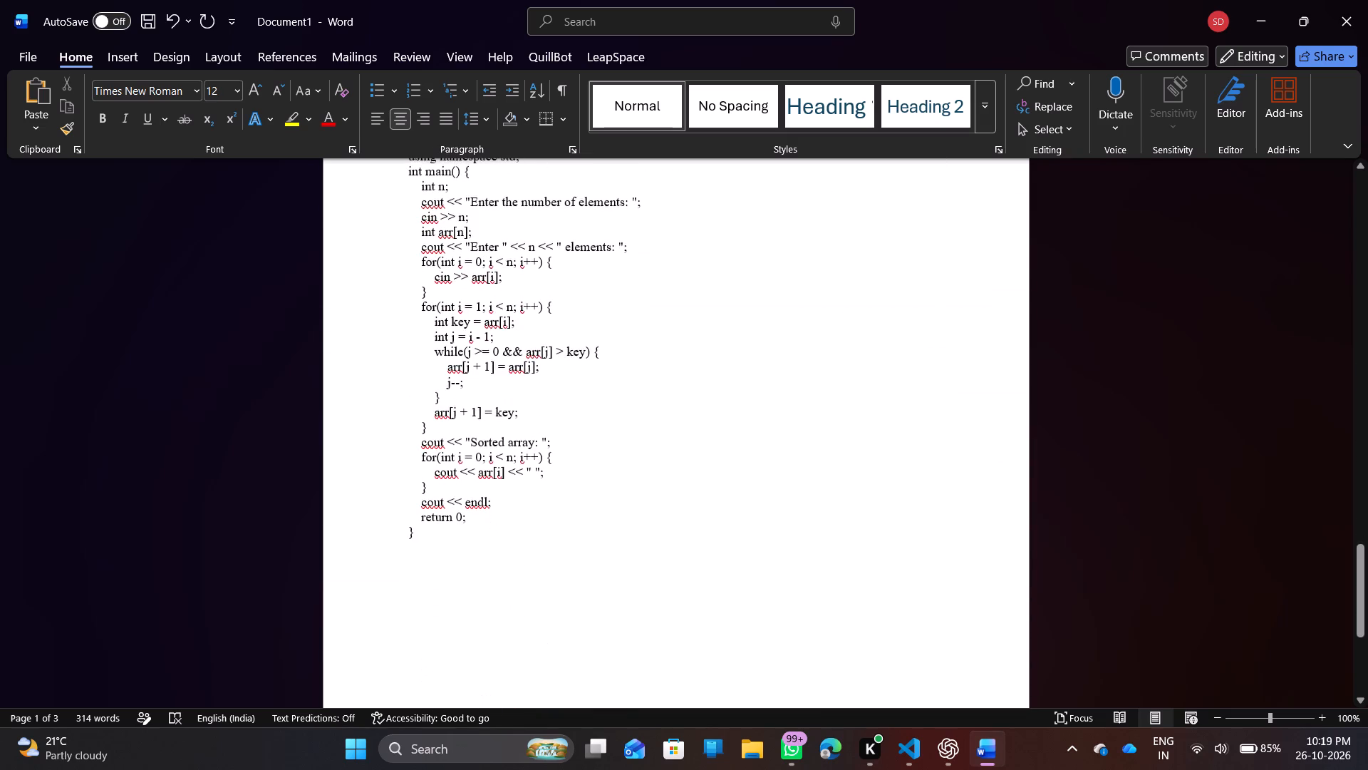
pyautogui.scroll(1, 576, 349)
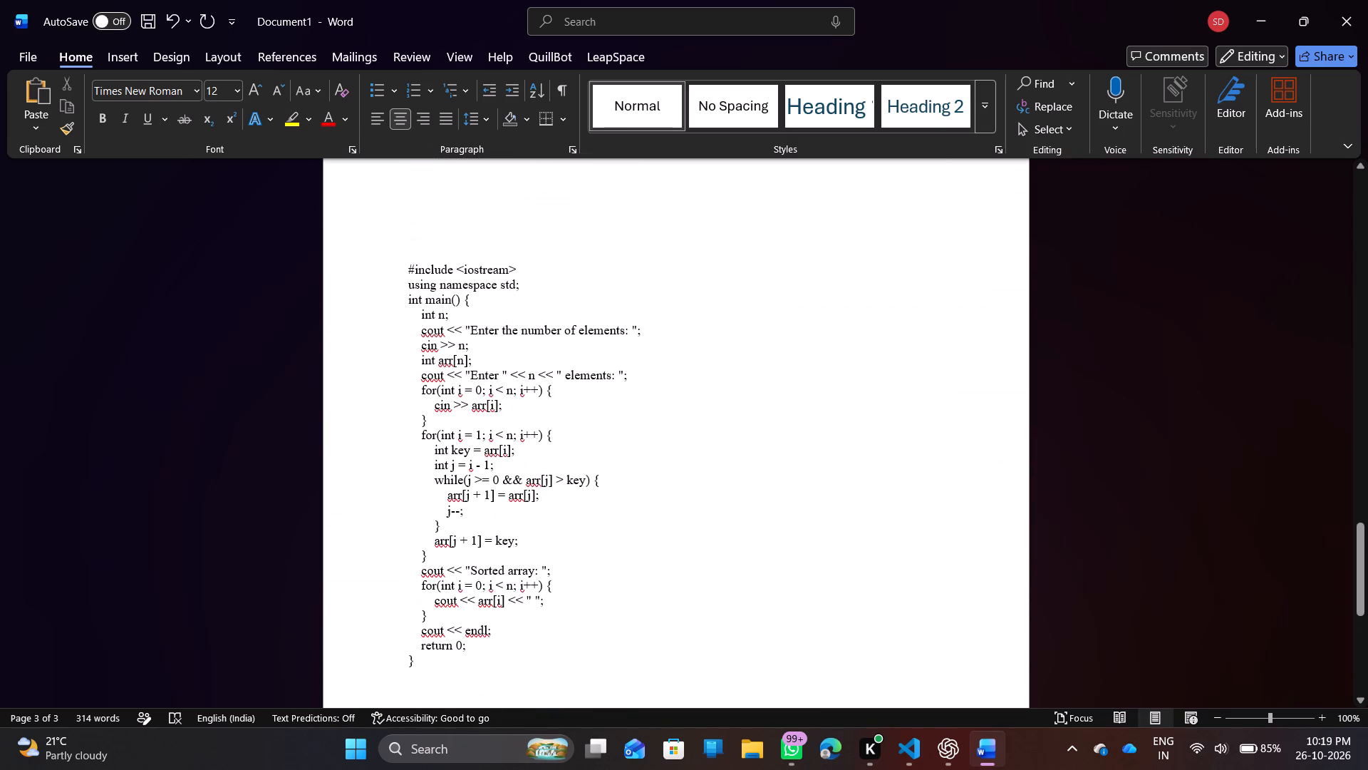
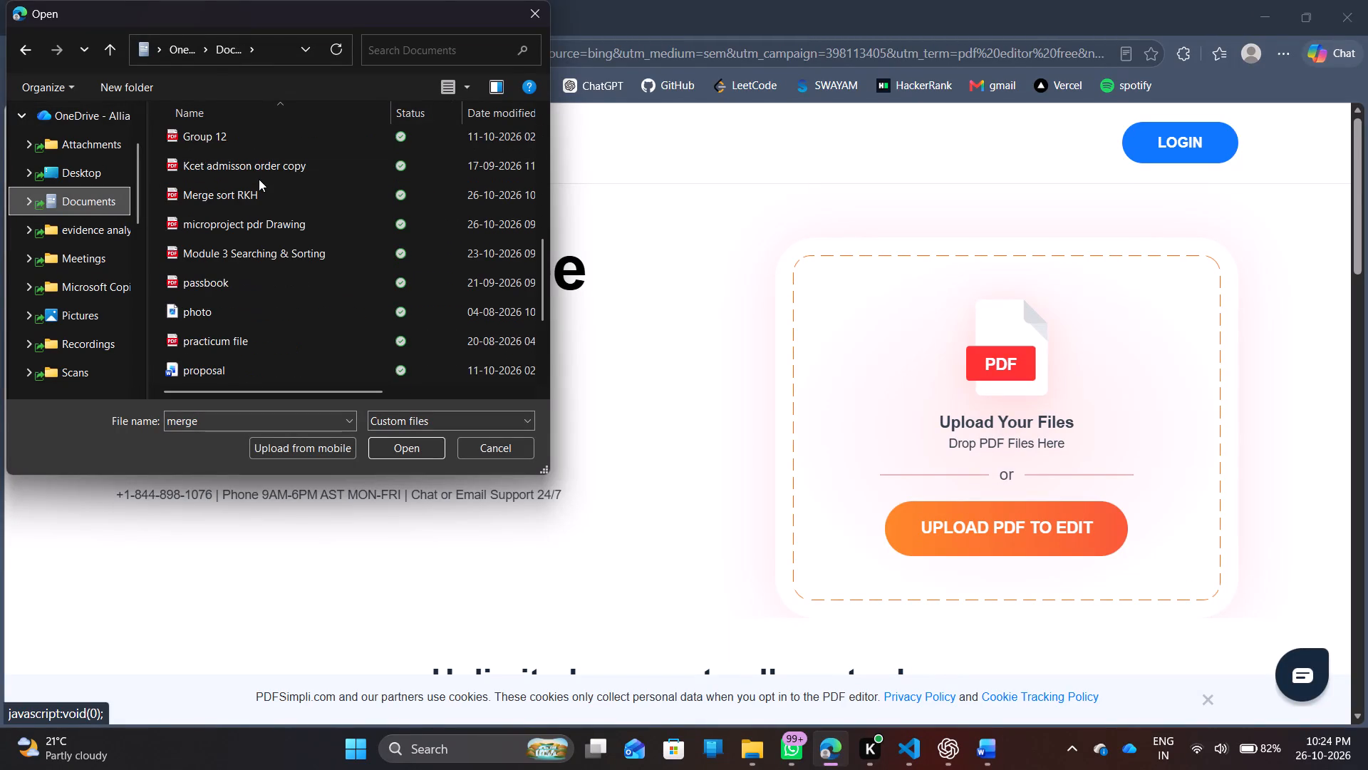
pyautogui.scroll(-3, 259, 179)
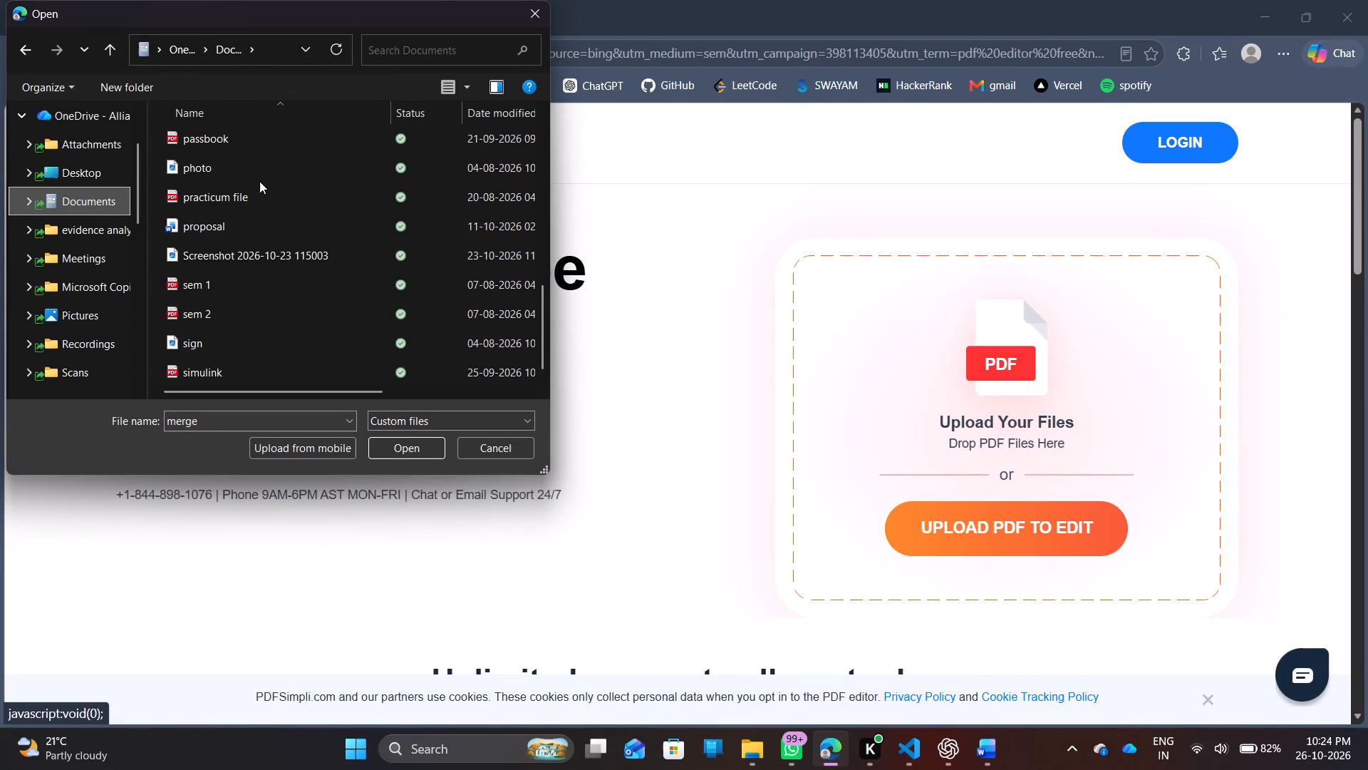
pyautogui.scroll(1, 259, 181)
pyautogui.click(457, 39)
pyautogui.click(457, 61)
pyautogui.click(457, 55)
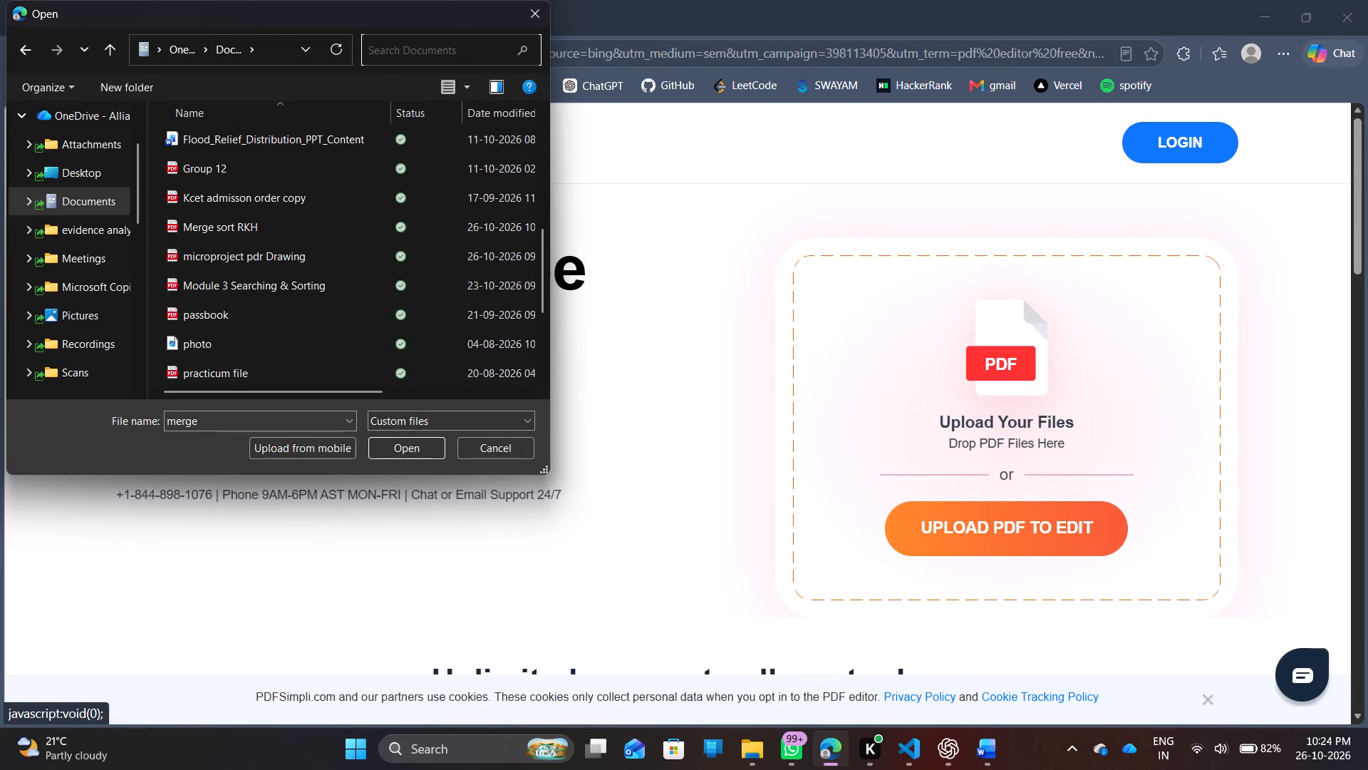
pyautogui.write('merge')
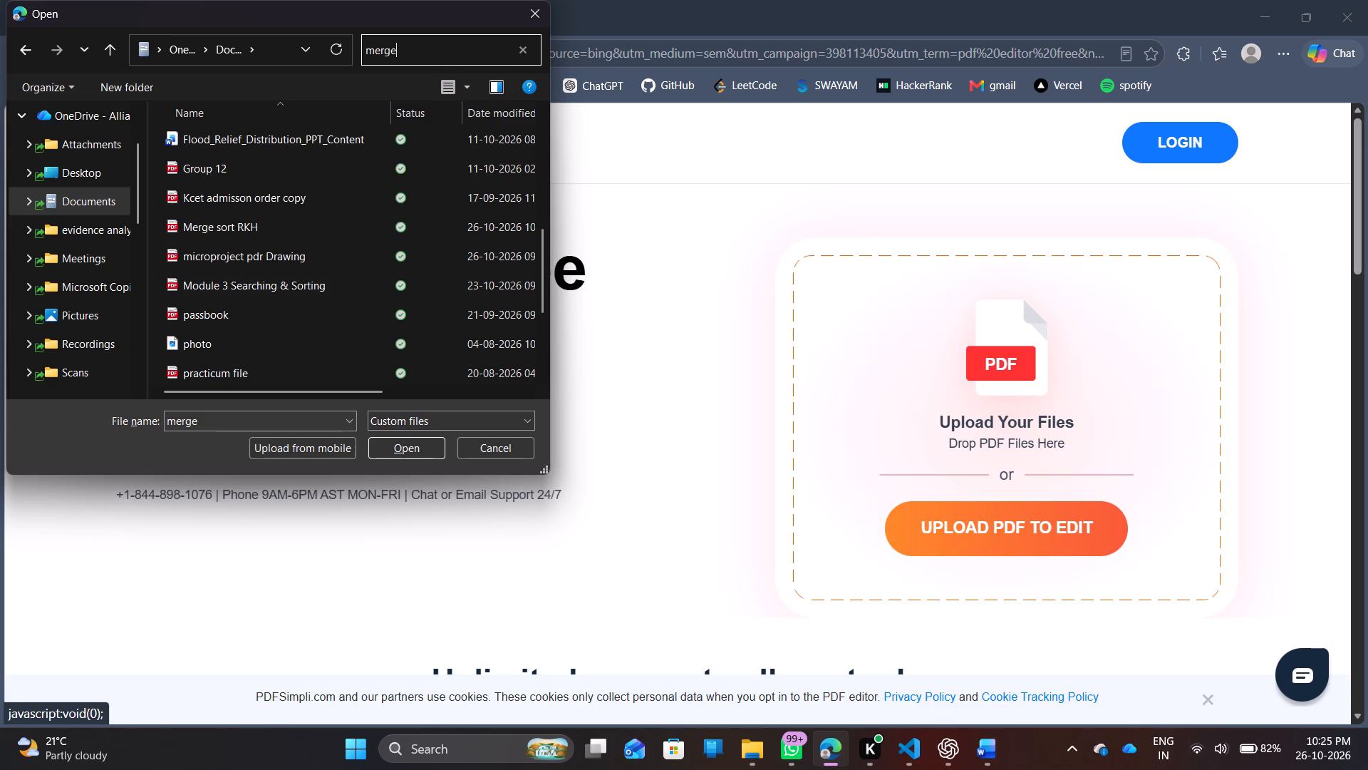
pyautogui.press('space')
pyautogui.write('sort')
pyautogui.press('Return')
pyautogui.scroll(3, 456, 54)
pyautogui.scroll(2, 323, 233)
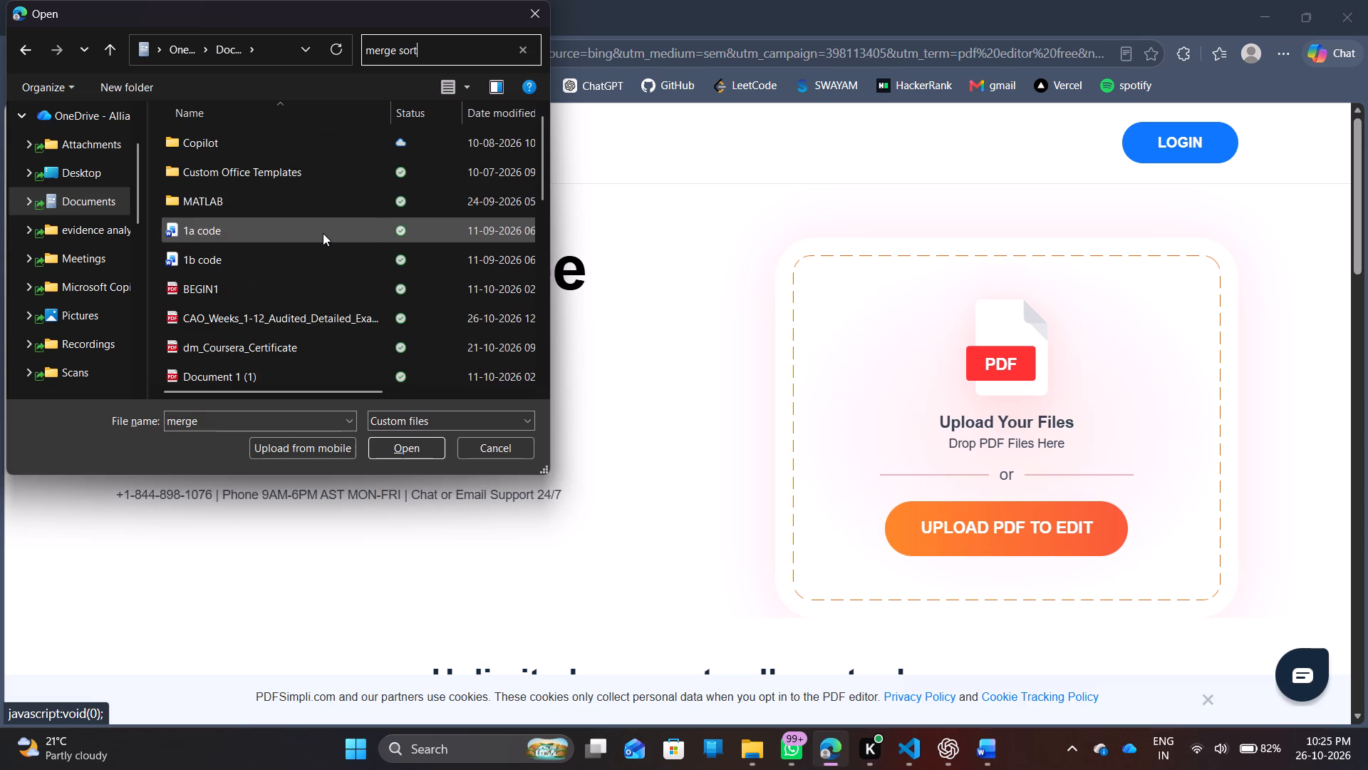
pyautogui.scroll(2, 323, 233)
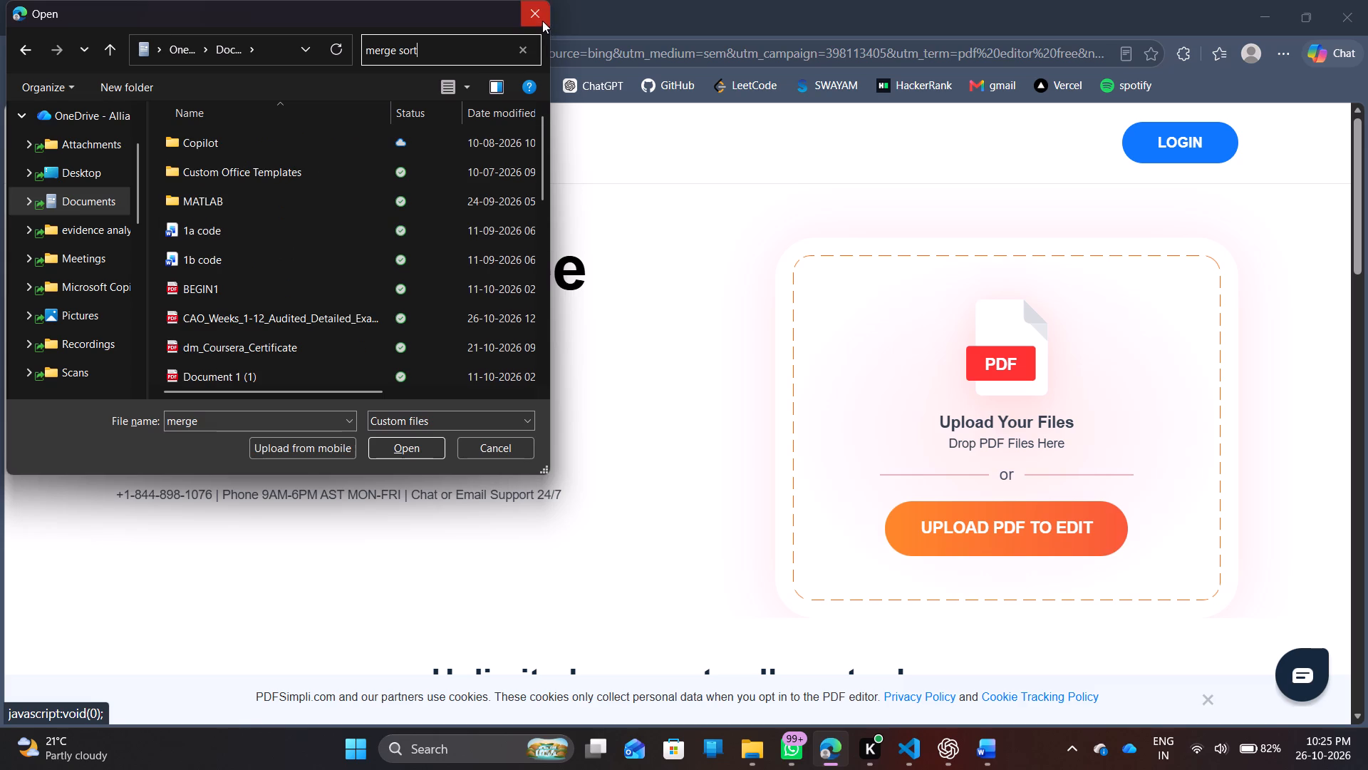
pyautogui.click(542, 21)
# Search the web for "convert pdf to word" in a new browser tab.
pyautogui.click(462, 15)
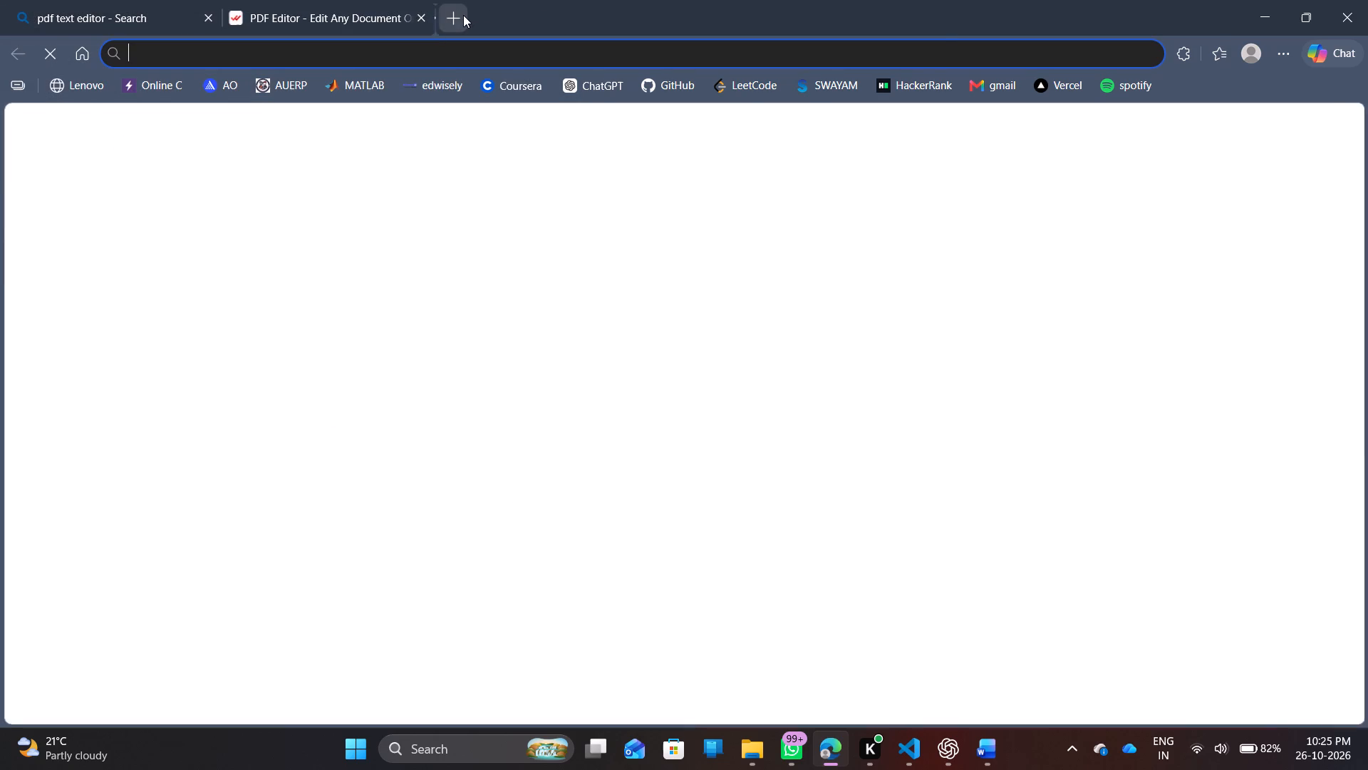
pyautogui.write('convert word to')
pyautogui.press('space')
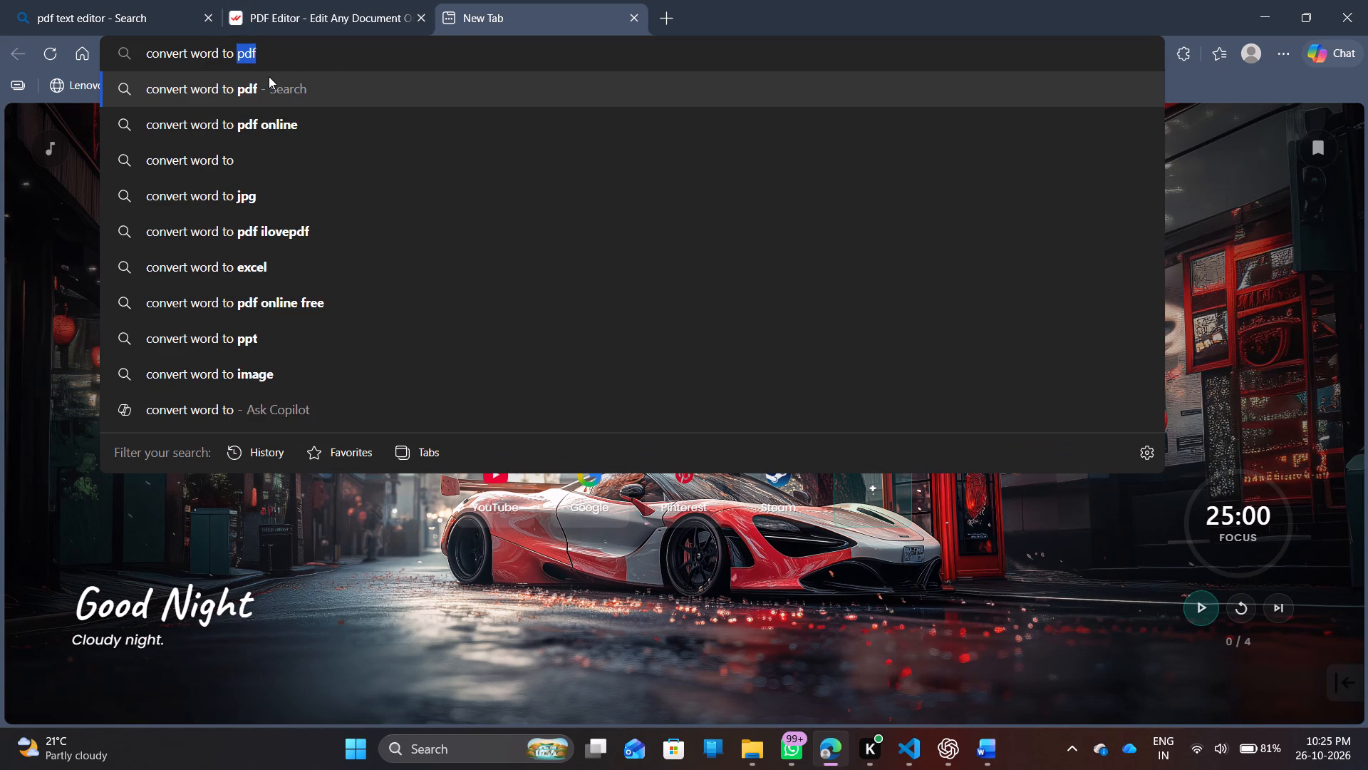
pyautogui.press('BackSpace')
pyautogui.press('BackSpace')
pyautogui.press('BackSpace')
pyautogui.press('BackSpace')
pyautogui.press('BackSpace')
pyautogui.press('BackSpace')
pyautogui.press('BackSpace')
pyautogui.press('BackSpace')
pyautogui.press('BackSpace')
pyautogui.press('BackSpace')
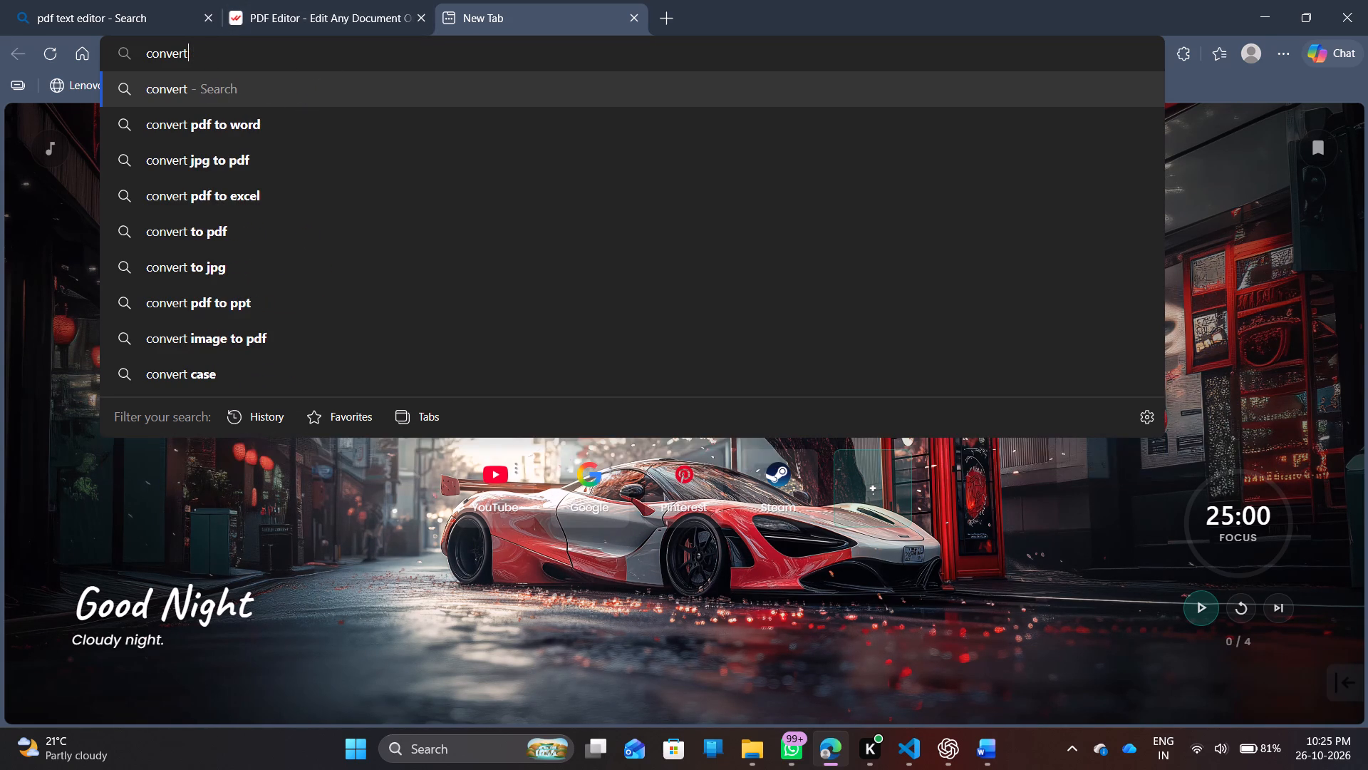
pyautogui.press('space')
pyautogui.write('pdf')
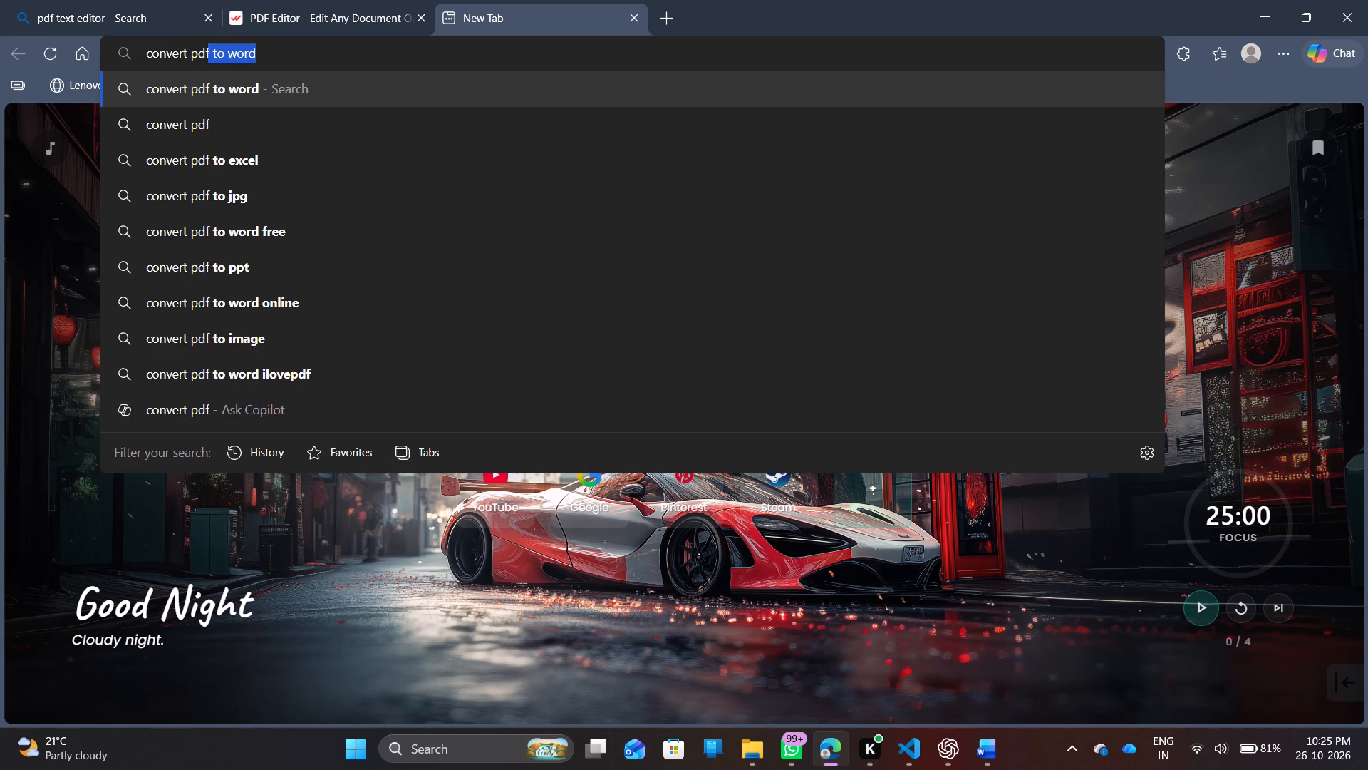
pyautogui.click(261, 91)
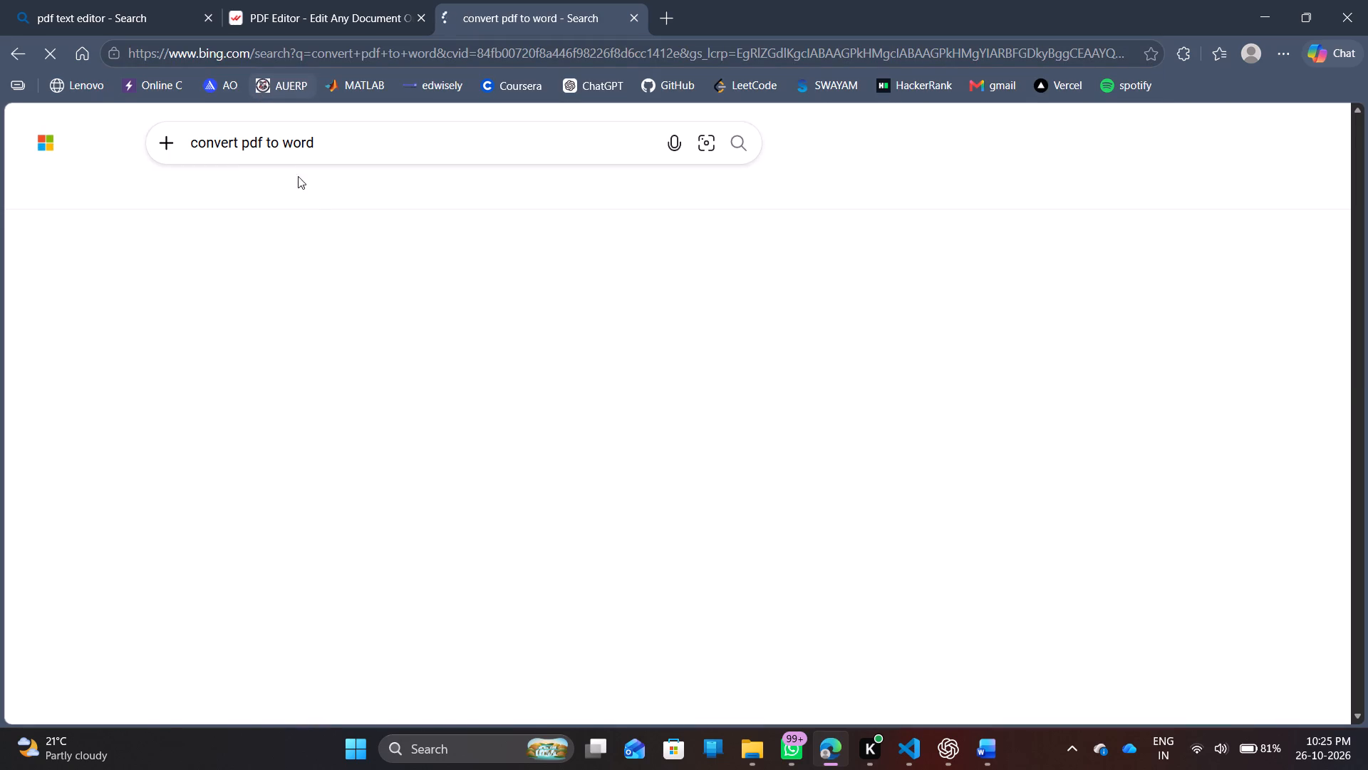
# Look through the converter search results and open PDF House's "How To Convert PDF to Word" page.
pyautogui.click(309, 339)
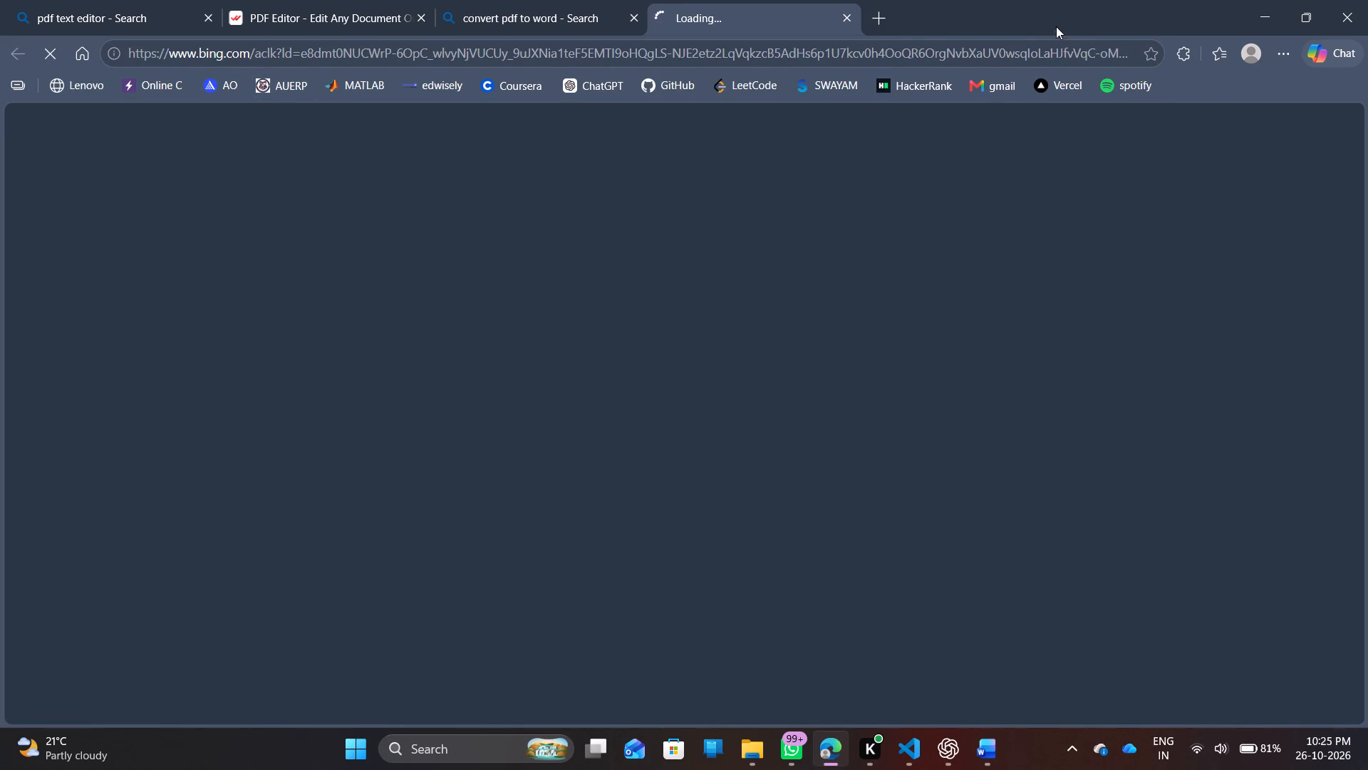
pyautogui.click(844, 14)
pyautogui.scroll(-1, 471, 327)
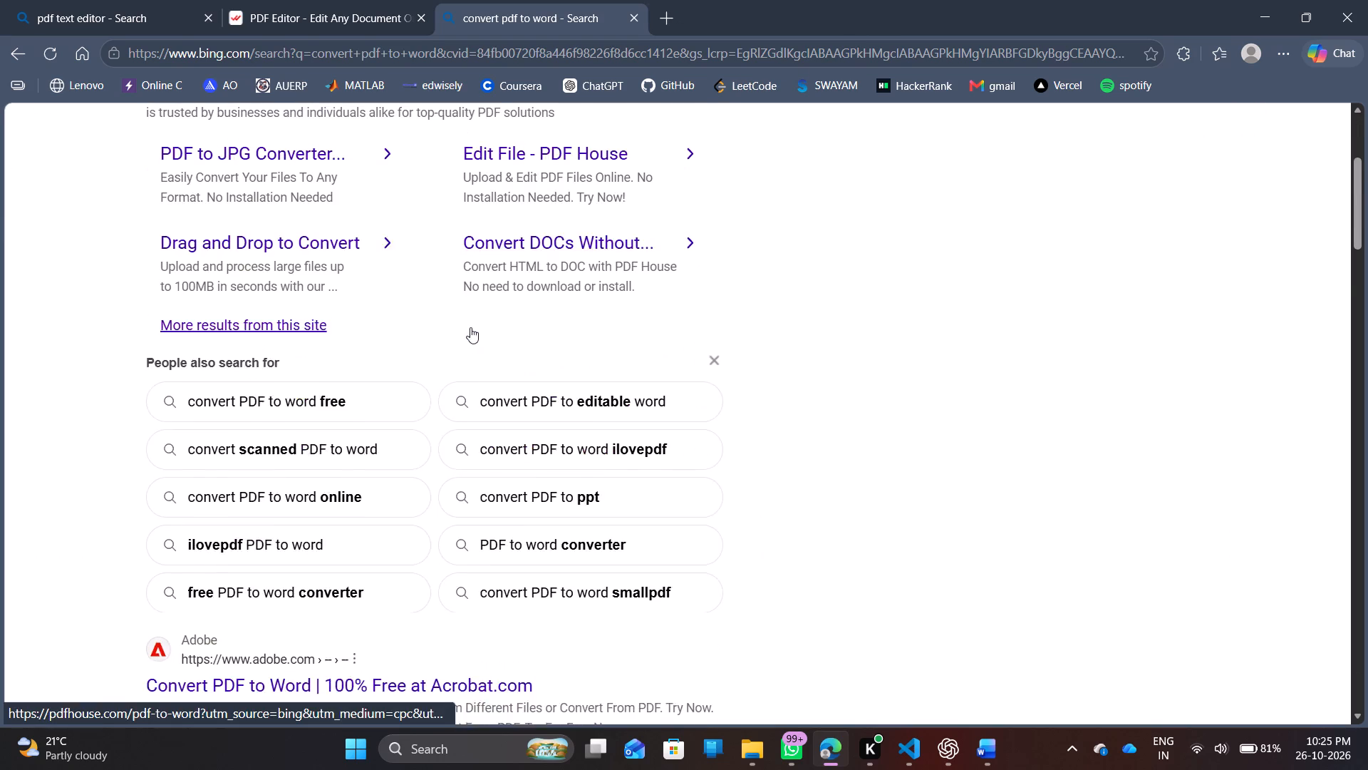
pyautogui.scroll(-3, 470, 327)
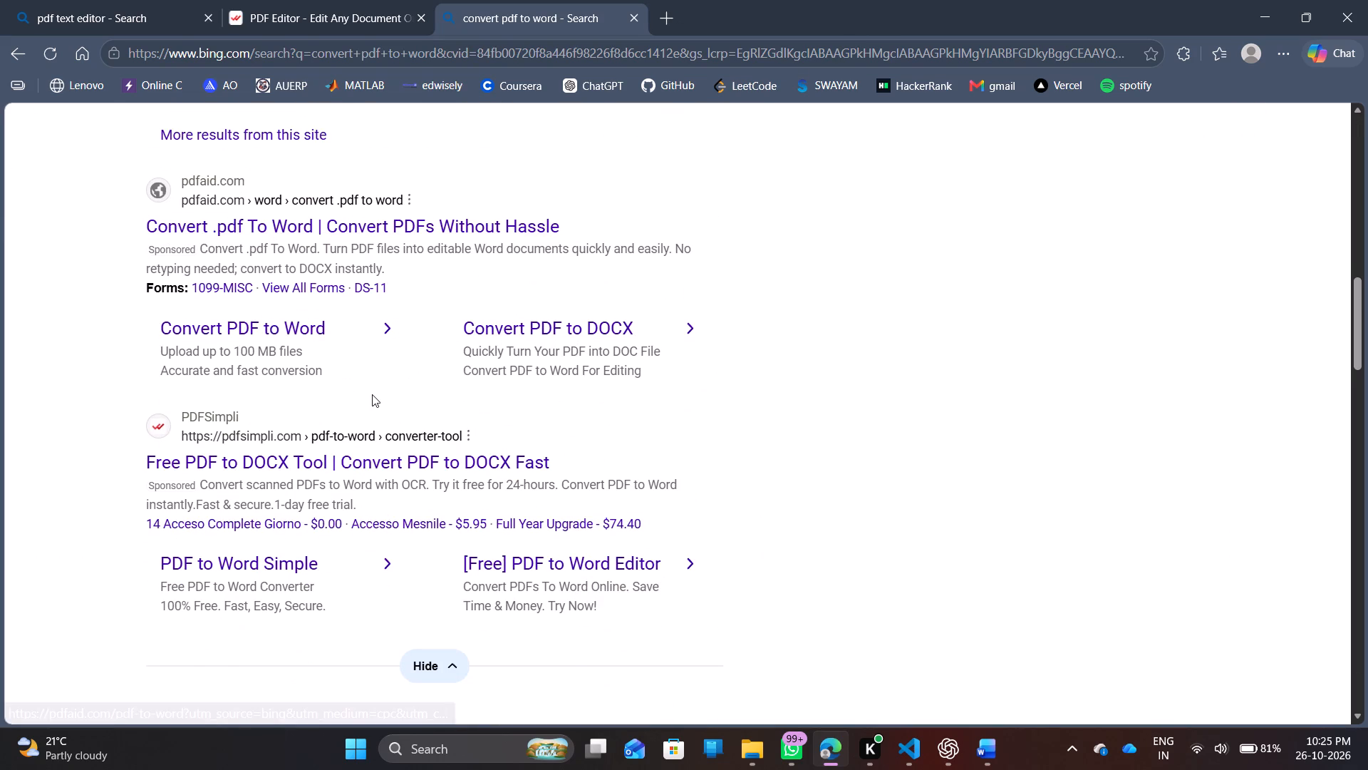
pyautogui.scroll(-4, 372, 394)
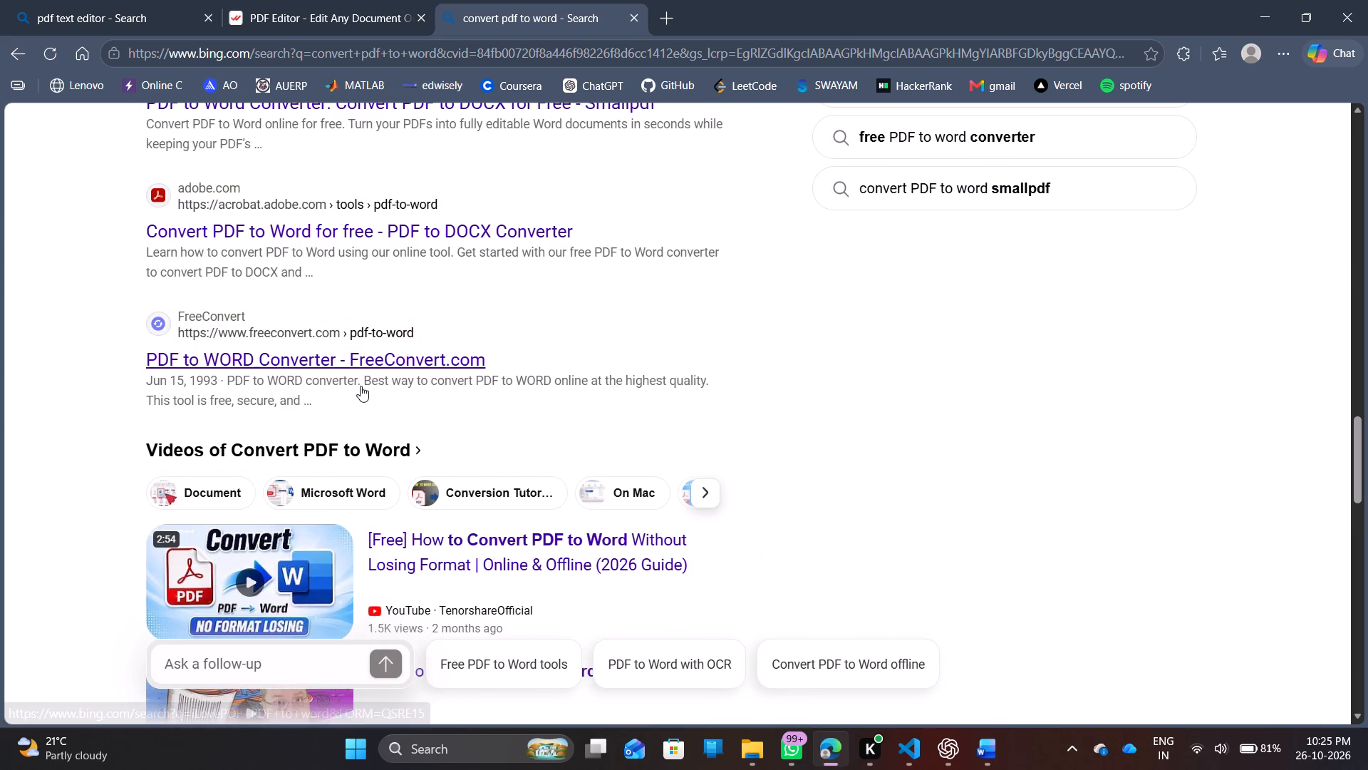
pyautogui.scroll(11, 361, 384)
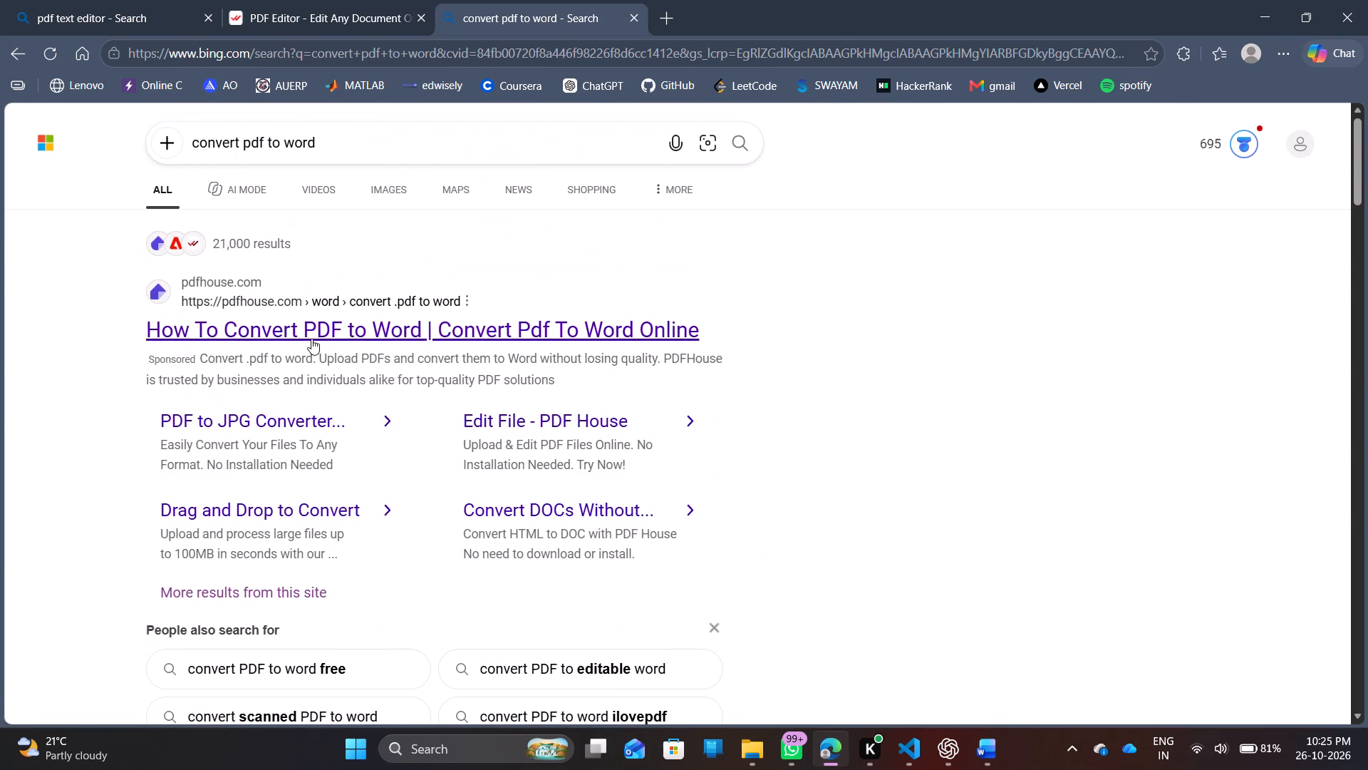
pyautogui.click(310, 332)
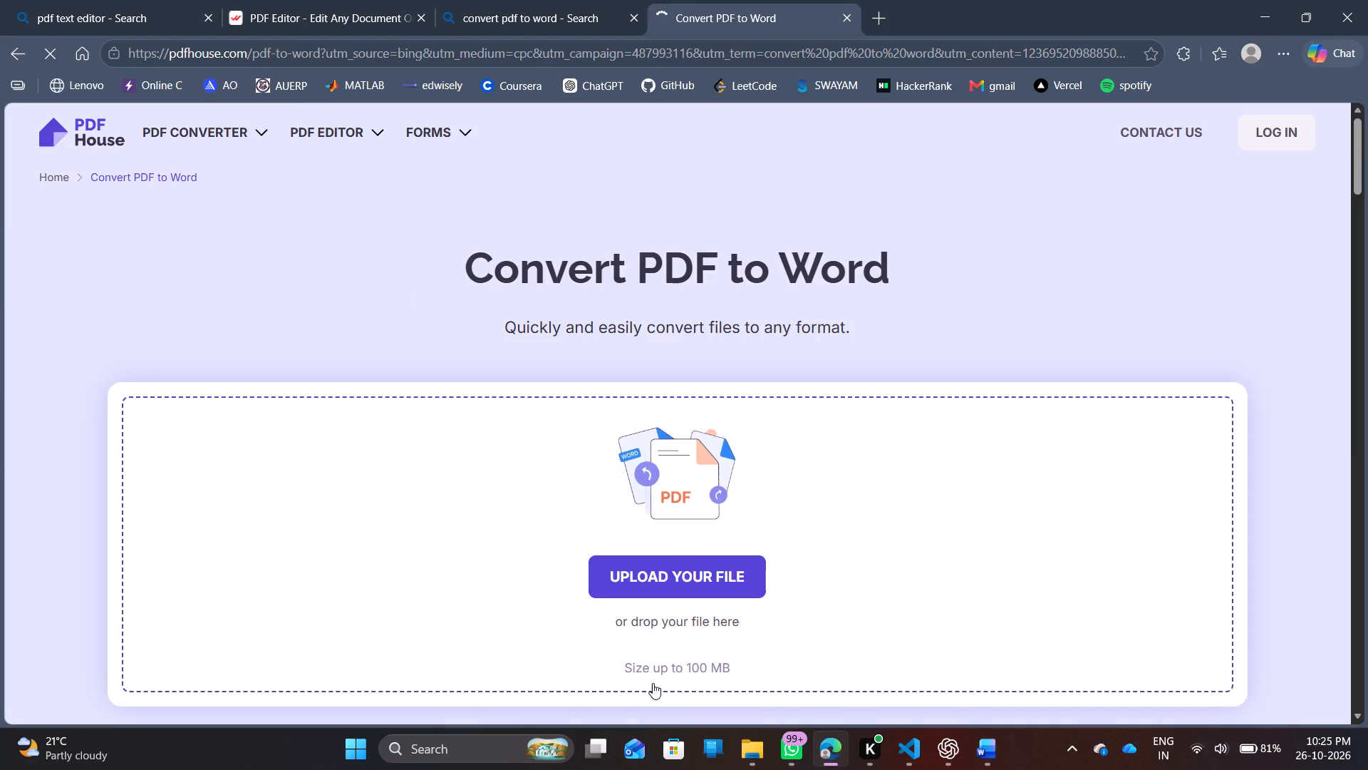
# Upload the "Merge sort RKH" PDF from the Documents folder to PDF House and dismiss the Google sign-in prompt.
pyautogui.click(653, 559)
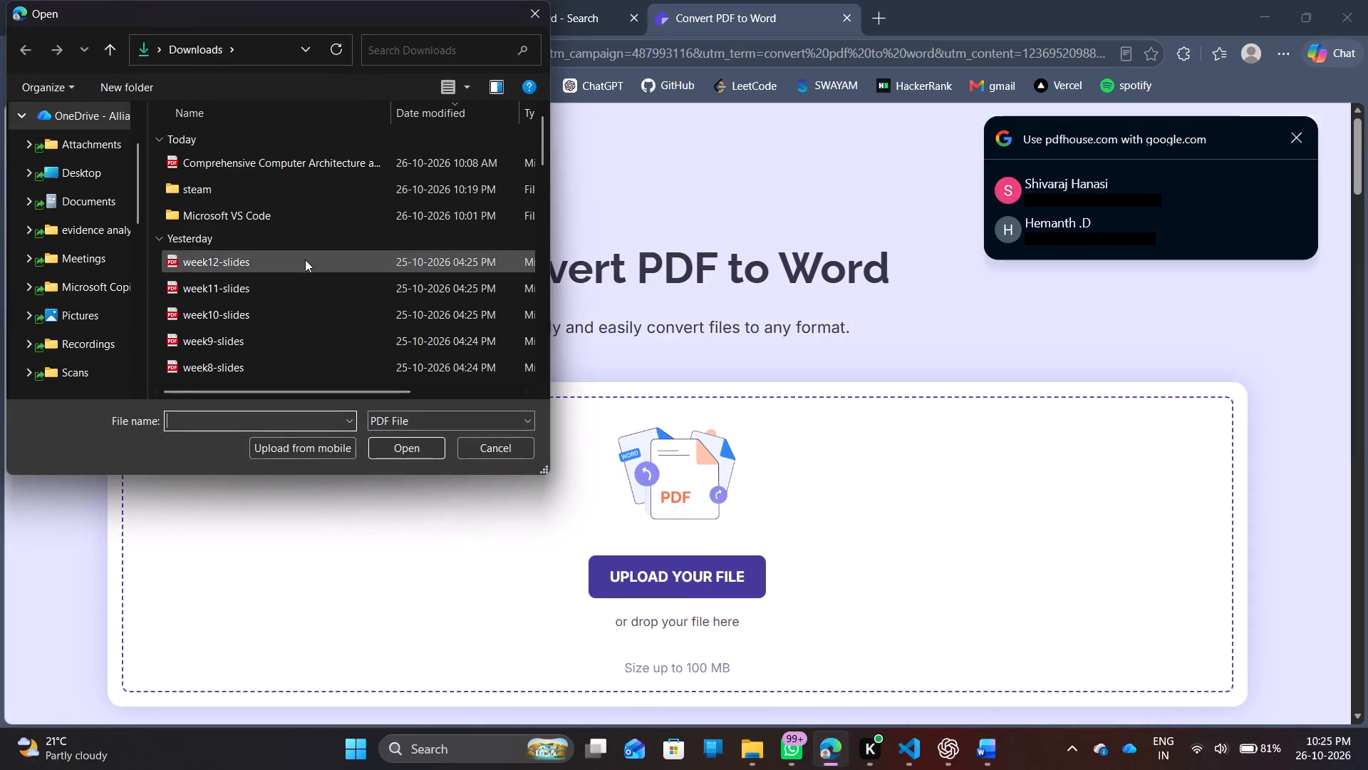
pyautogui.click(88, 202)
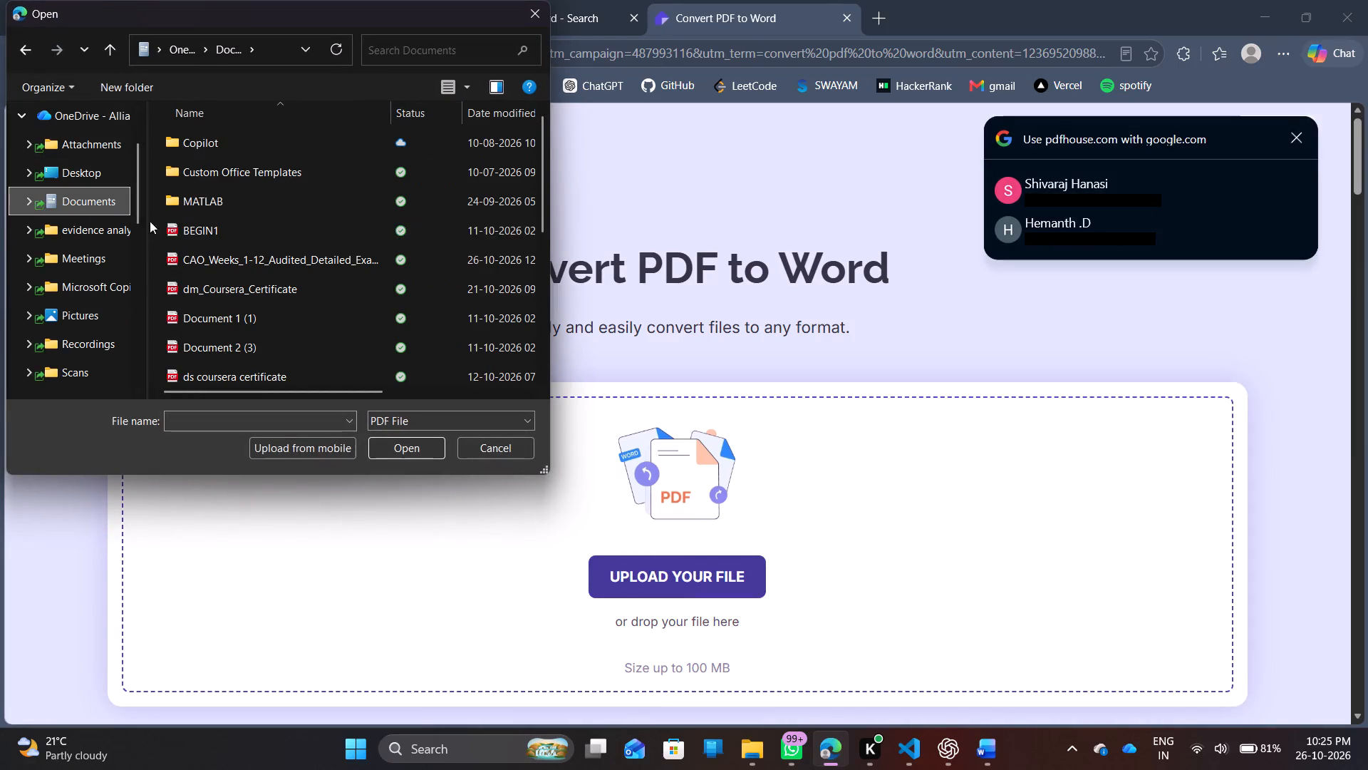
pyautogui.scroll(-1, 225, 225)
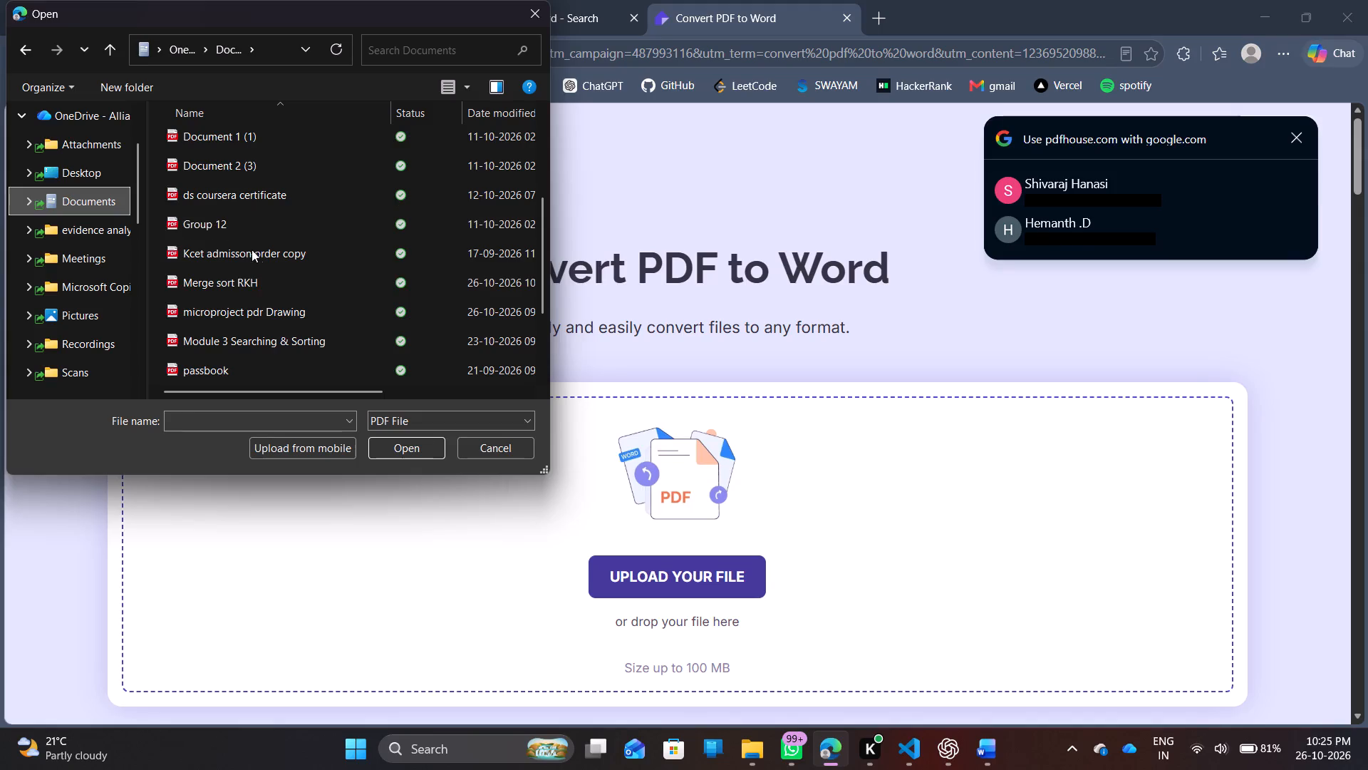
pyautogui.click(258, 276)
pyautogui.click(392, 451)
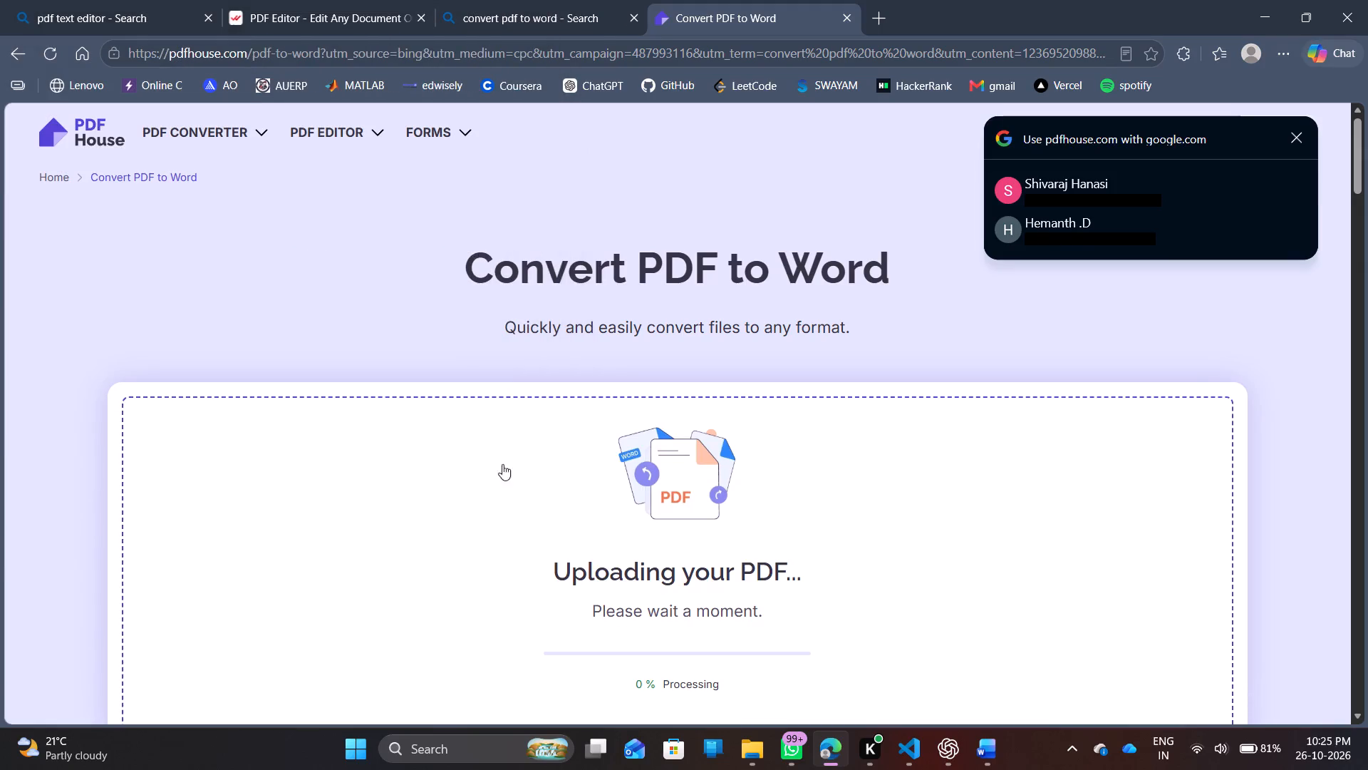
pyautogui.click(1297, 134)
pyautogui.scroll(-2, 666, 342)
pyautogui.scroll(1, 665, 342)
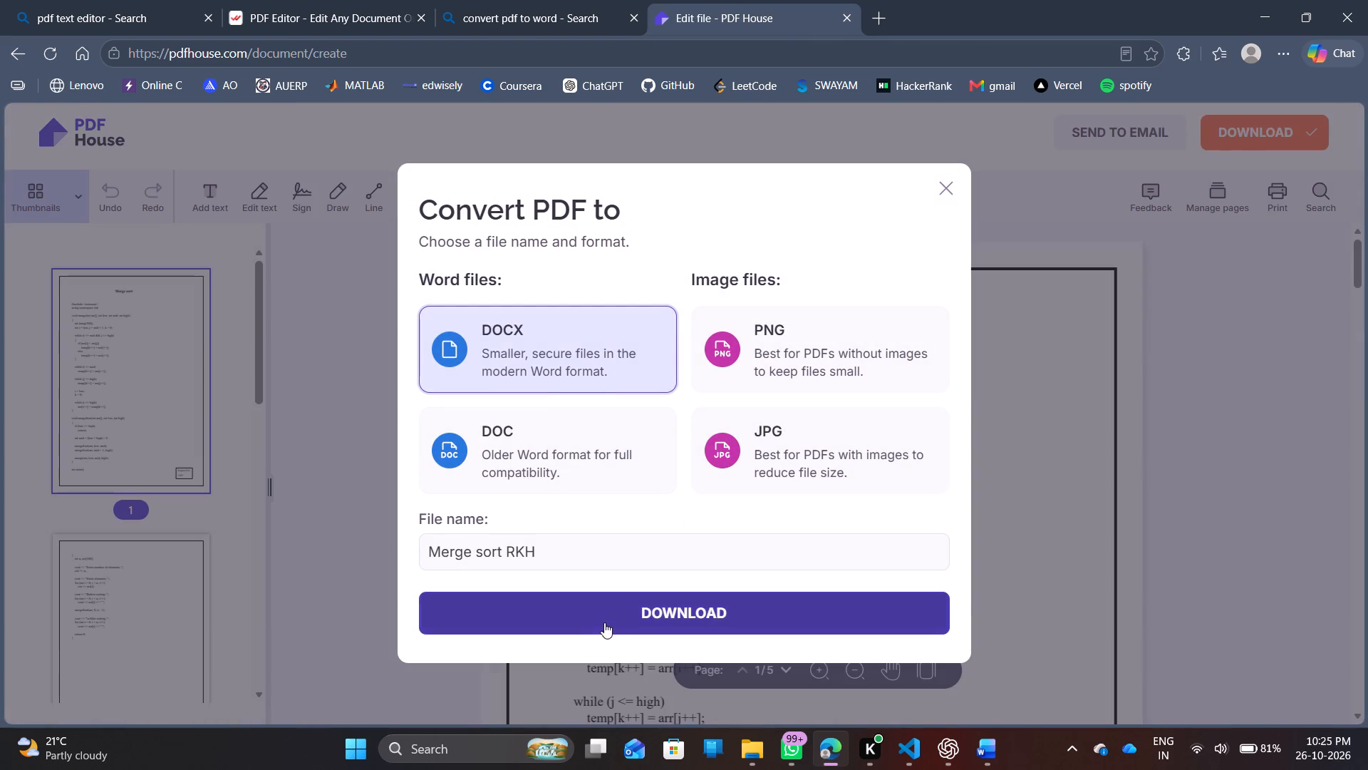
# Start converting the uploaded PDF to DOCX under the name "Merge sort RKH" with OCR text recognition.
pyautogui.click(614, 611)
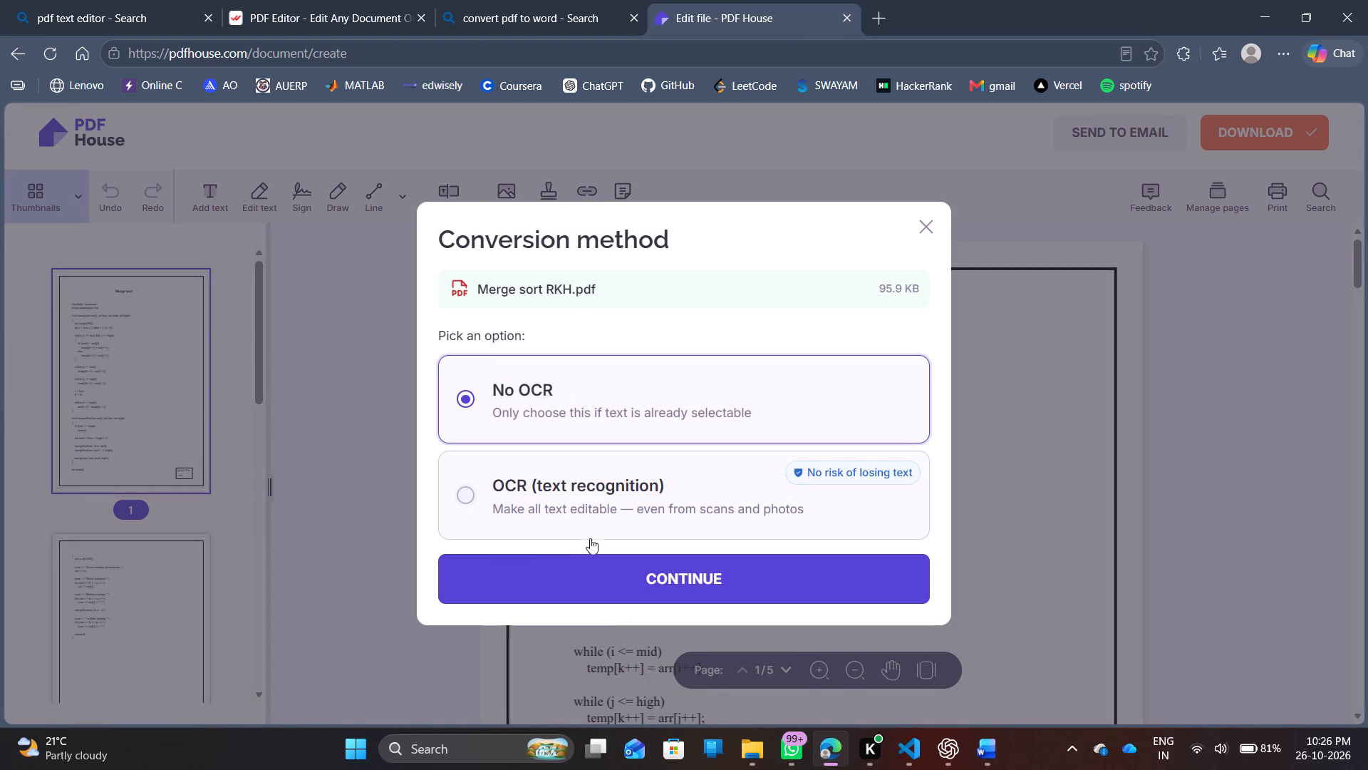
pyautogui.click(524, 508)
pyautogui.click(520, 558)
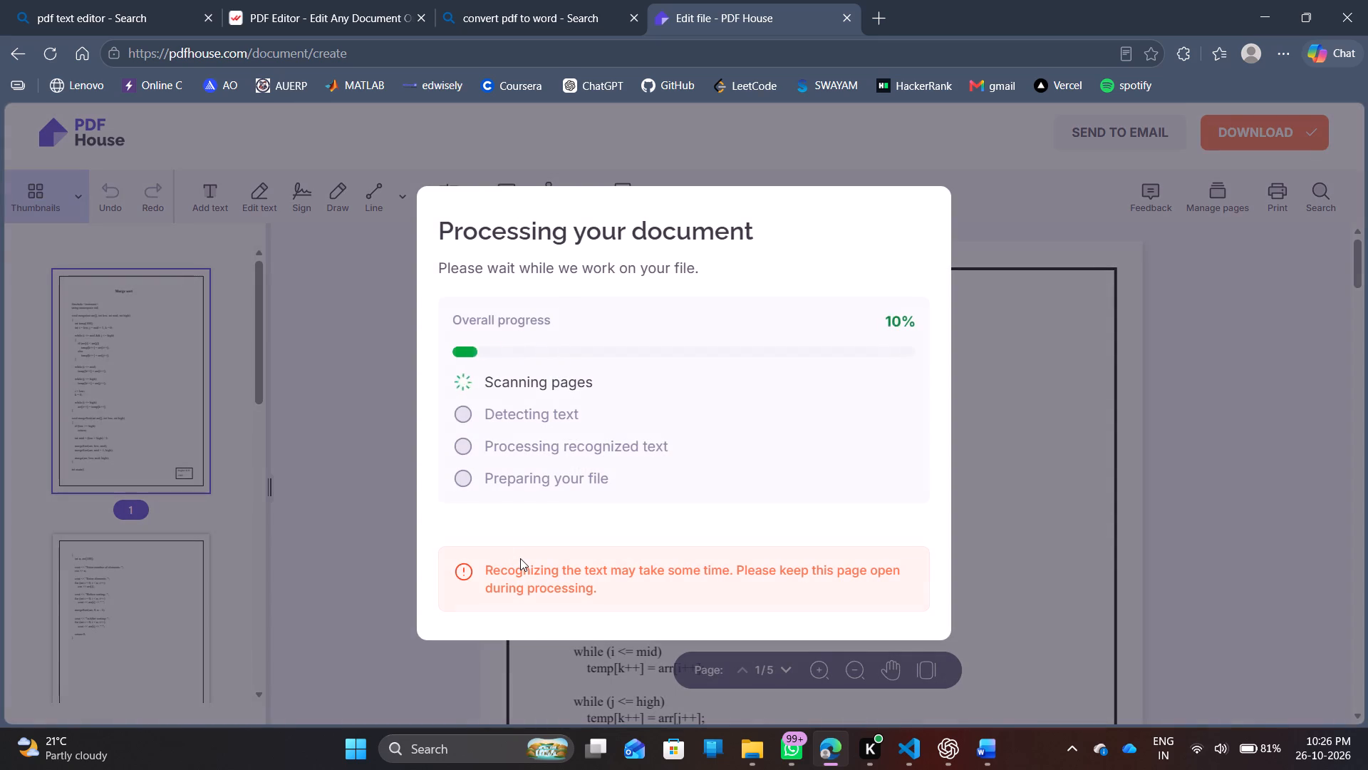
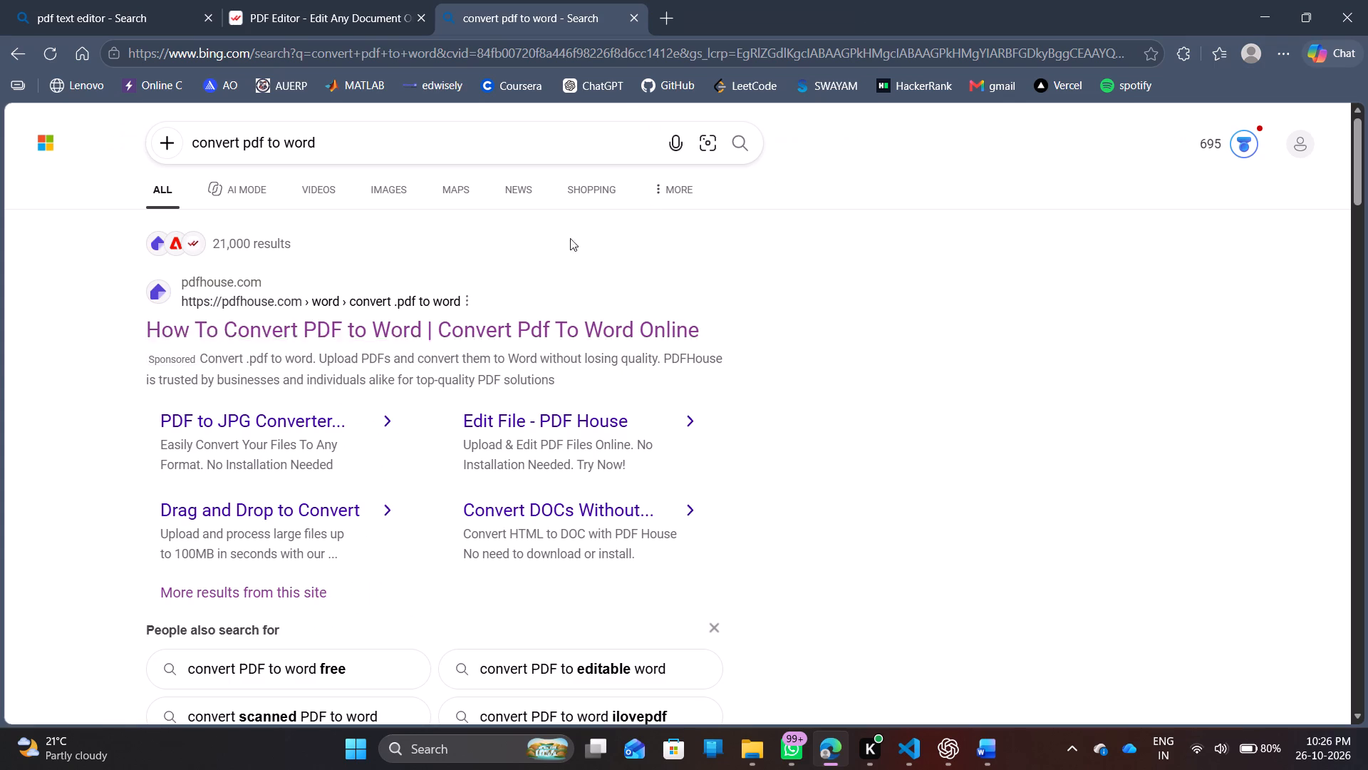
# Open Adobe Acrobat's "Convert PDF to Word | 100% Free" page from the search results.
pyautogui.scroll(-2, 480, 332)
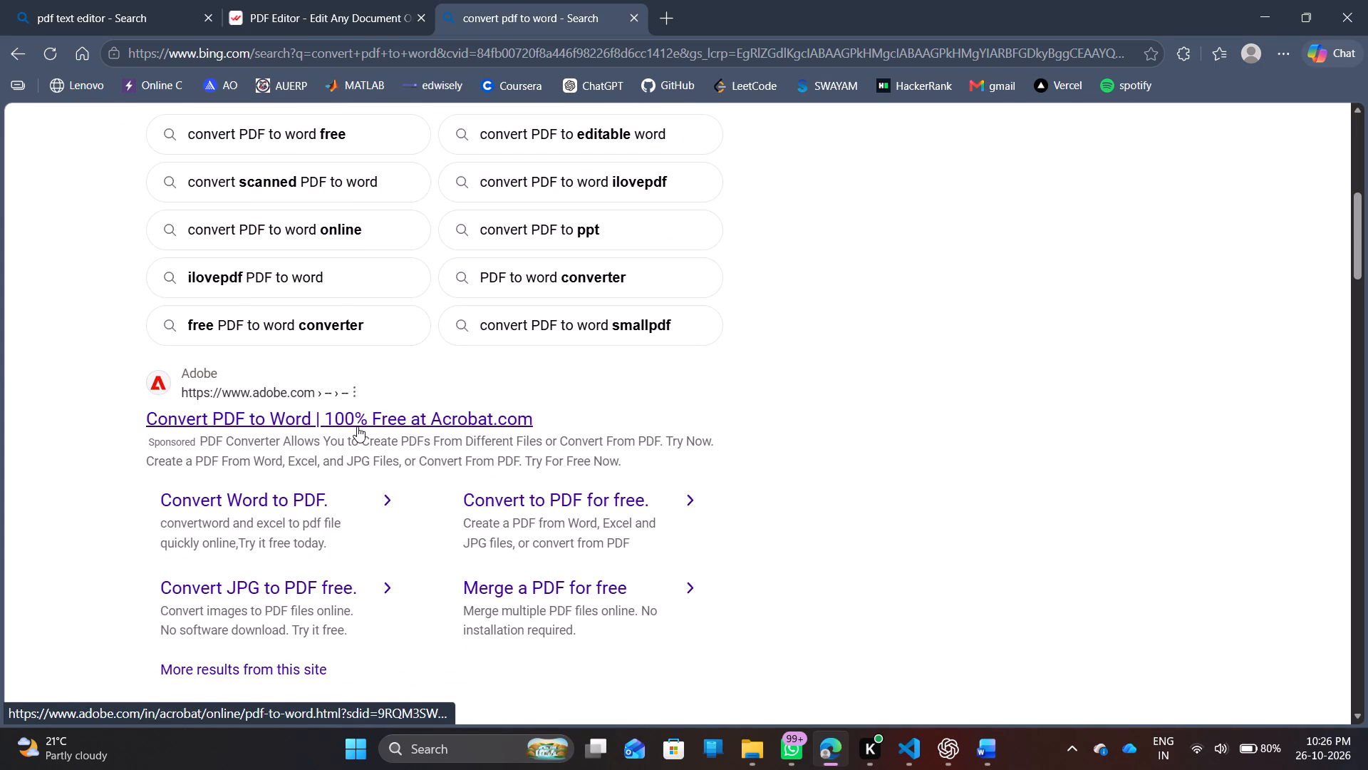
pyautogui.scroll(-1, 357, 426)
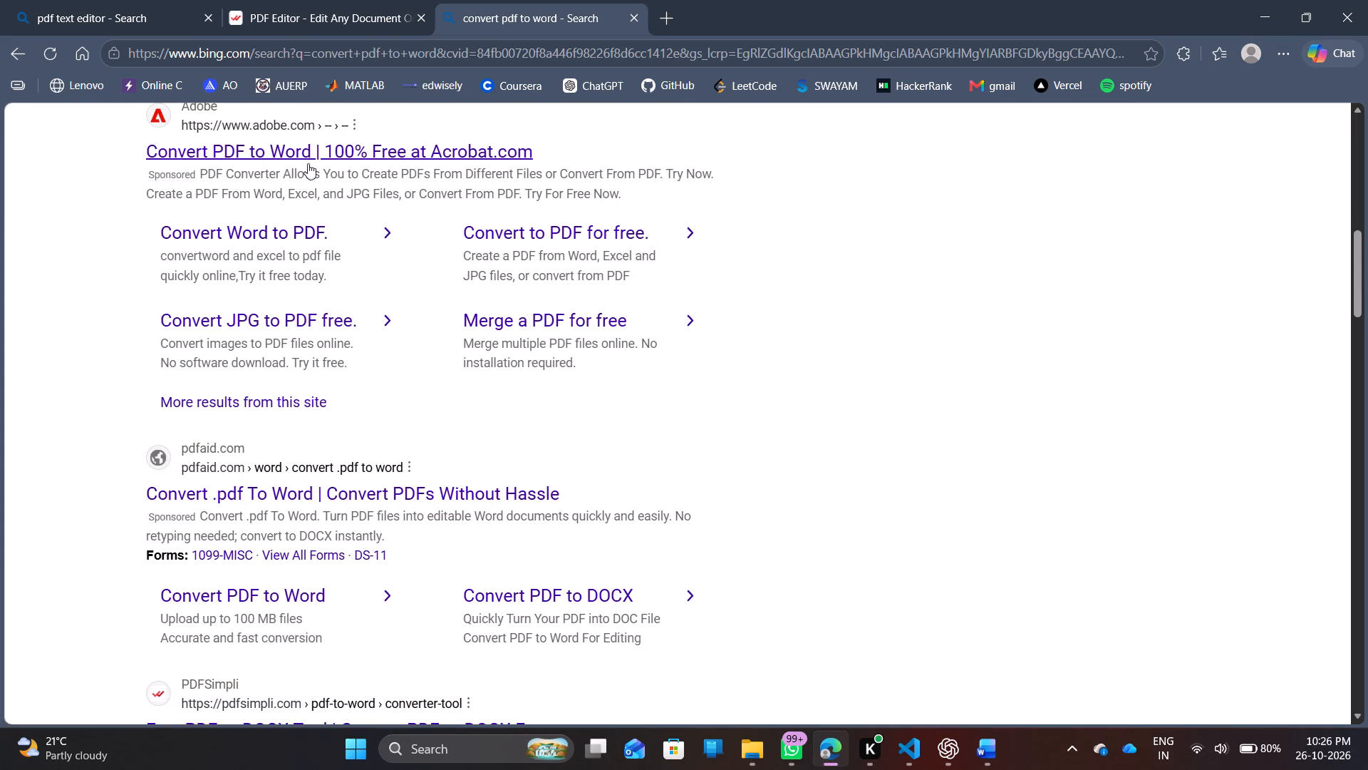
pyautogui.click(305, 154)
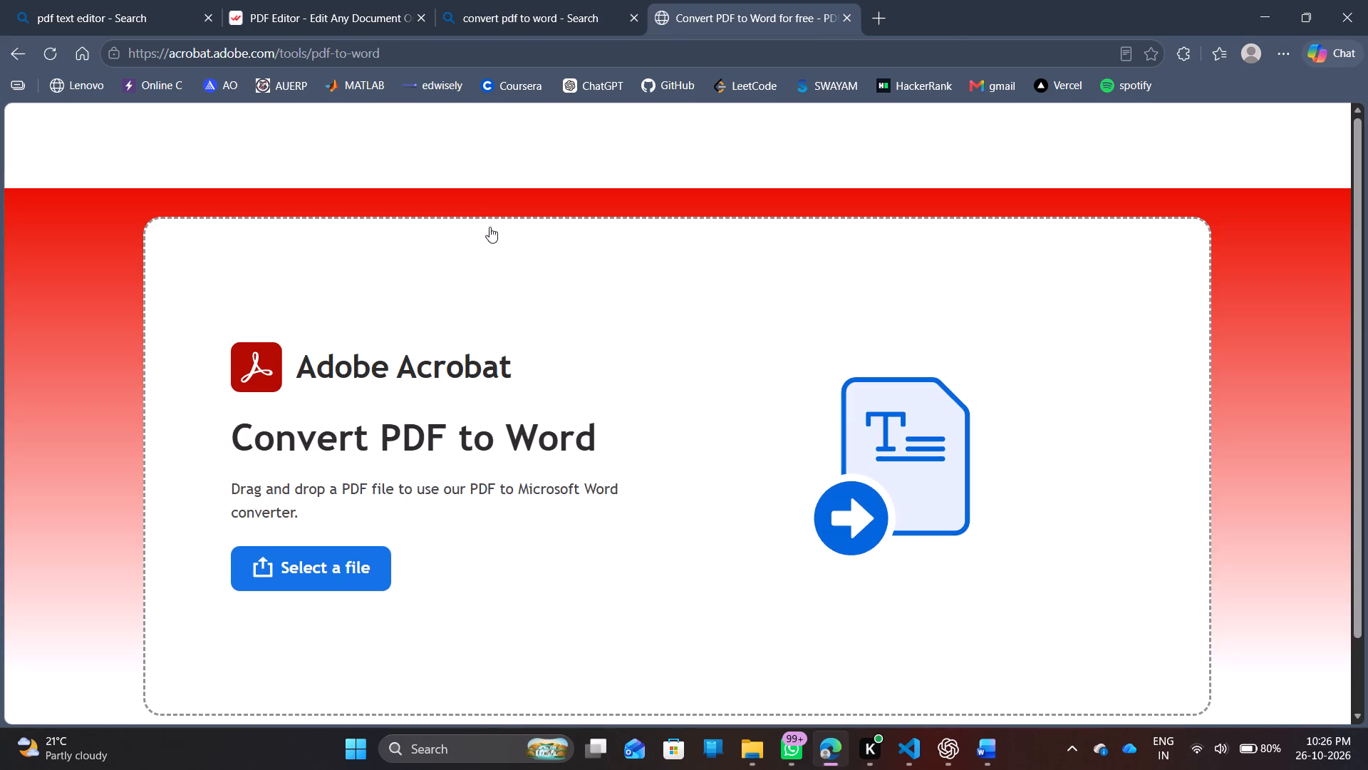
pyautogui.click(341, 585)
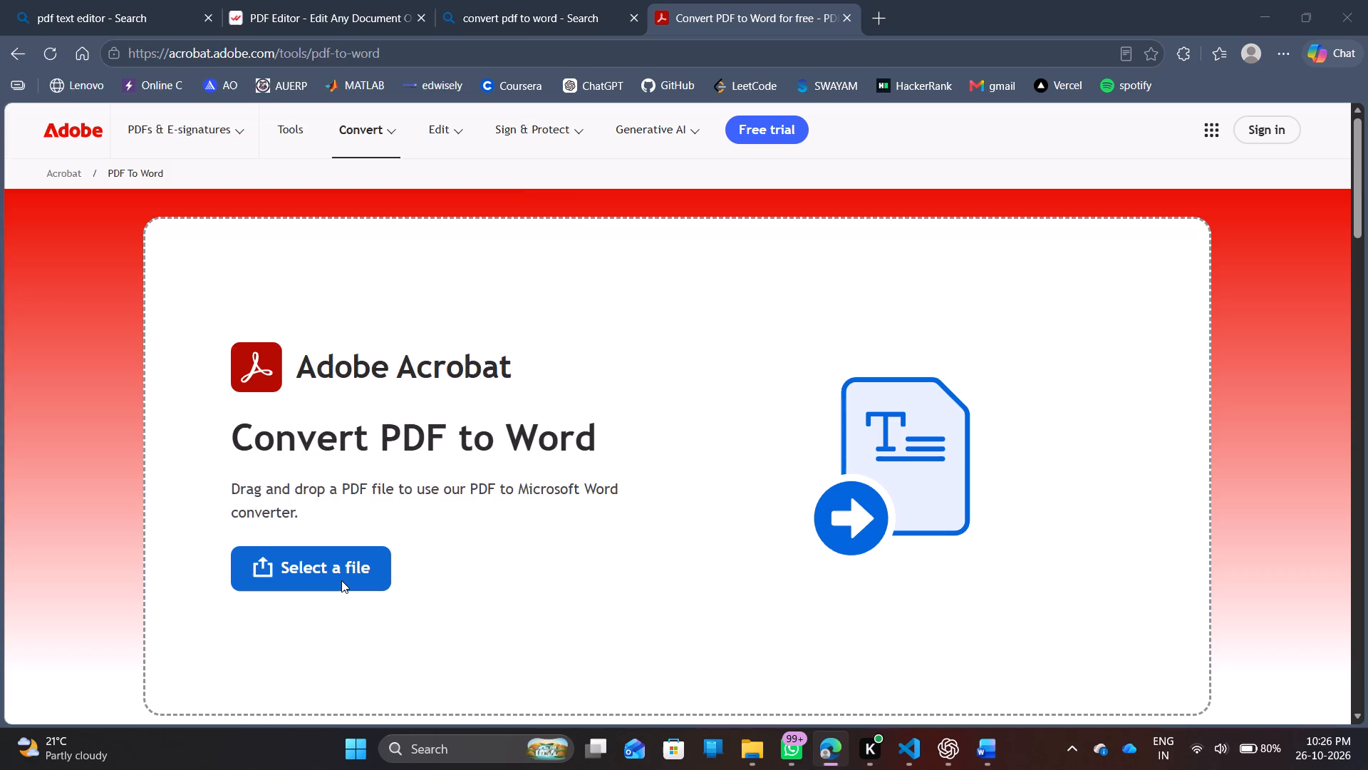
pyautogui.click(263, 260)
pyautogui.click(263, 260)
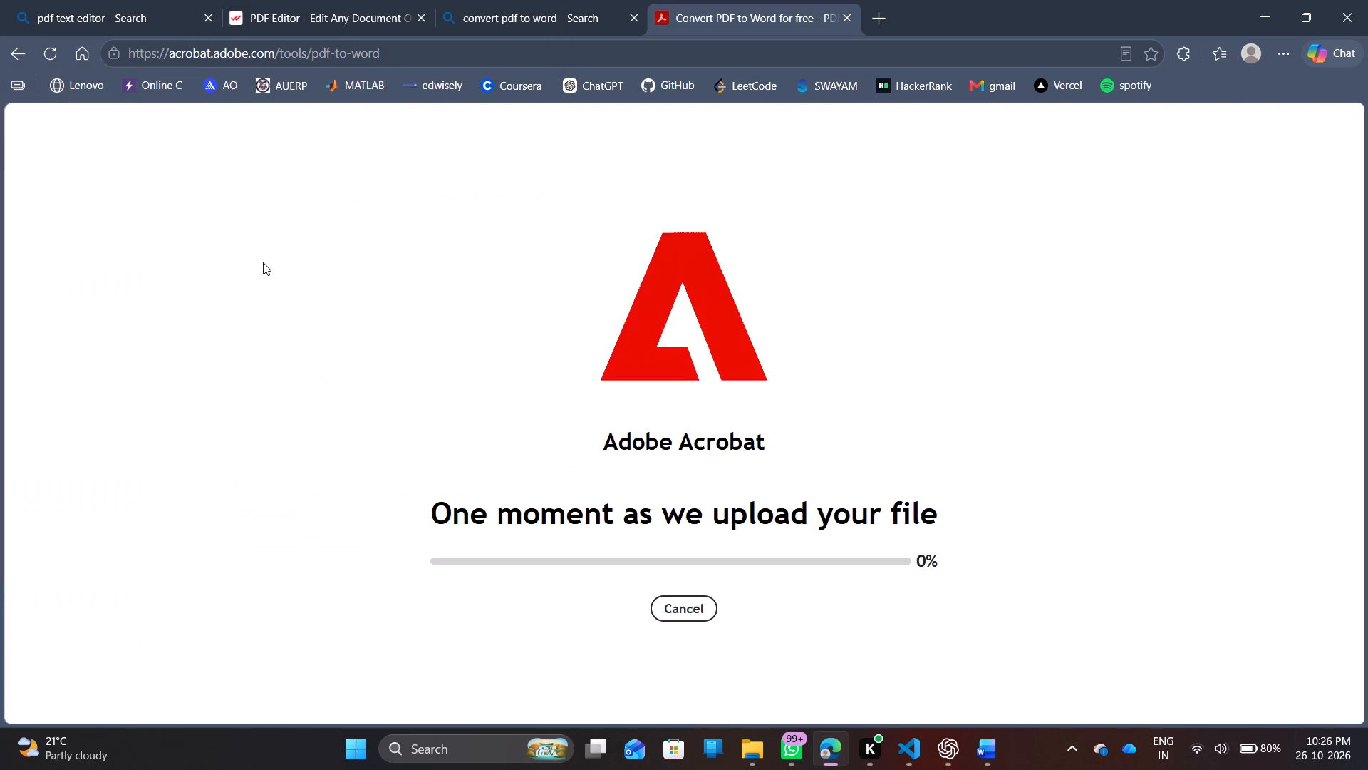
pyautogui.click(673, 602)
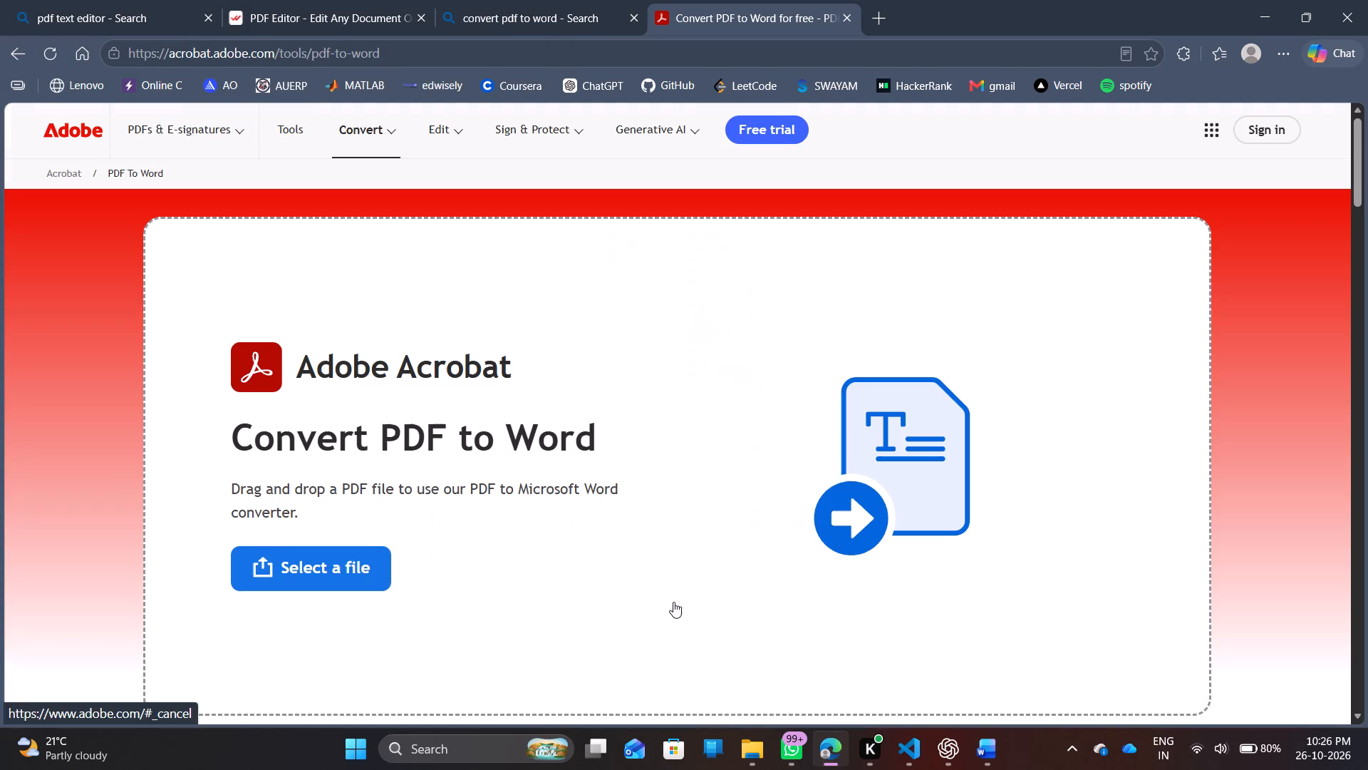
# Upload the "Merge sort RKH" PDF from the Documents folder to Adobe Acrobat for conversion to Word.
pyautogui.click(381, 582)
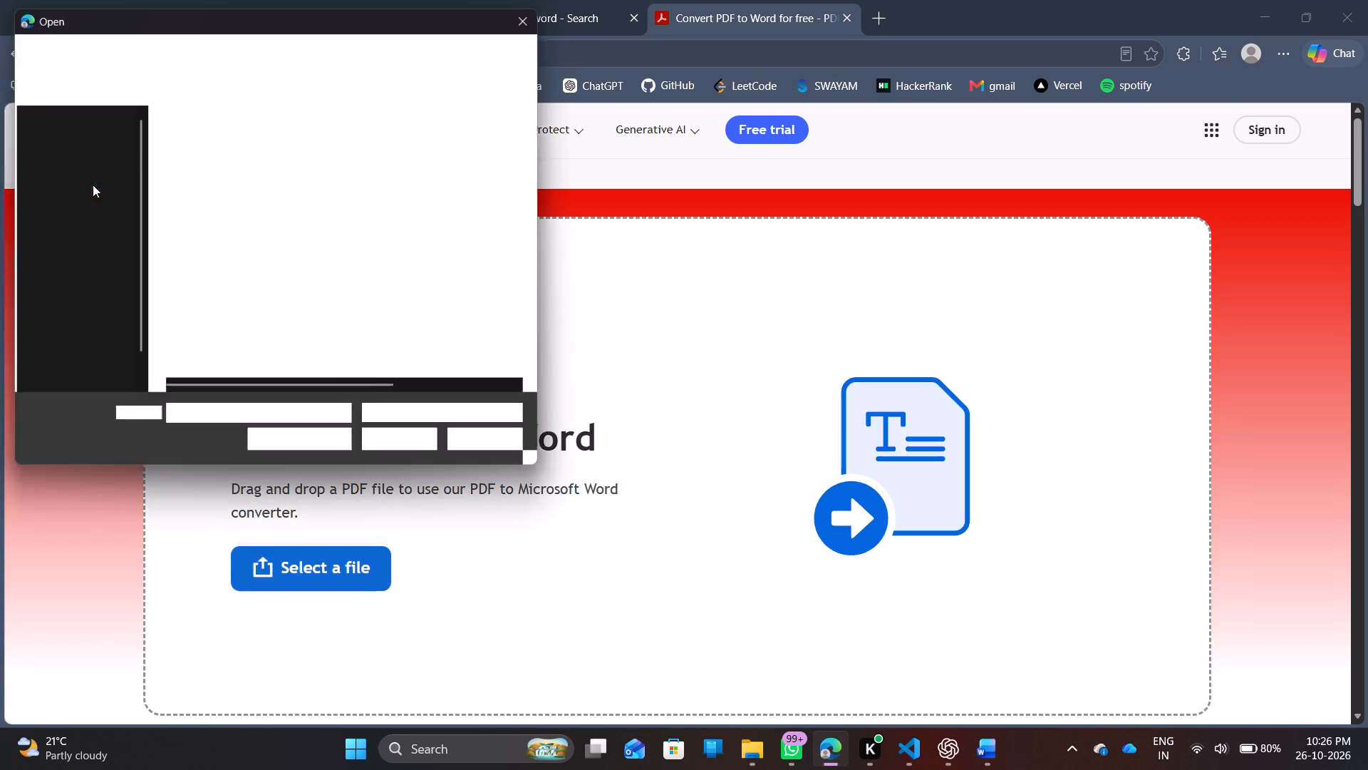
pyautogui.scroll(-1, 229, 195)
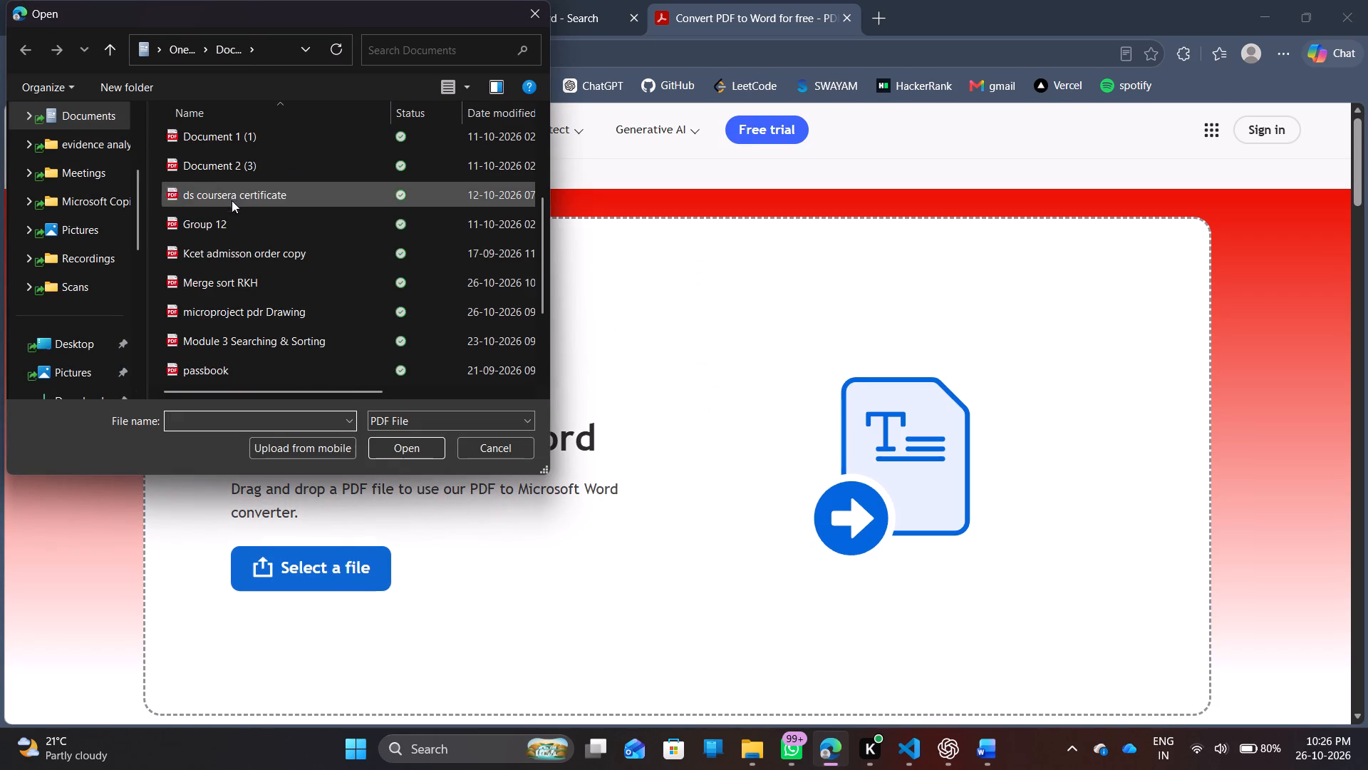
pyautogui.click(269, 282)
pyautogui.click(397, 451)
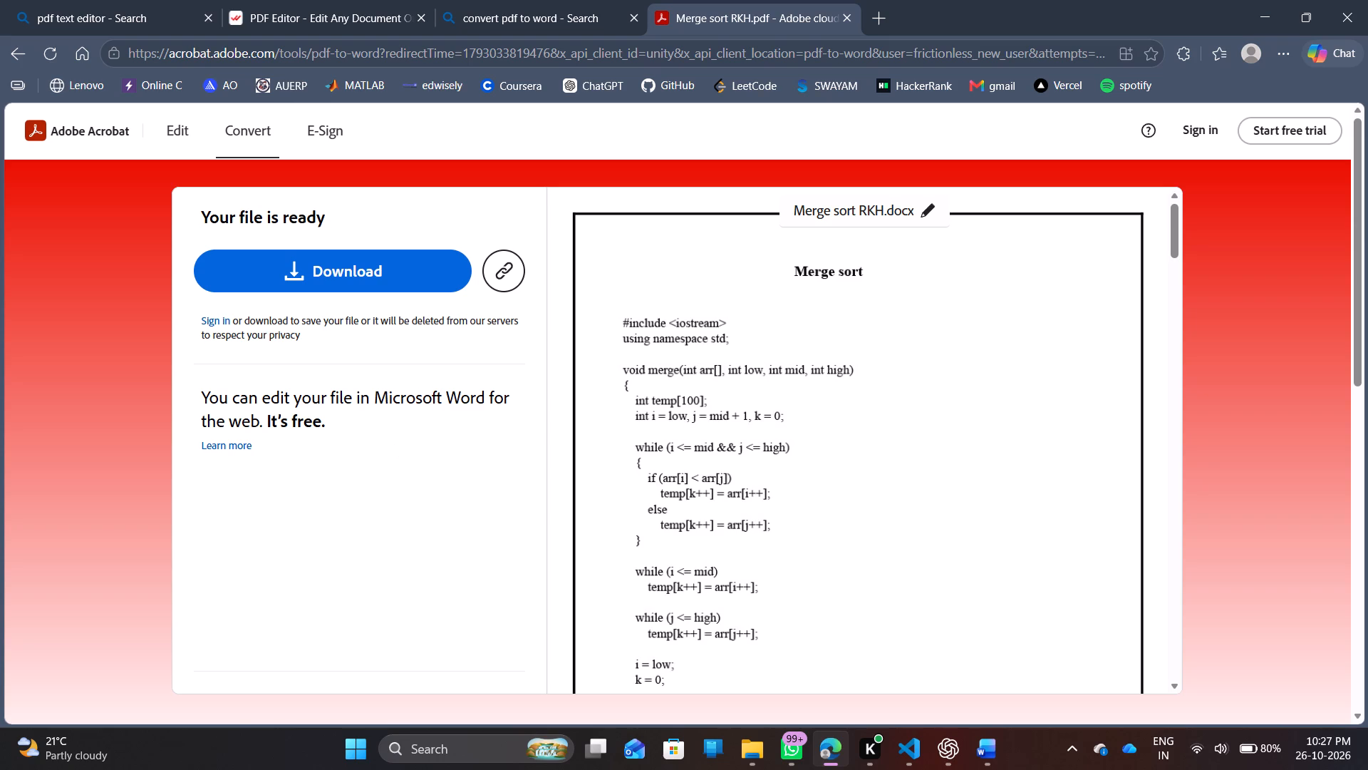
# Download the converted "Merge sort RKH" DOCX file, open it in Word and enable editing.
pyautogui.click(366, 286)
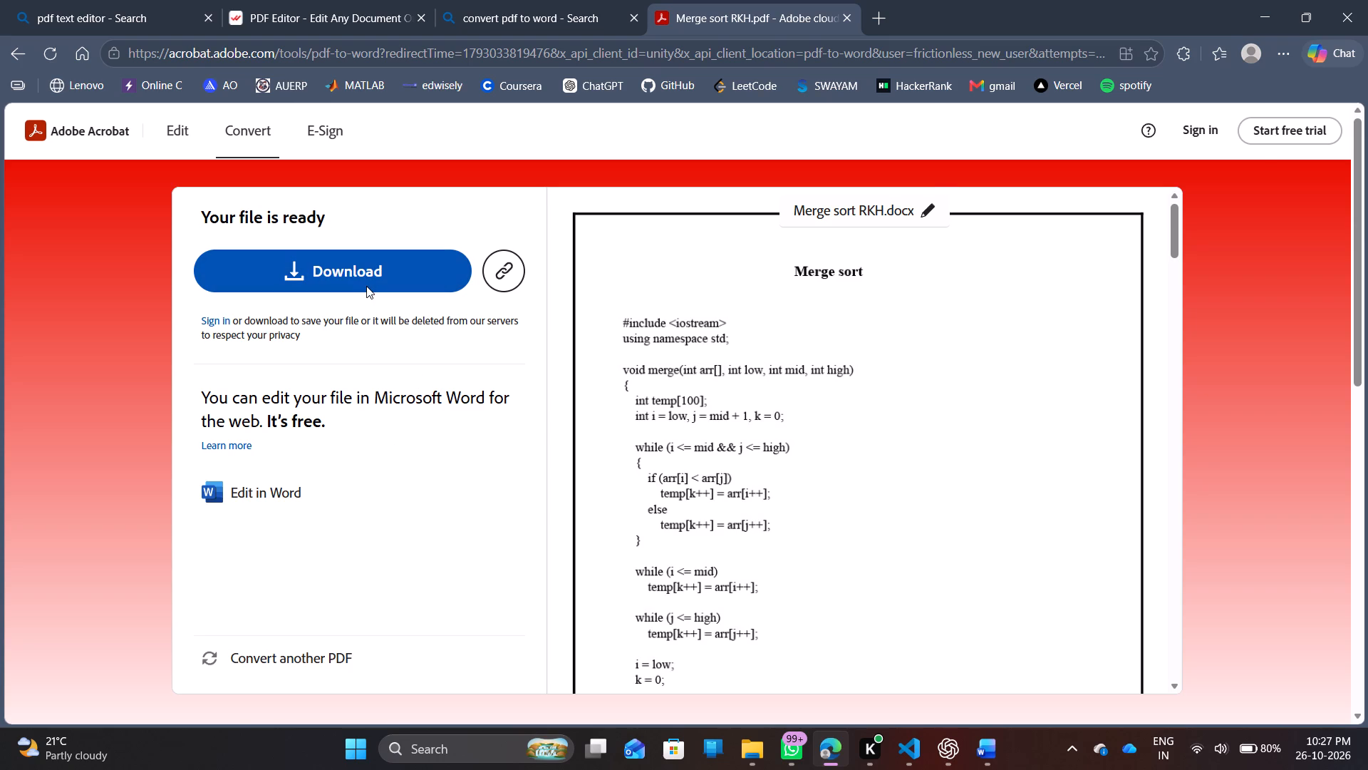
pyautogui.click(974, 149)
pyautogui.click(987, 150)
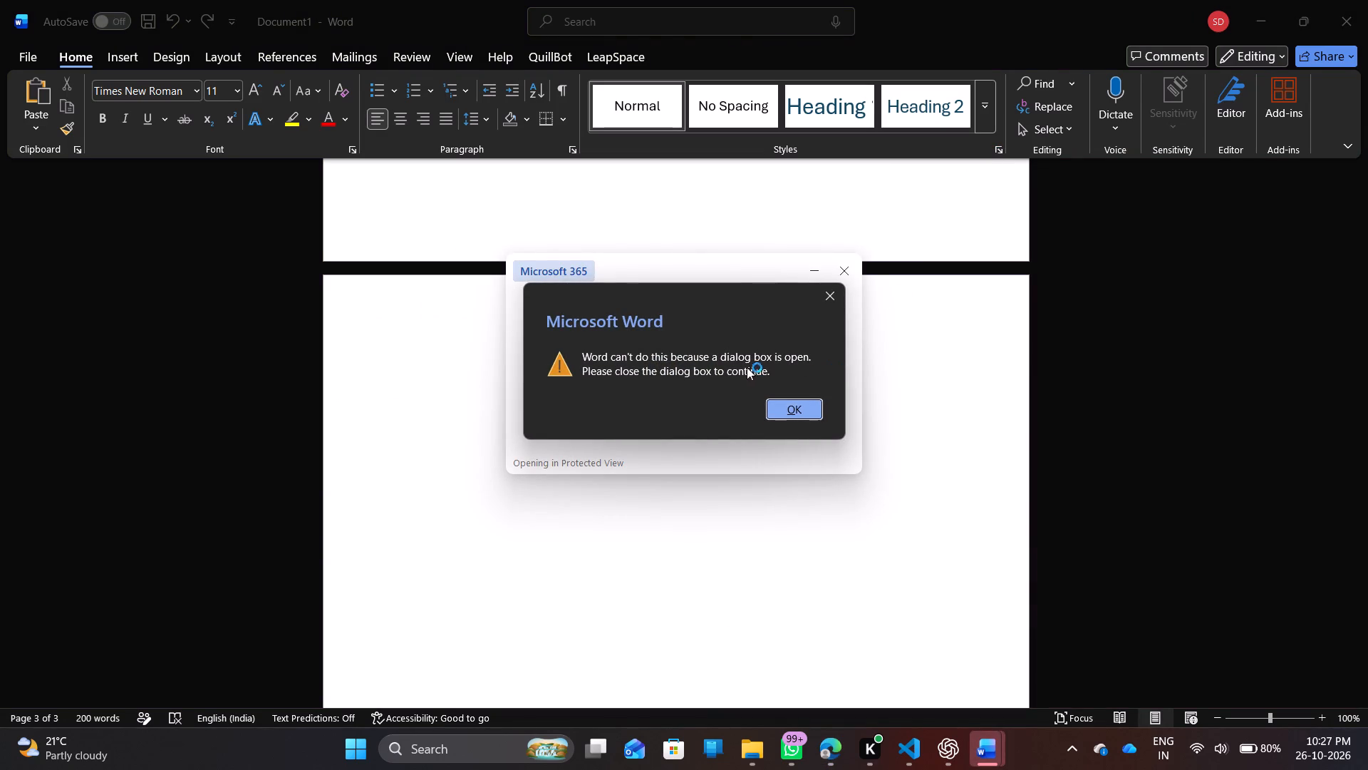
pyautogui.click(798, 411)
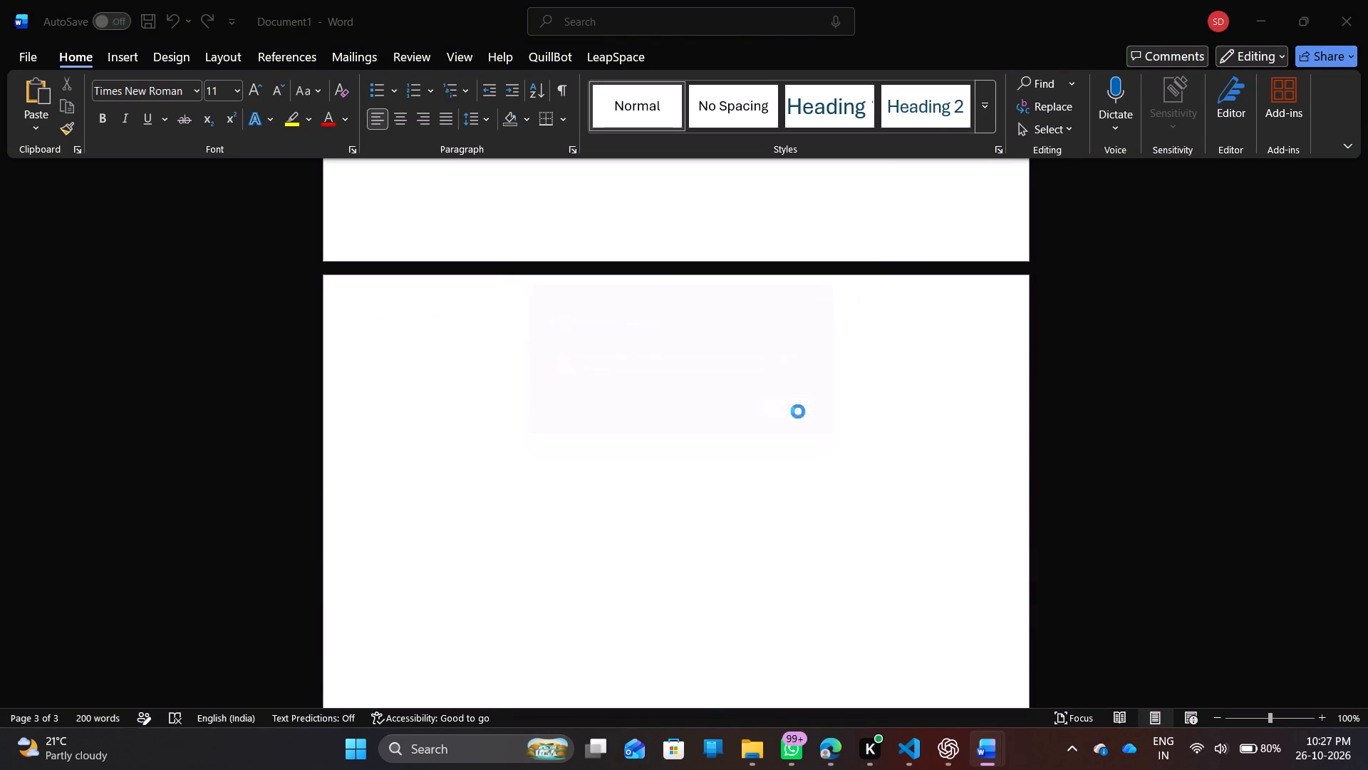
pyautogui.click(680, 82)
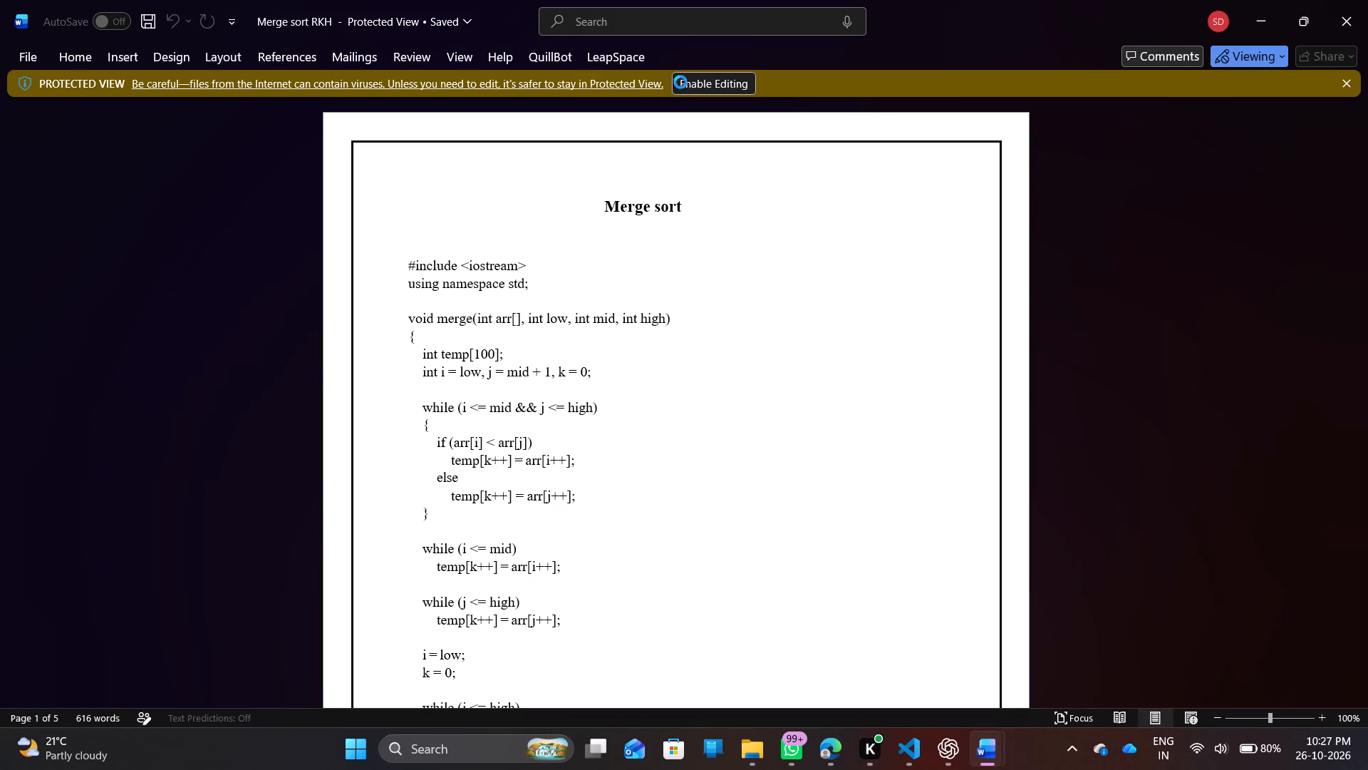
# Replace the last three digits of the student number in the details box on the first Merge sort page.
pyautogui.scroll(-2, 716, 179)
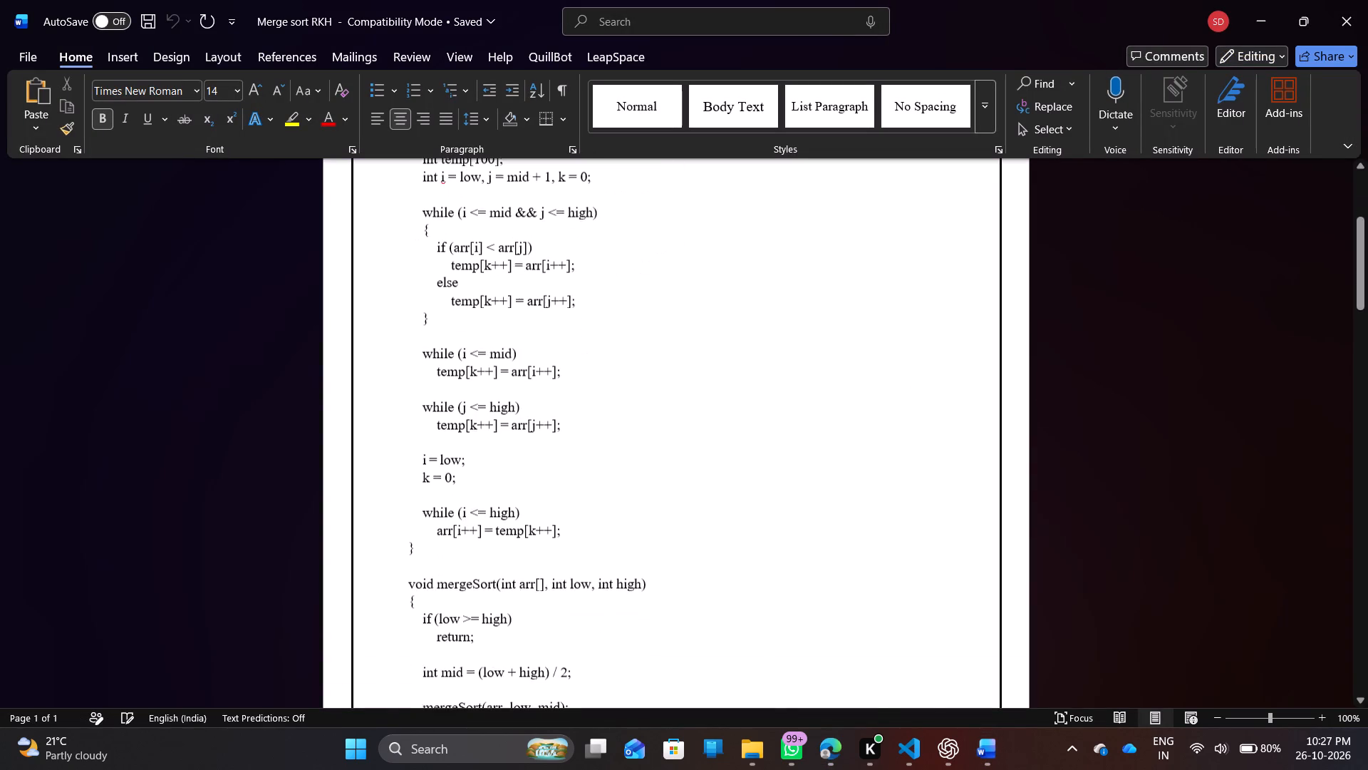
pyautogui.scroll(-4, 720, 200)
pyautogui.click(910, 324)
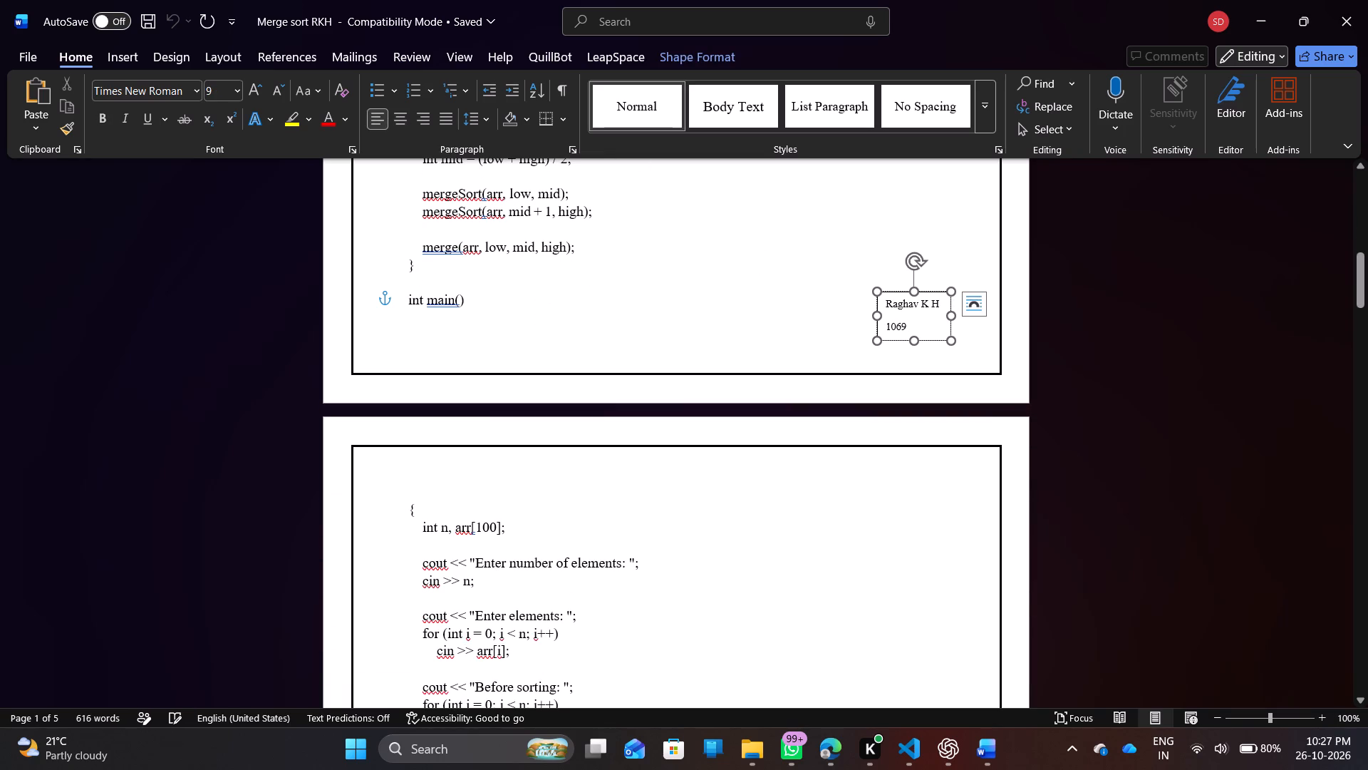
pyautogui.press('BackSpace')
pyautogui.press('BackSpace')
pyautogui.press('BackSpace')
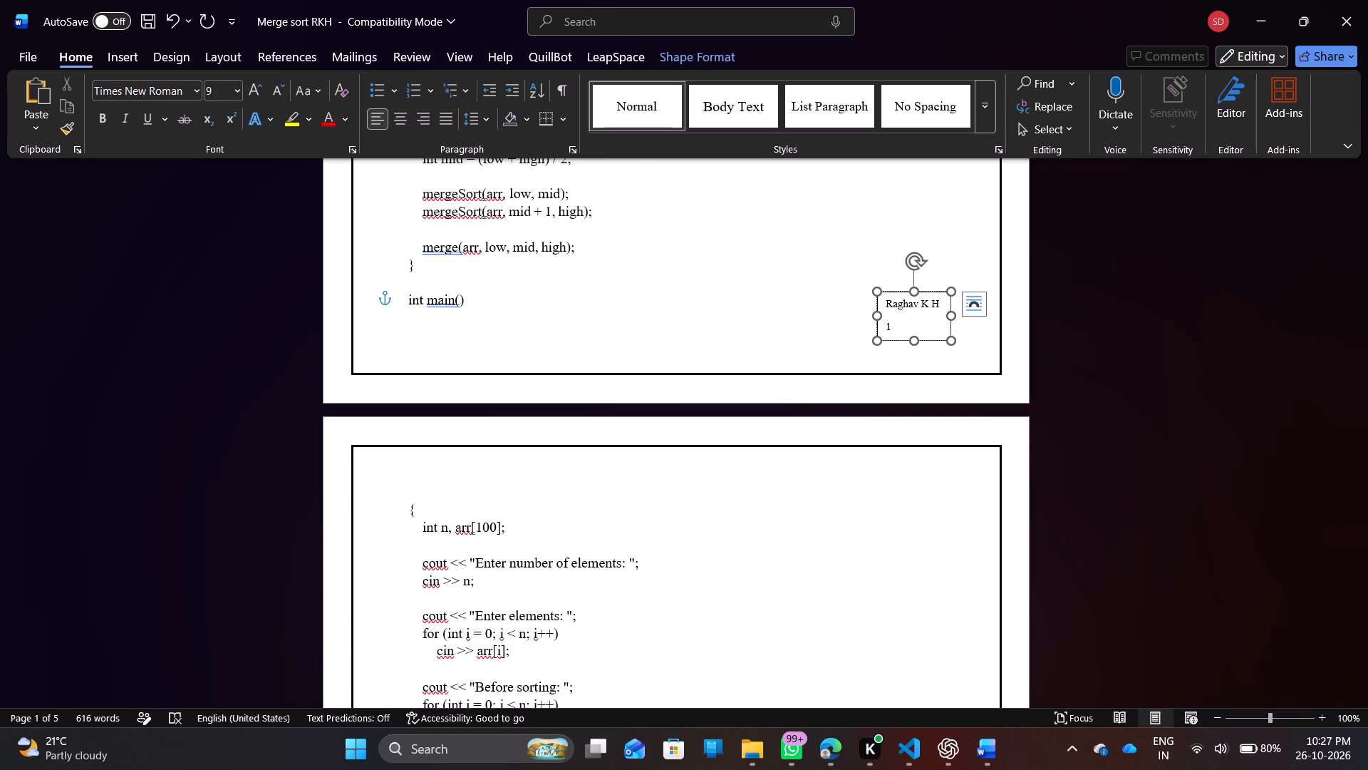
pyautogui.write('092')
# Replace the student name in the details box on the first Merge sort page with the new student's name.
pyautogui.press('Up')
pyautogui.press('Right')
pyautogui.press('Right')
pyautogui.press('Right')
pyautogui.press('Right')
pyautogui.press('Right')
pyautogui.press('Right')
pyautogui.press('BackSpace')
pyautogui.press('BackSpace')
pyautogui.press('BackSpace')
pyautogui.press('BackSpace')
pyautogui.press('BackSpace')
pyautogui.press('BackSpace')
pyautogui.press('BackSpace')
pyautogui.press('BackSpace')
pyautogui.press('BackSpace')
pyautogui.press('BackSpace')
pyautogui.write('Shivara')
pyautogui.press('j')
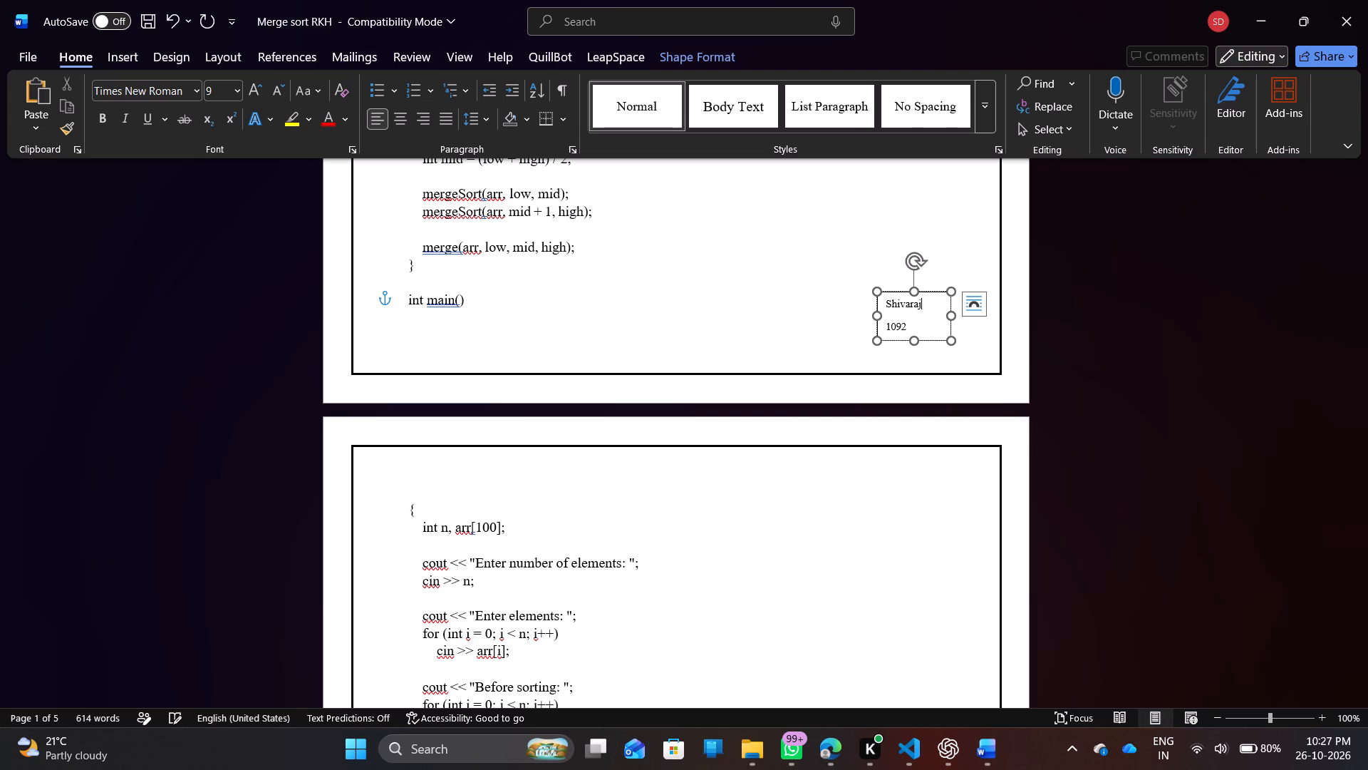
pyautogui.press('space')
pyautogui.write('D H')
# Replace the student name and number in the details box on page 2 with the new student's details.
pyautogui.scroll(-1, 908, 341)
pyautogui.scroll(-2, 893, 405)
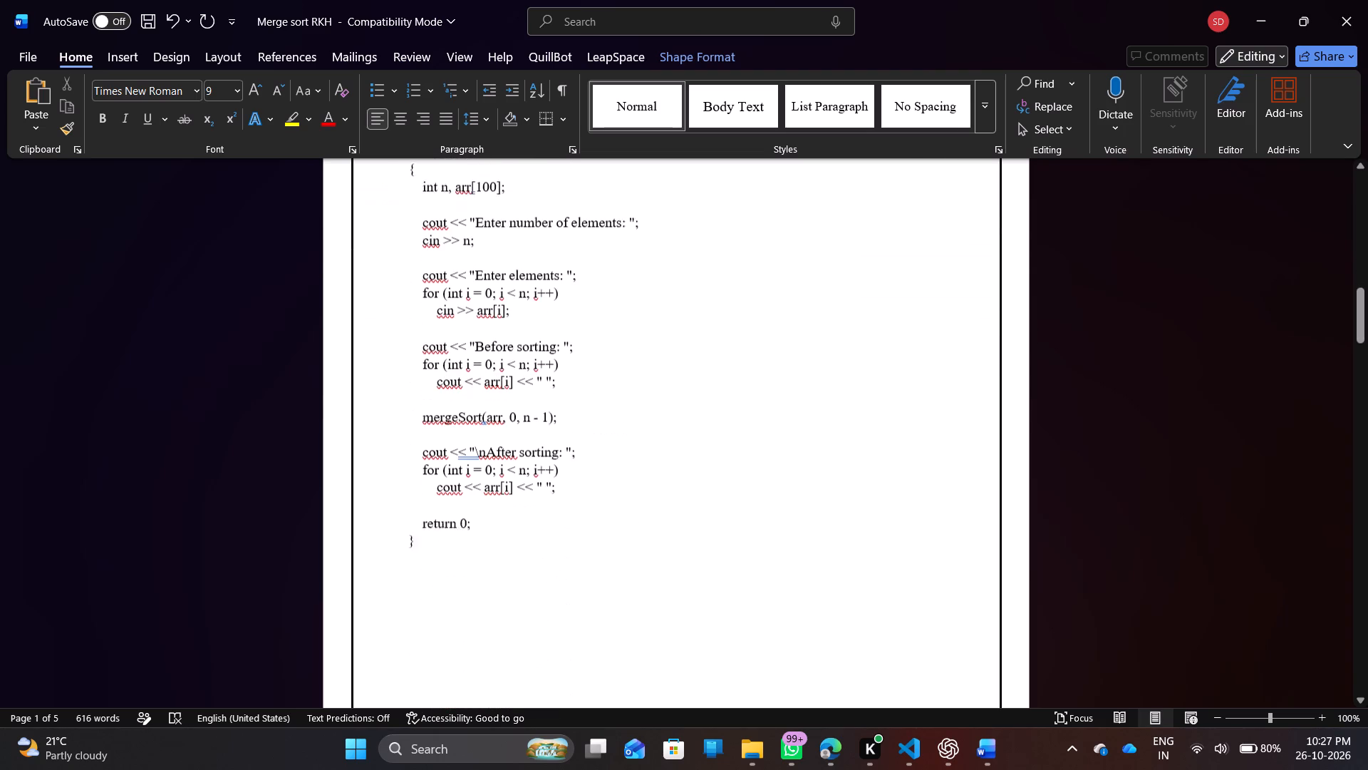
pyautogui.scroll(-4, 891, 419)
pyautogui.moveTo(914, 416); pyautogui.dragTo(891, 404)
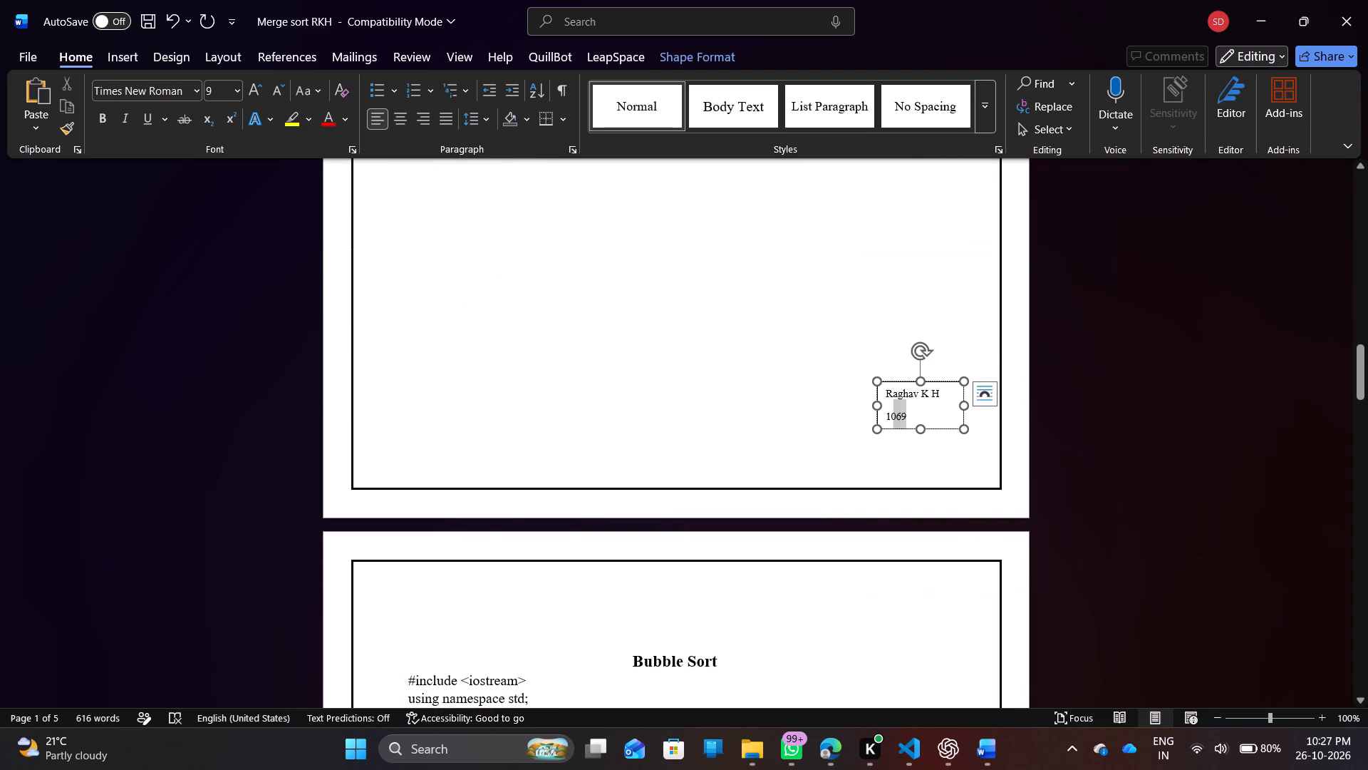
pyautogui.moveTo(891, 404); pyautogui.dragTo(881, 394)
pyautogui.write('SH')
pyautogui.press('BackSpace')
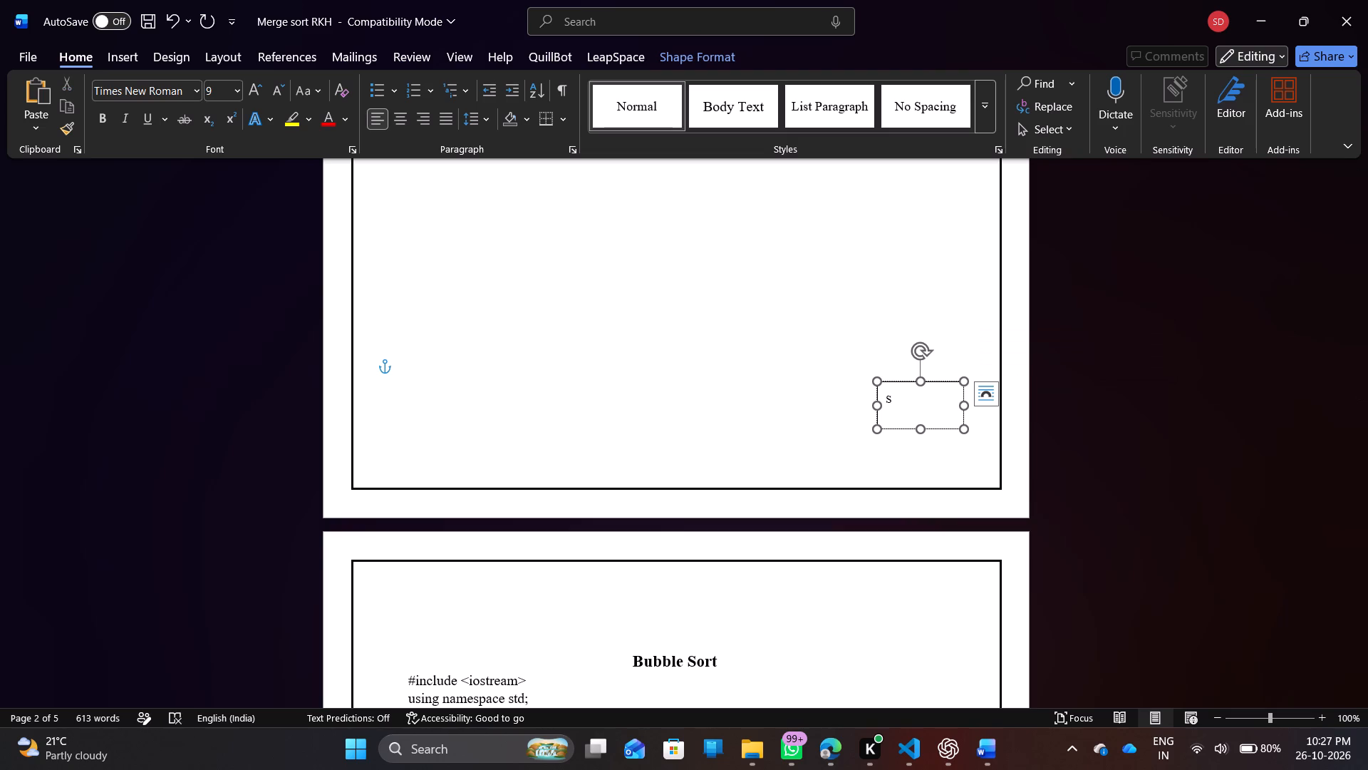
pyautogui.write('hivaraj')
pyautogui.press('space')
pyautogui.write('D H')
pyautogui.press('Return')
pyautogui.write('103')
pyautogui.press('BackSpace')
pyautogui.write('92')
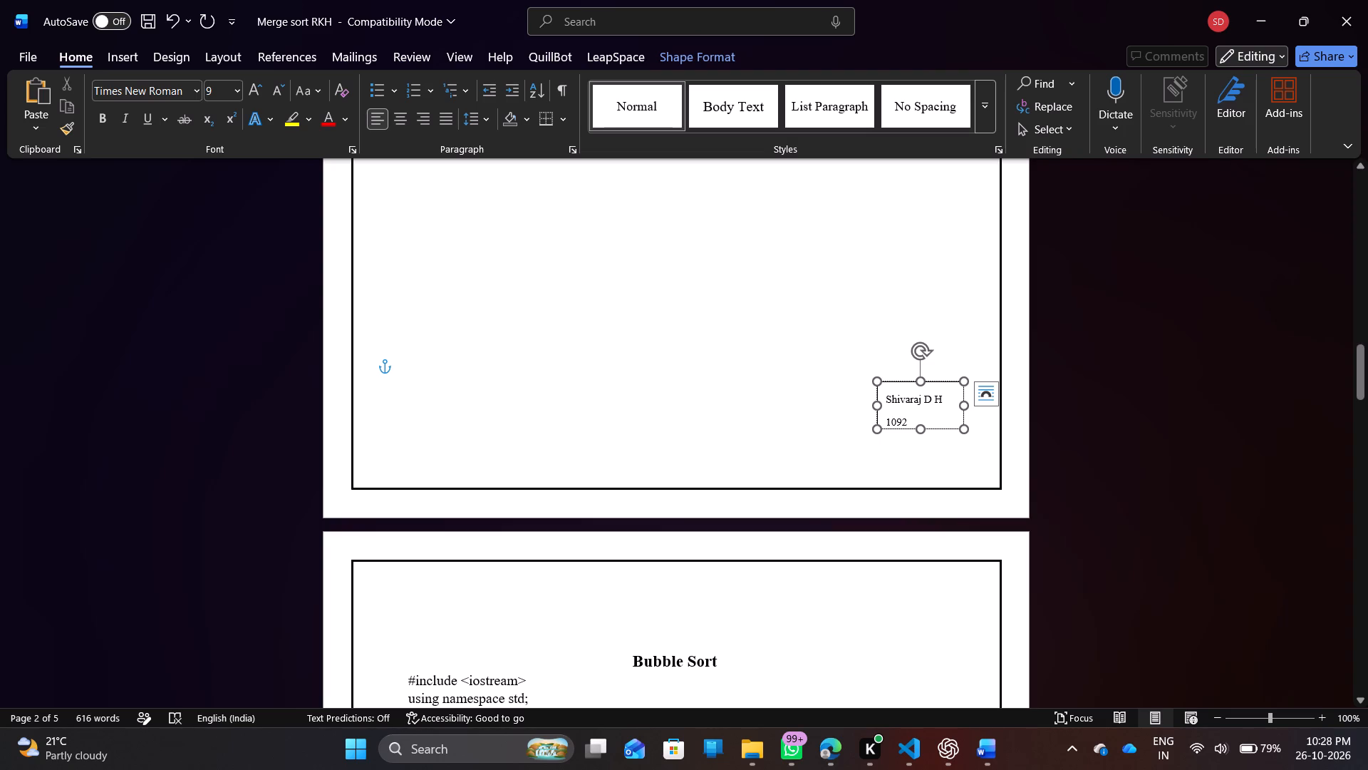
# Replace the student name and number in the details box on the Bubble Sort page with the new student's details.
pyautogui.scroll(-7, 901, 458)
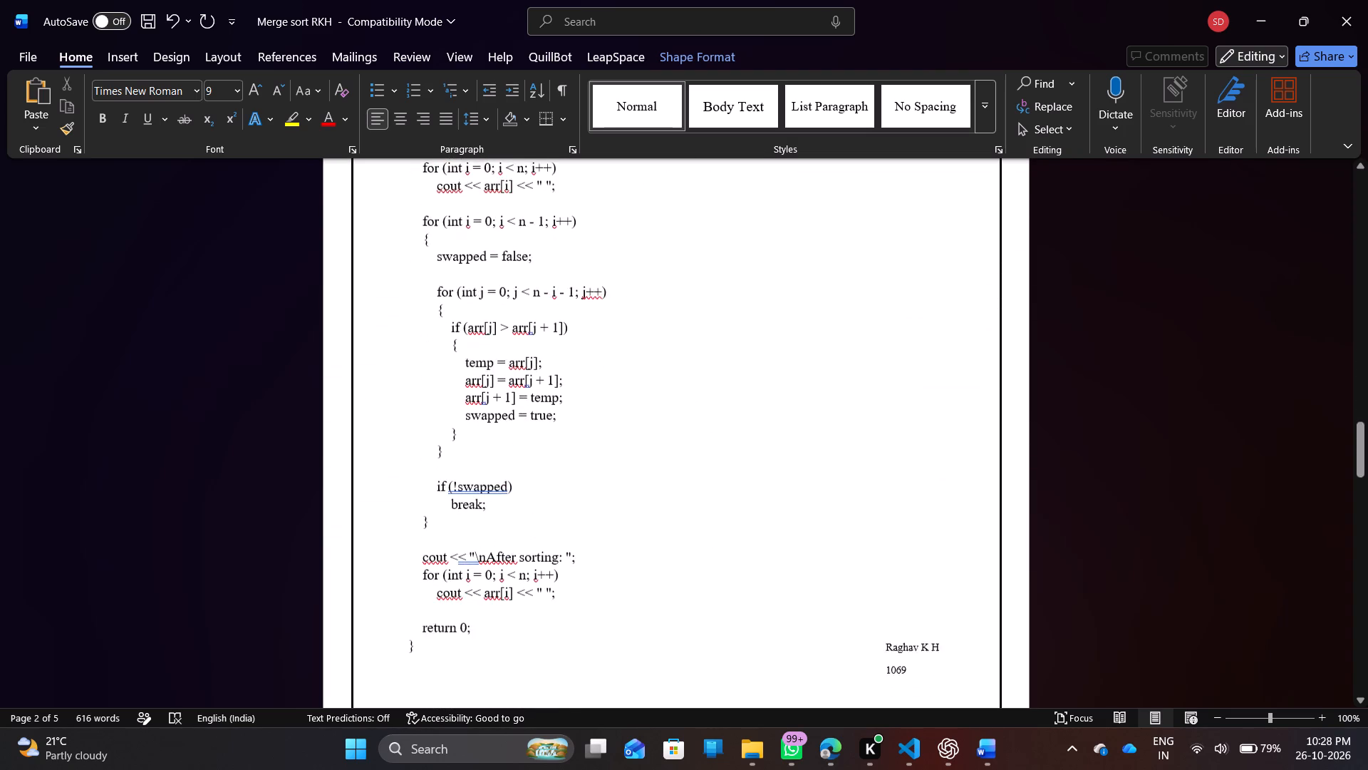
pyautogui.moveTo(907, 533); pyautogui.dragTo(888, 510)
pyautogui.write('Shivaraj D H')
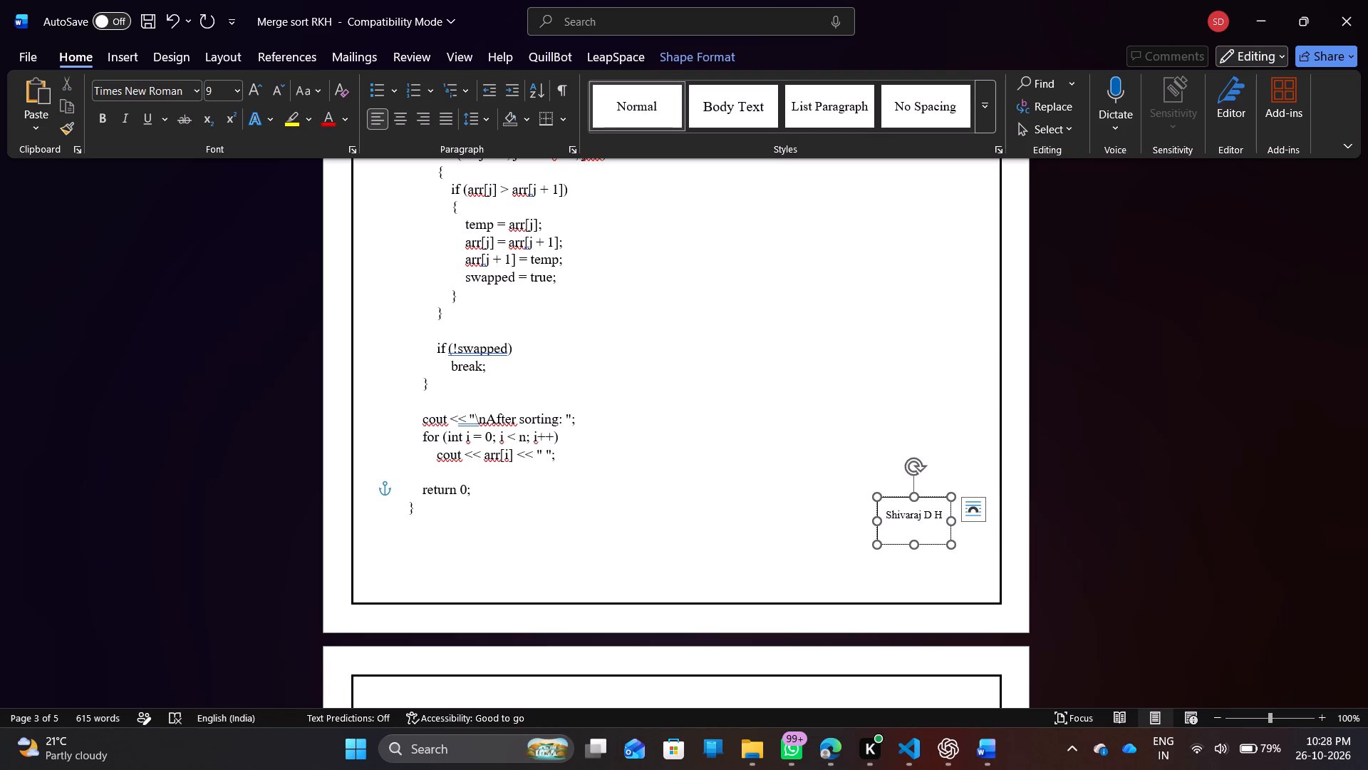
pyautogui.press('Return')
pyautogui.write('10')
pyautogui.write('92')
# Replace the student name and number in the details box on the Selection Sort page with the new student's details.
pyautogui.scroll(-2, 868, 460)
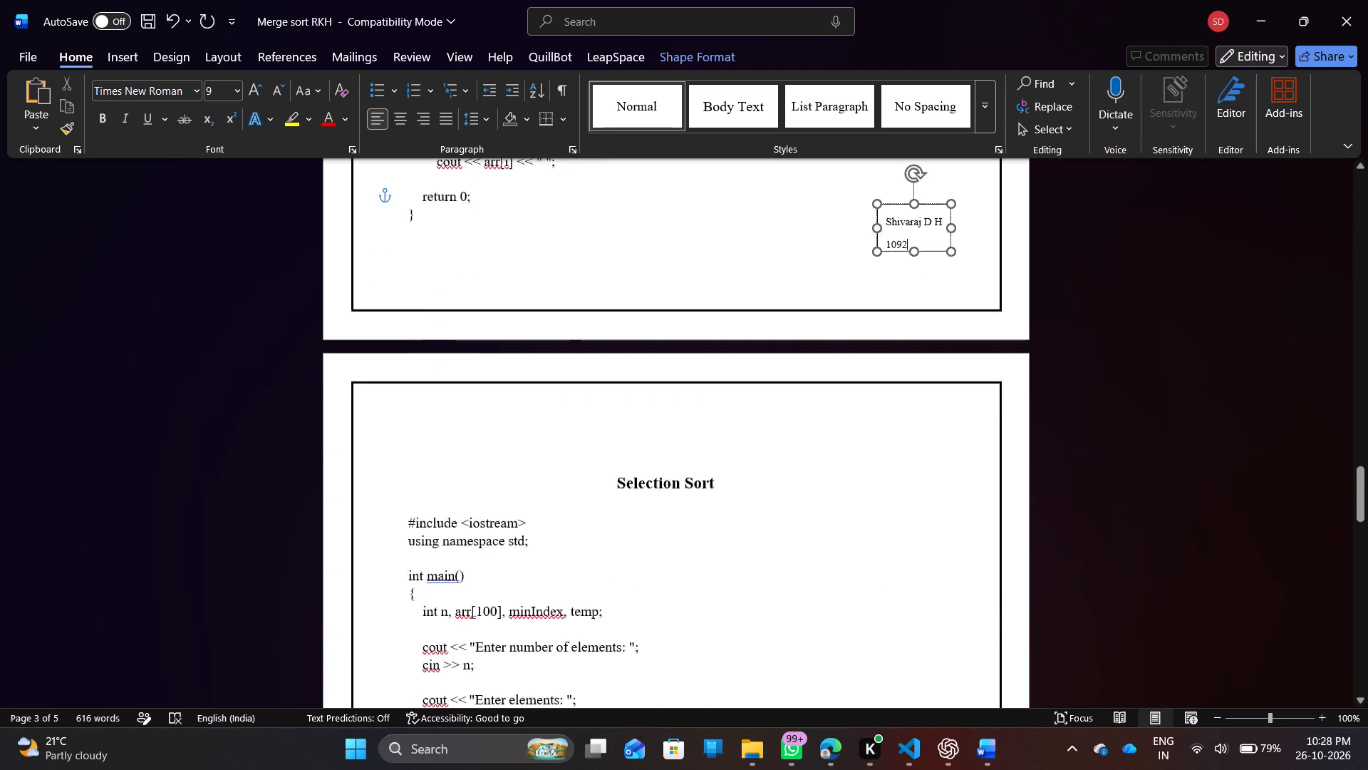
pyautogui.scroll(-7, 868, 460)
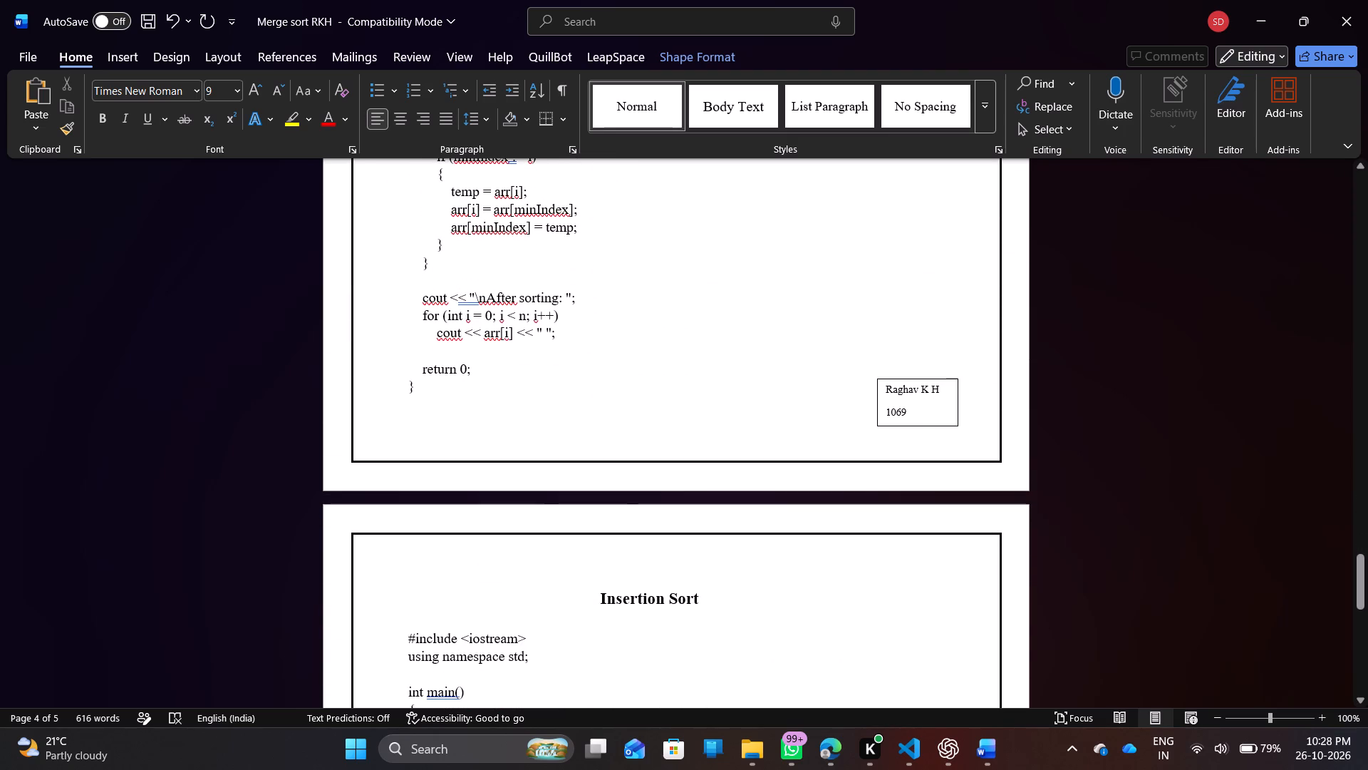
pyautogui.moveTo(918, 418); pyautogui.dragTo(876, 389)
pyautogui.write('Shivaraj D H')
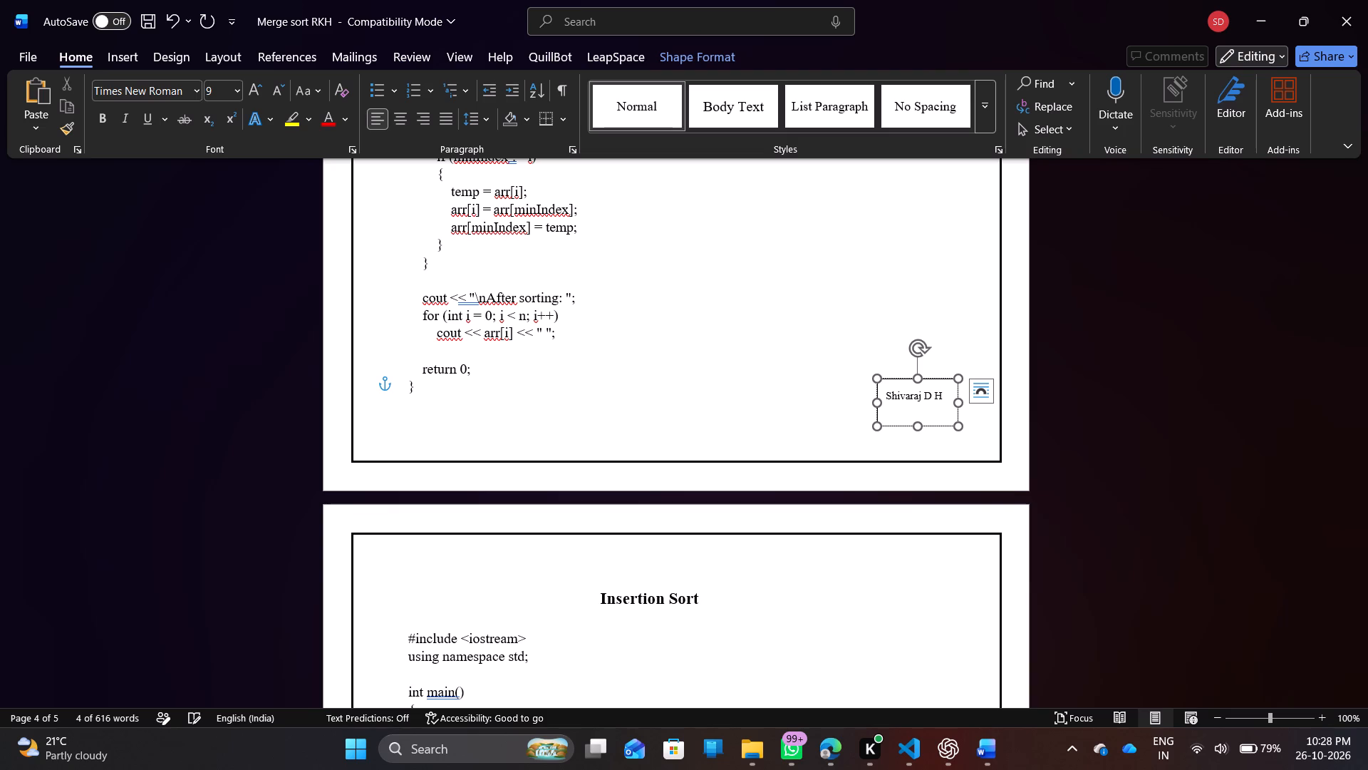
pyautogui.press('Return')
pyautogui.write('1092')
# Replace the student name and number in the details box on the Insertion Sort page with the new student's details.
pyautogui.scroll(-6, 901, 433)
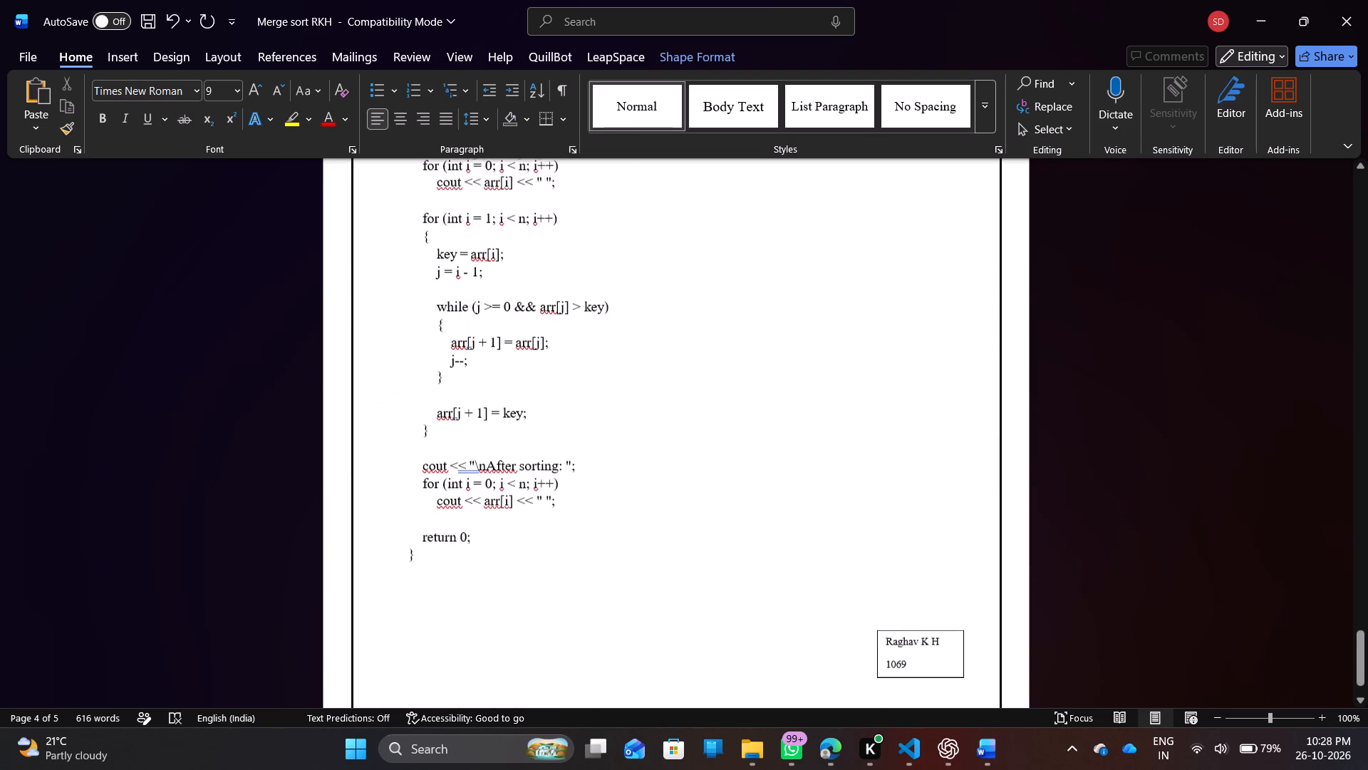
pyautogui.scroll(-2, 894, 436)
pyautogui.moveTo(915, 595); pyautogui.dragTo(880, 572)
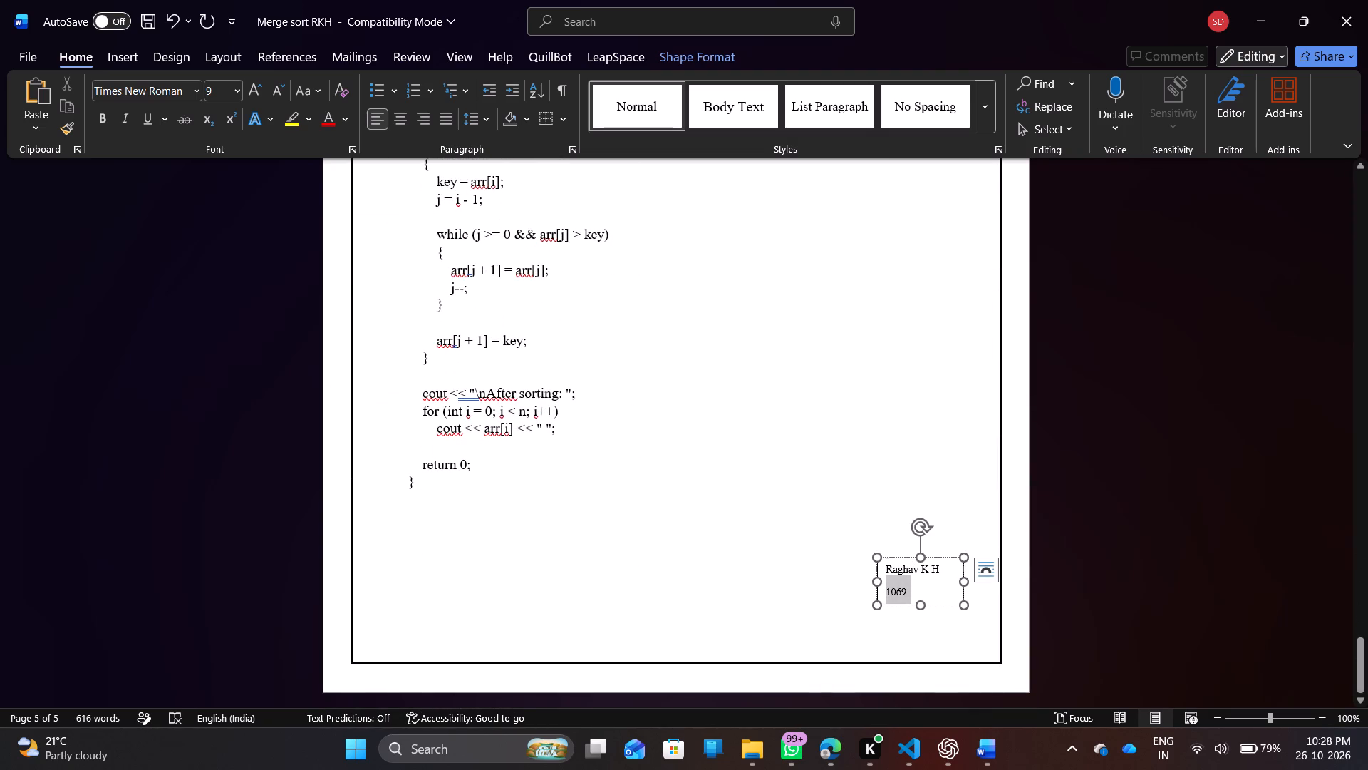
pyautogui.moveTo(880, 572); pyautogui.dragTo(880, 570)
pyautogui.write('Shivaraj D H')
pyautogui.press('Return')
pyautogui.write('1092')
pyautogui.scroll(-2, 845, 491)
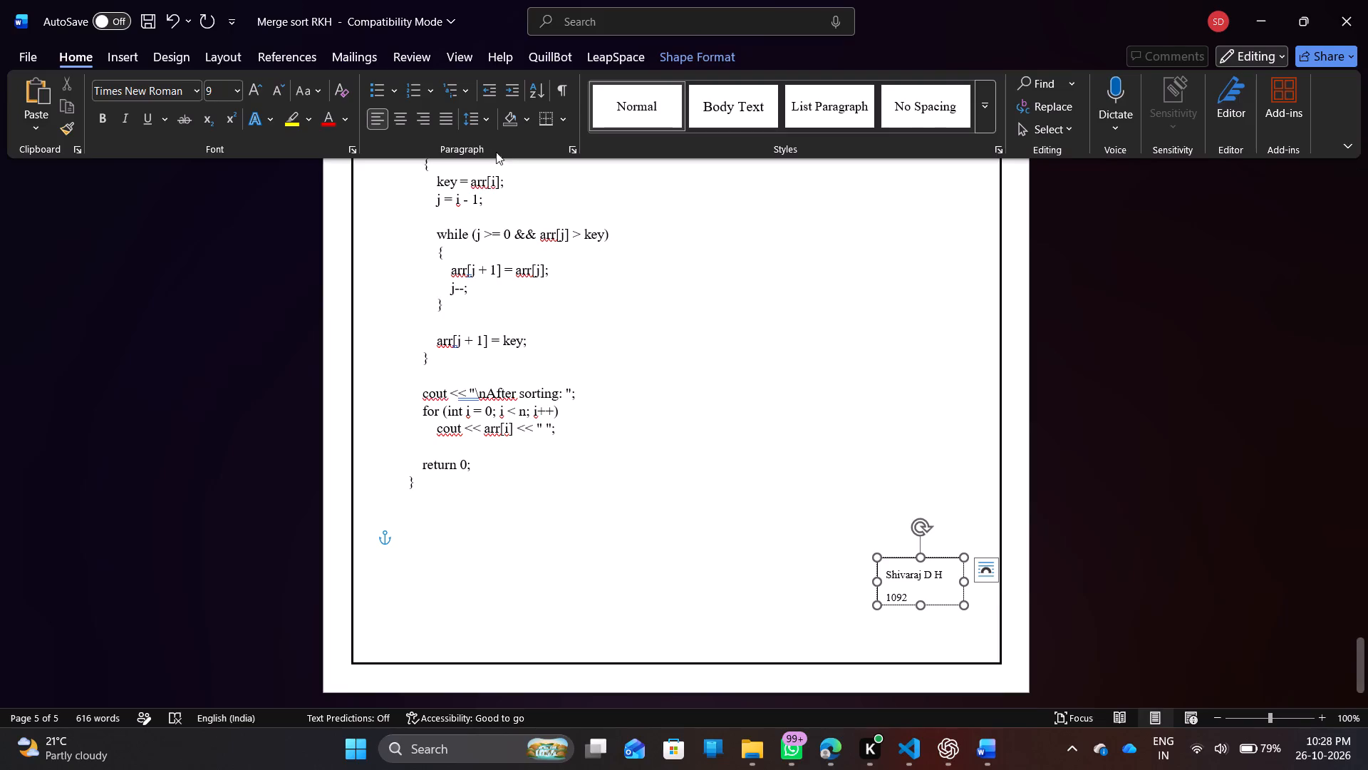
# Save the document and turn on AutoSave by uploading it to OneDrive - Alliance University.
pyautogui.click(147, 27)
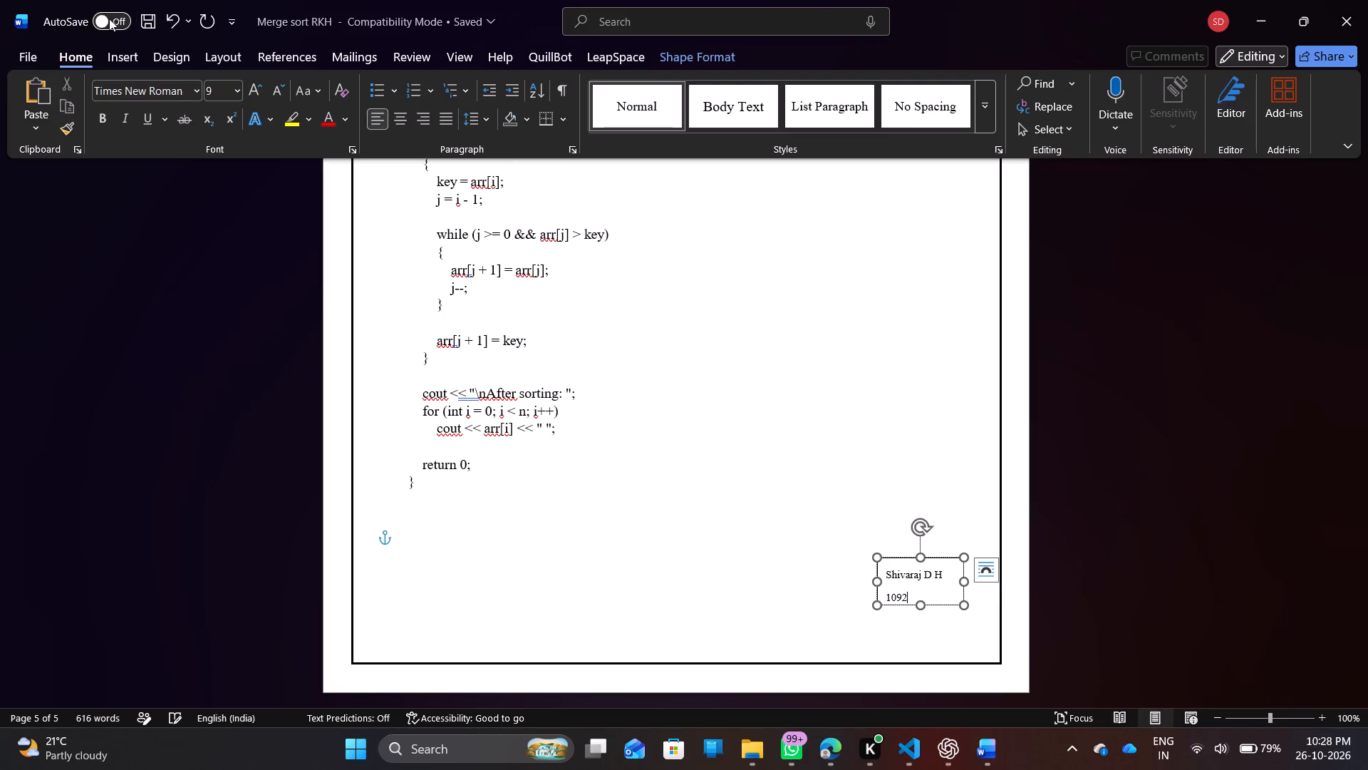
pyautogui.click(110, 19)
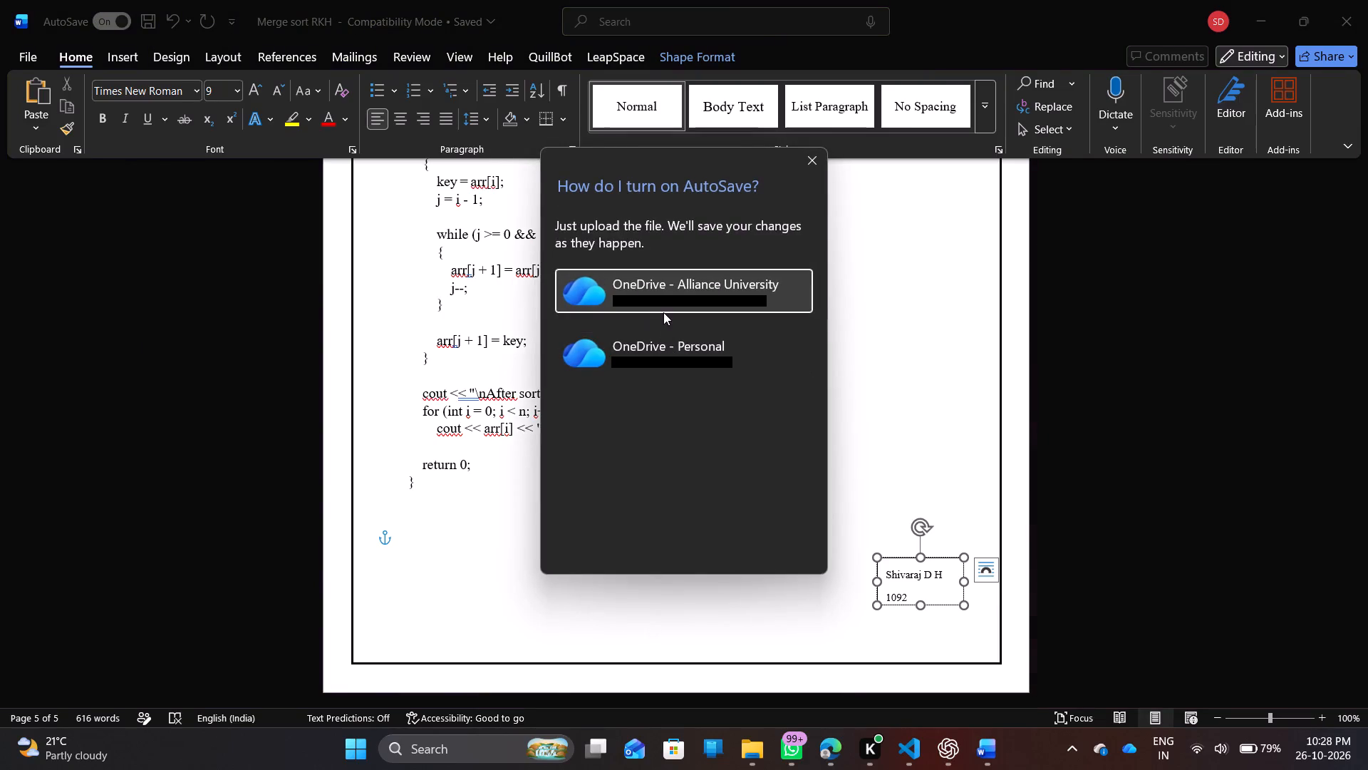
pyautogui.click(658, 299)
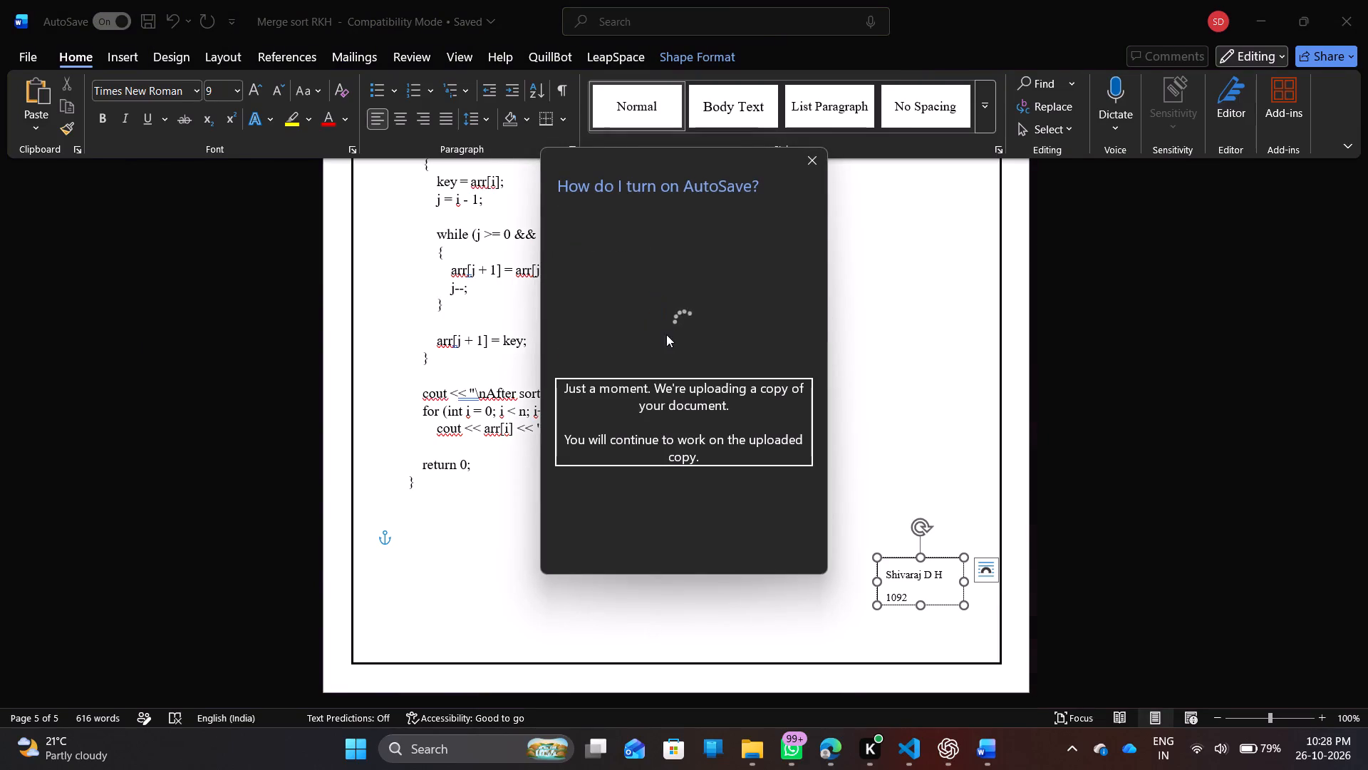
# Move the uploaded document to the Documents folder in OneDrive - Alliance University.
pyautogui.click(424, 23)
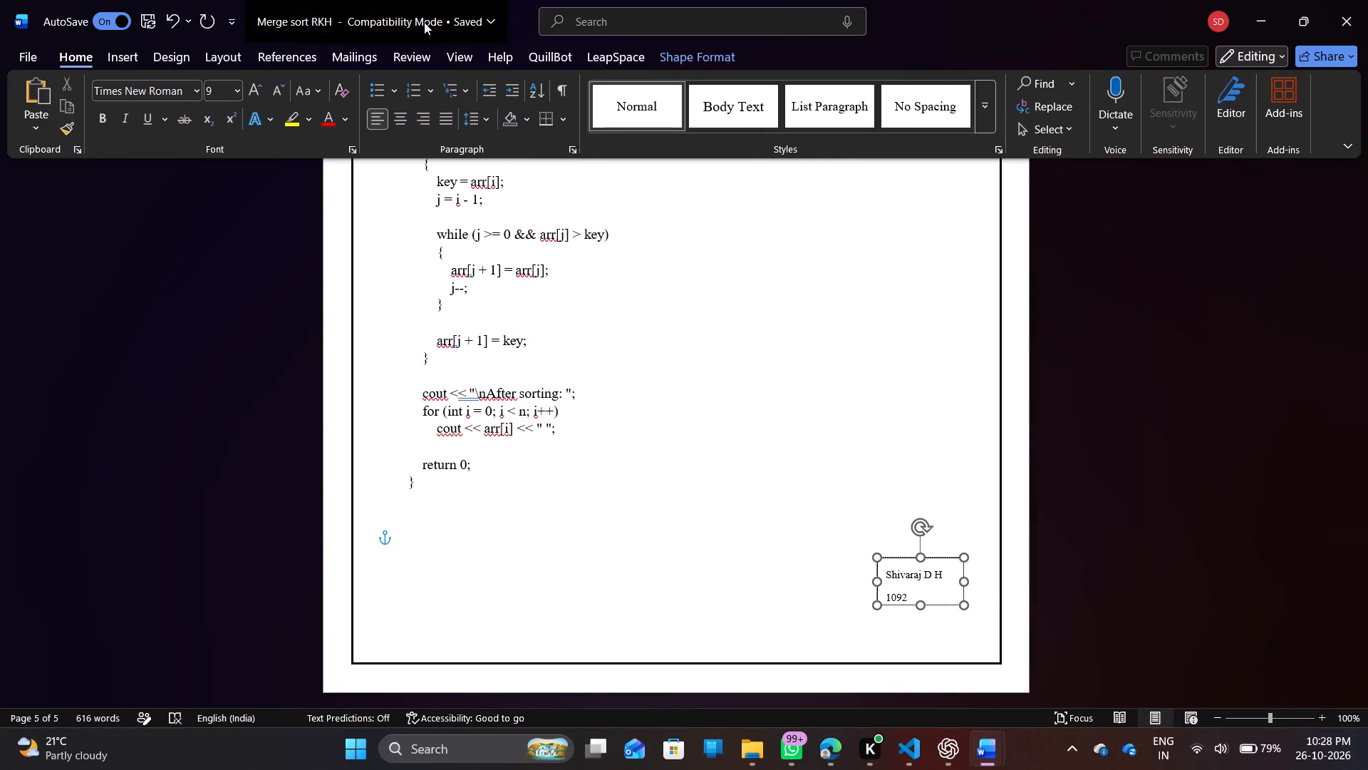
pyautogui.click(328, 130)
pyautogui.click(328, 151)
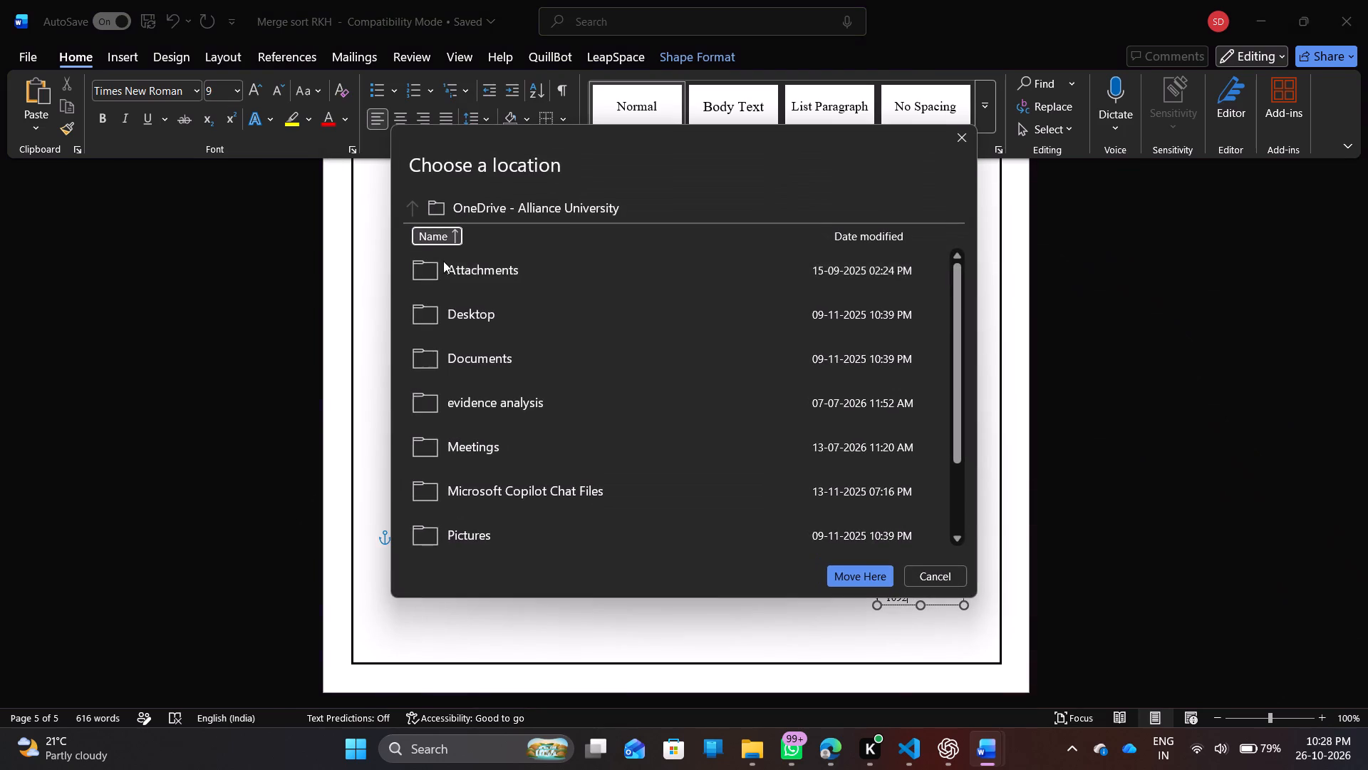
pyautogui.click(526, 352)
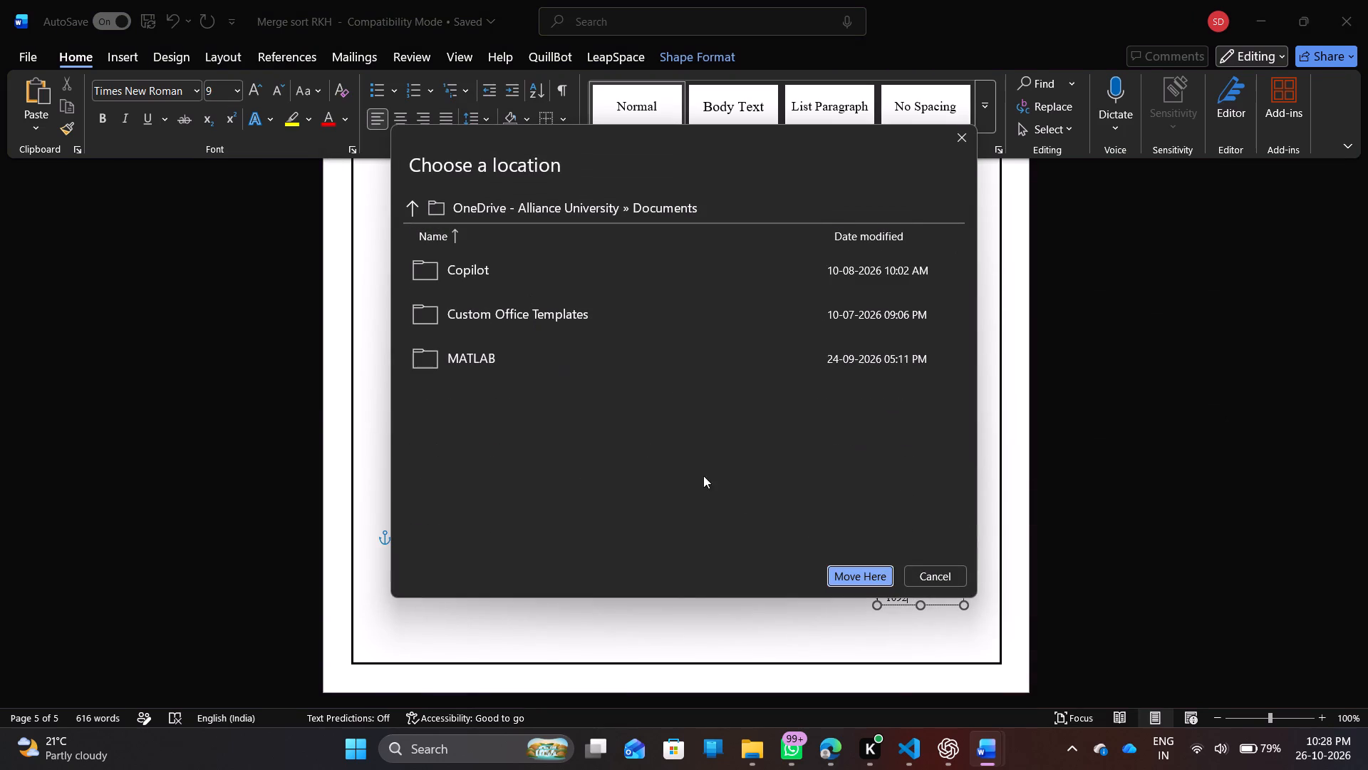
pyautogui.click(864, 574)
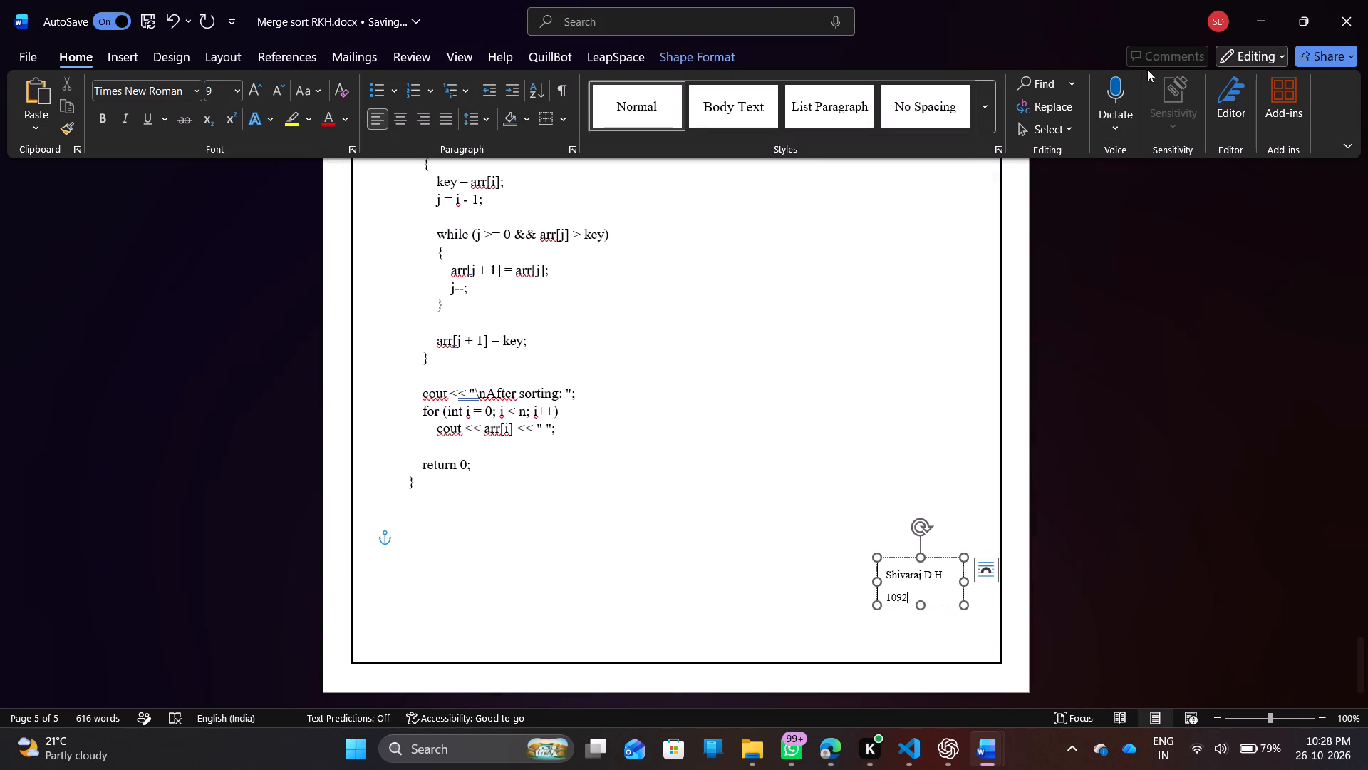
# Switch to the unsaved Document1 and look through its pages, including the Binary_serach.cpp listing.
pyautogui.click(1260, 15)
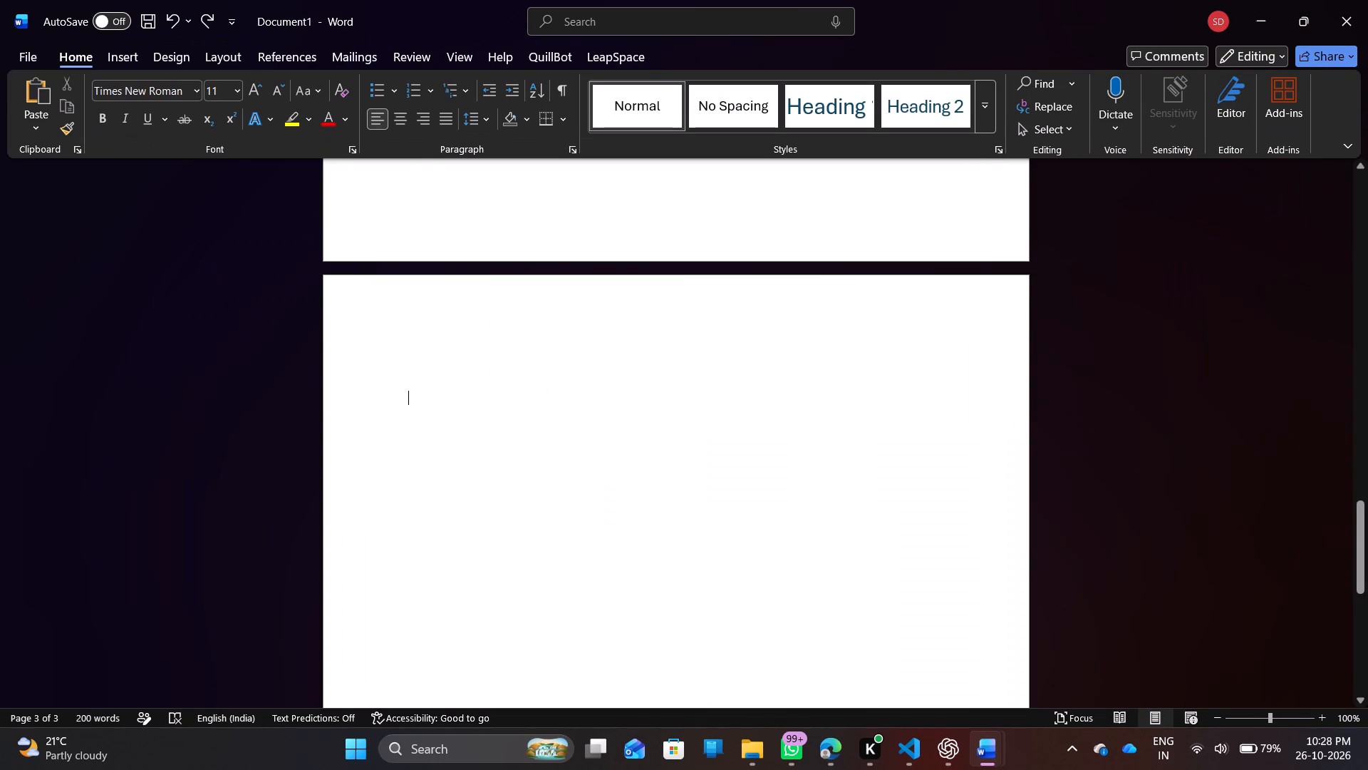
pyautogui.scroll(9, 804, 282)
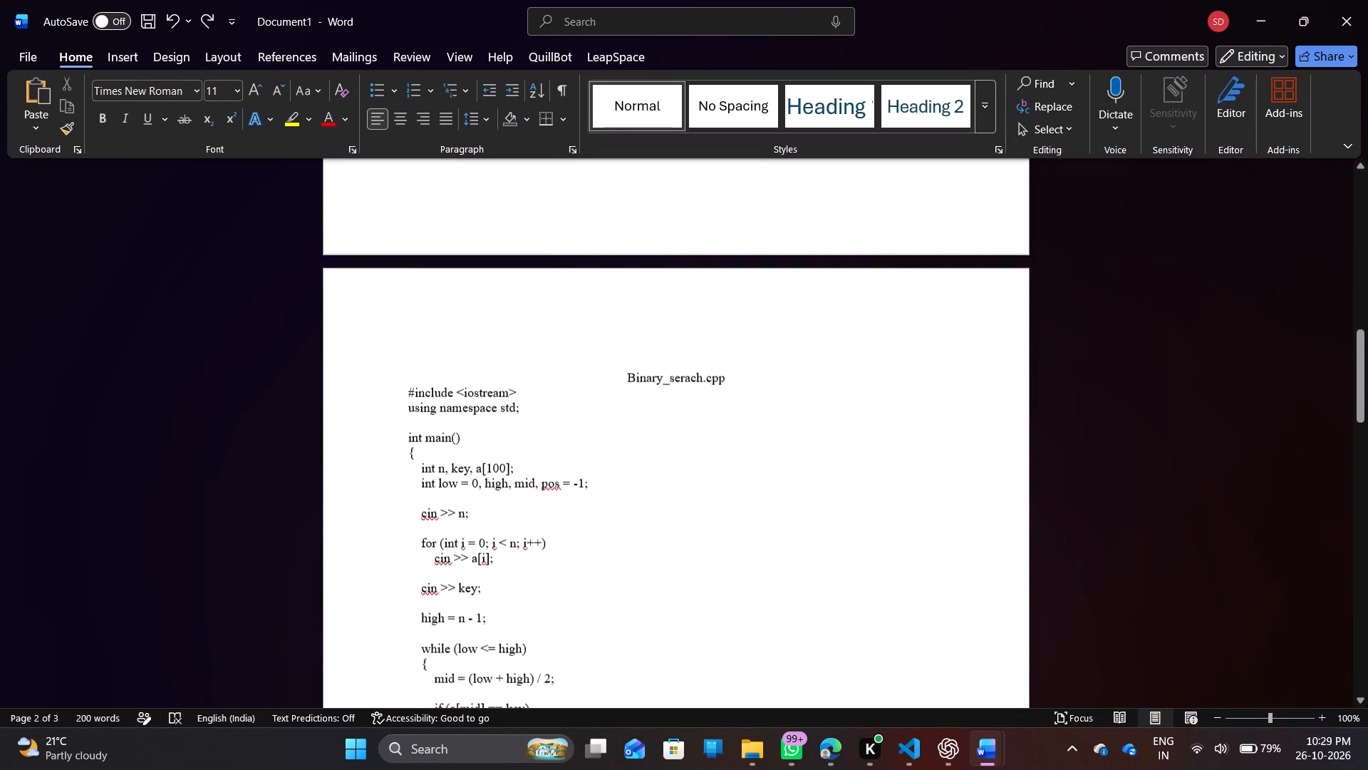
pyautogui.scroll(9, 804, 282)
pyautogui.scroll(-6, 806, 282)
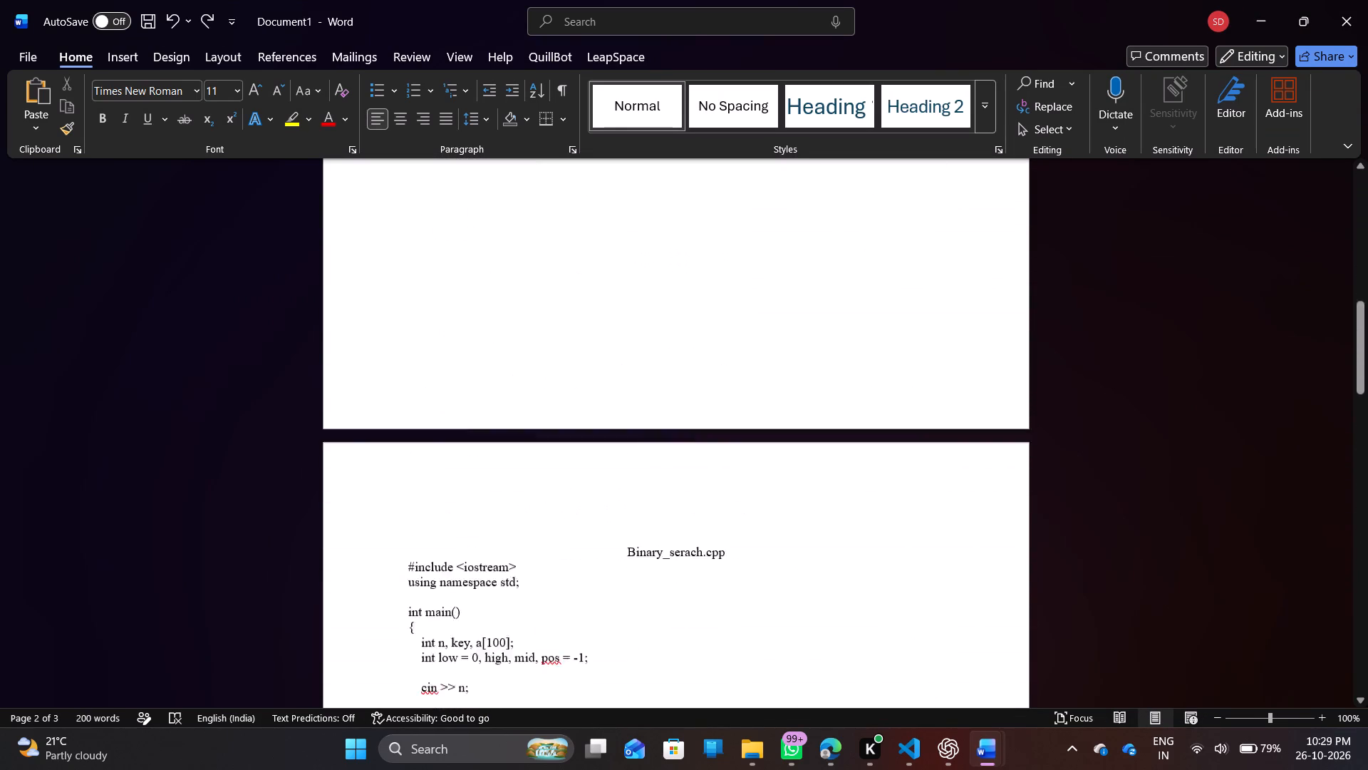
pyautogui.scroll(-11, 806, 282)
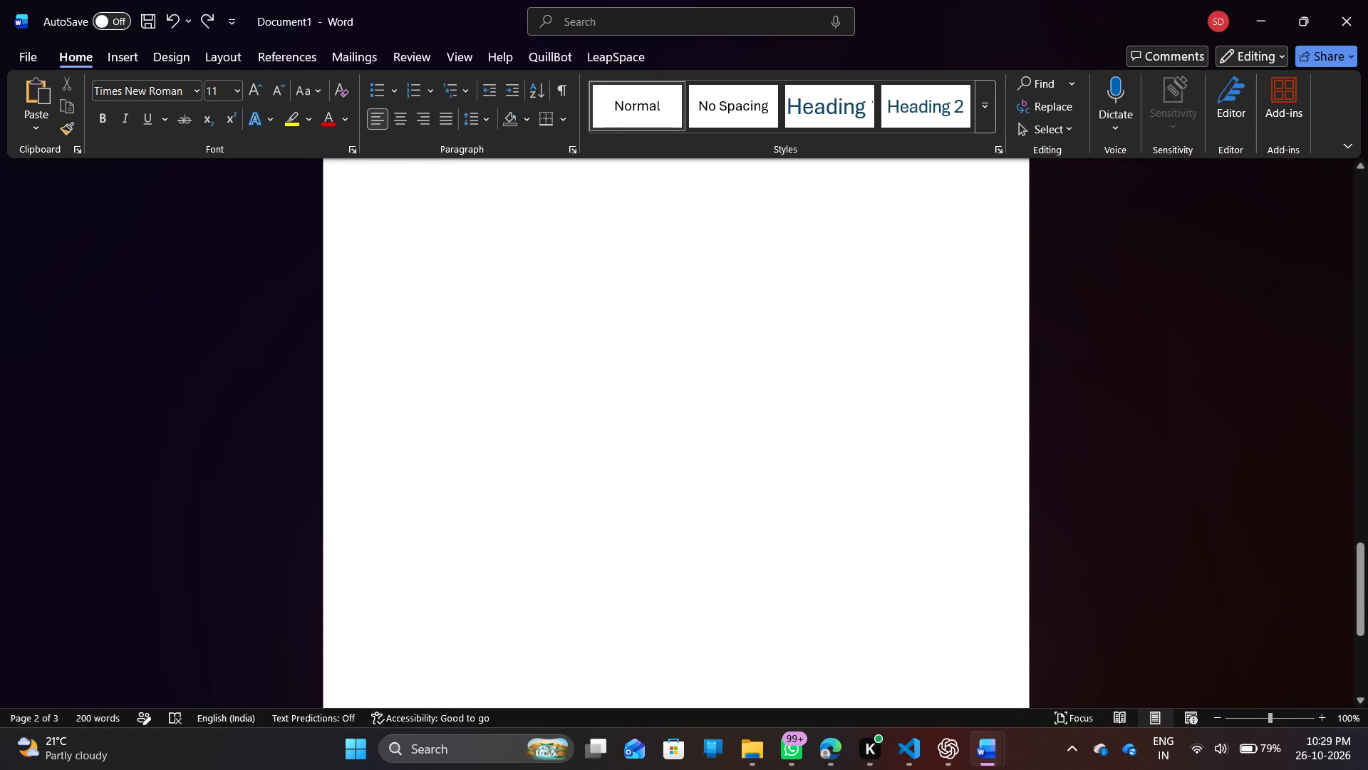
pyautogui.scroll(2, 807, 284)
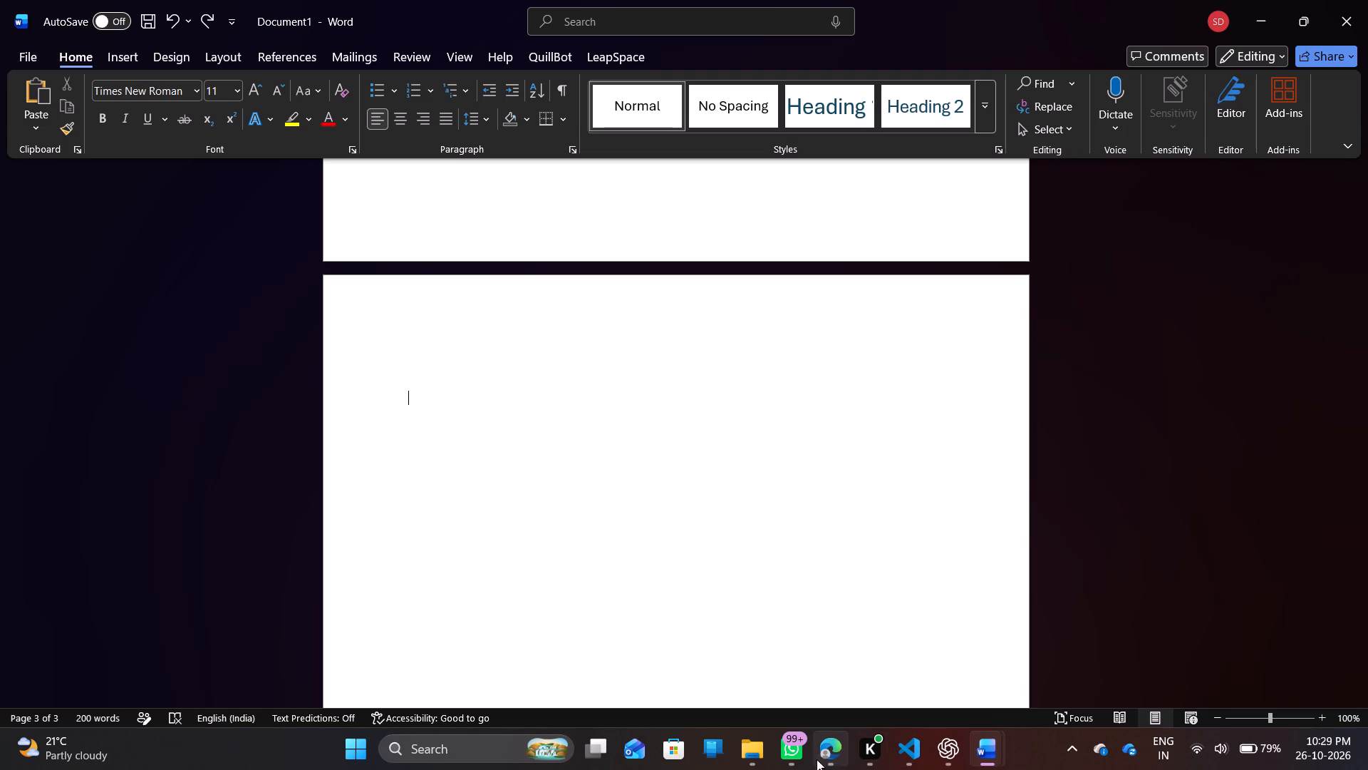
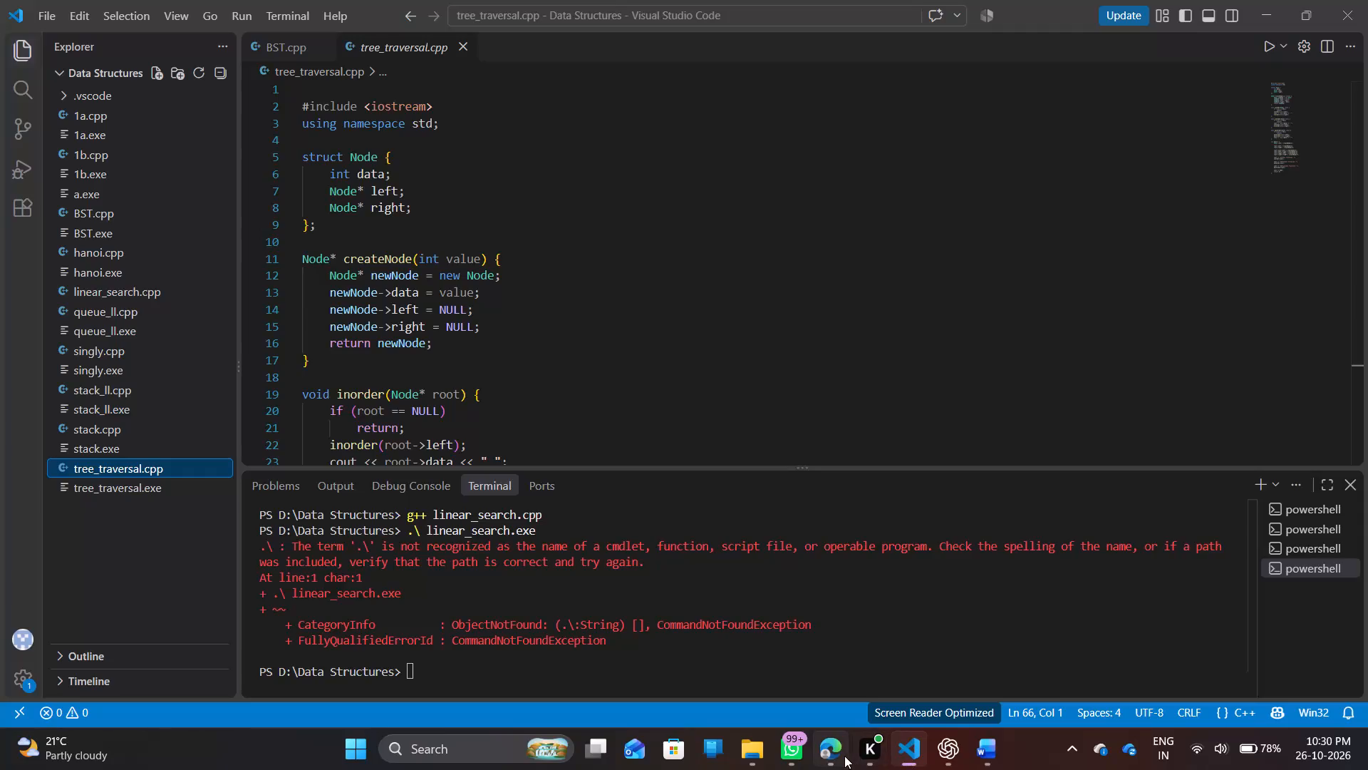
# Switch to Document1 in Word and add the centred title Tree_traversal.cpp on the empty third page.
pyautogui.click(987, 756)
pyautogui.click(938, 692)
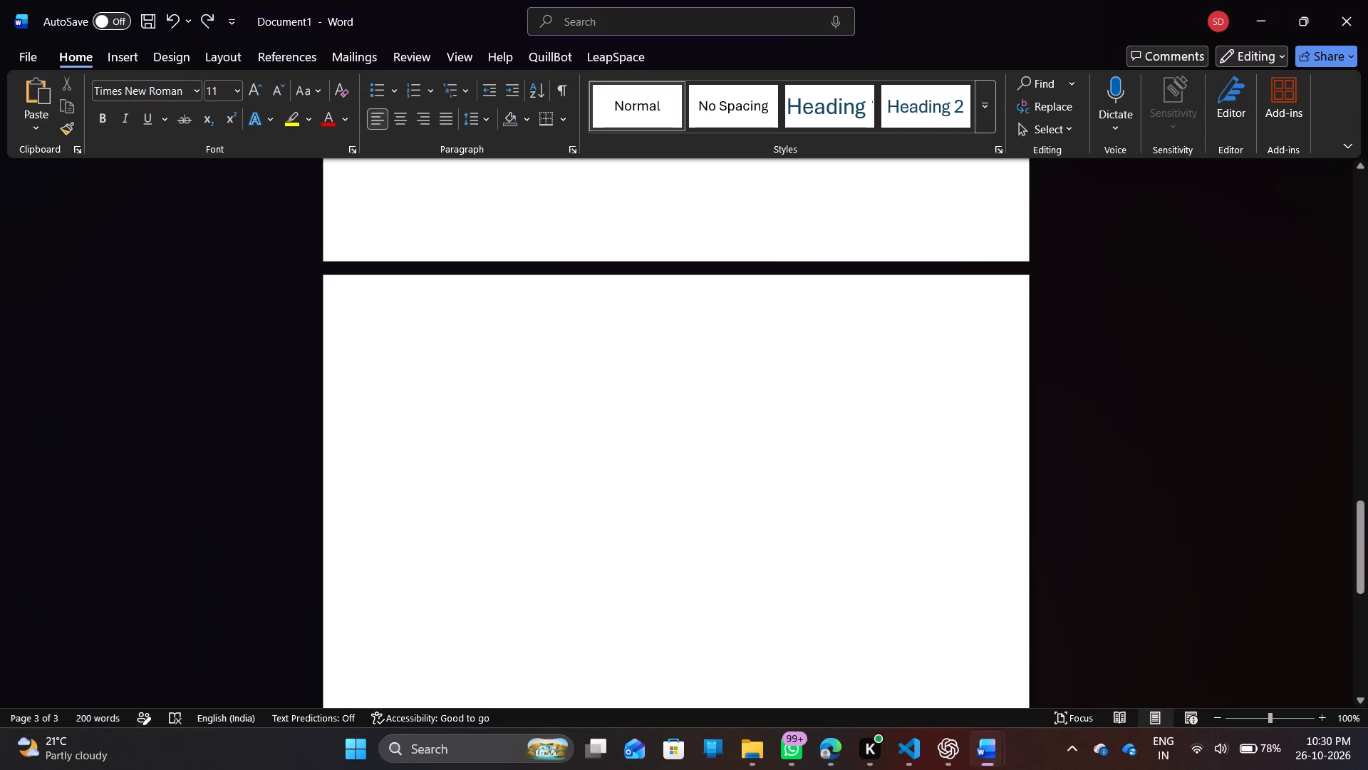
pyautogui.scroll(2, 431, 300)
pyautogui.scroll(-1, 435, 317)
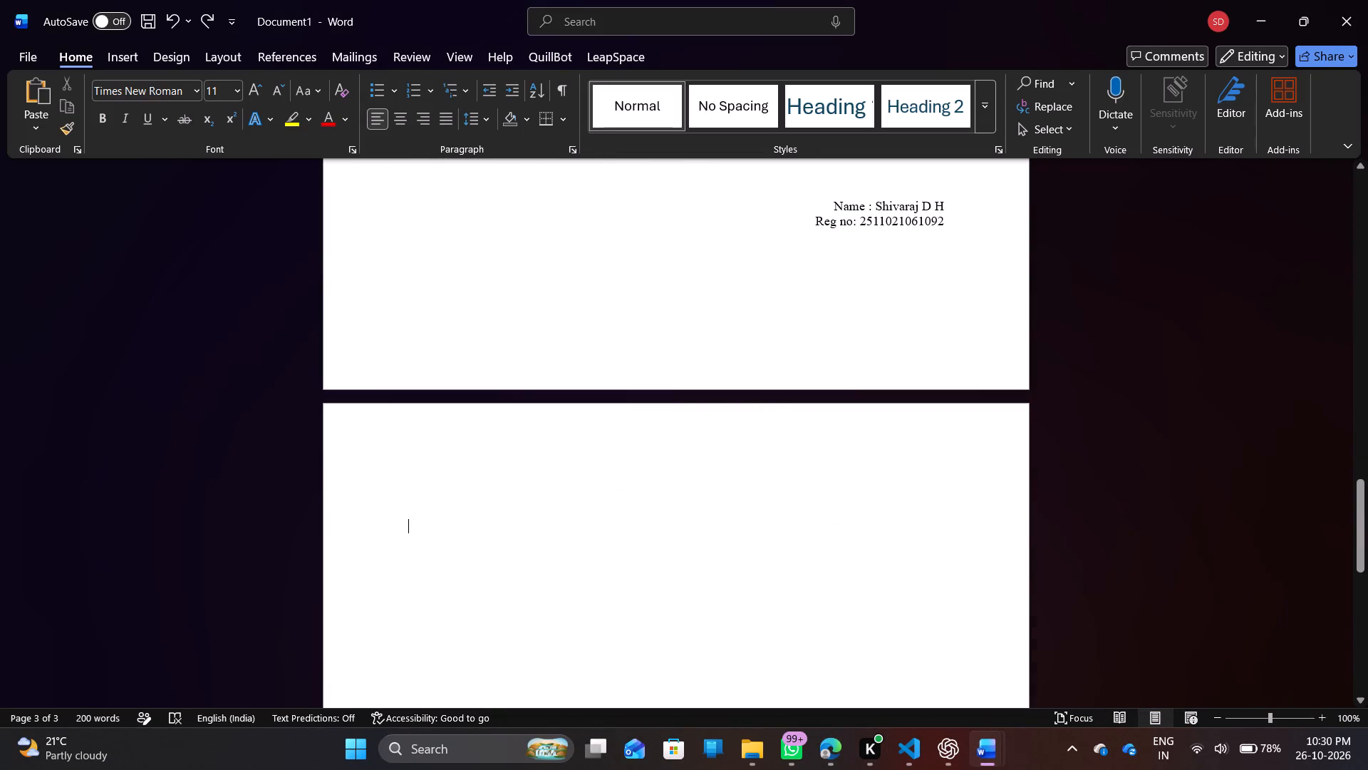
pyautogui.click(410, 118)
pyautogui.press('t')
pyautogui.press('BackSpace')
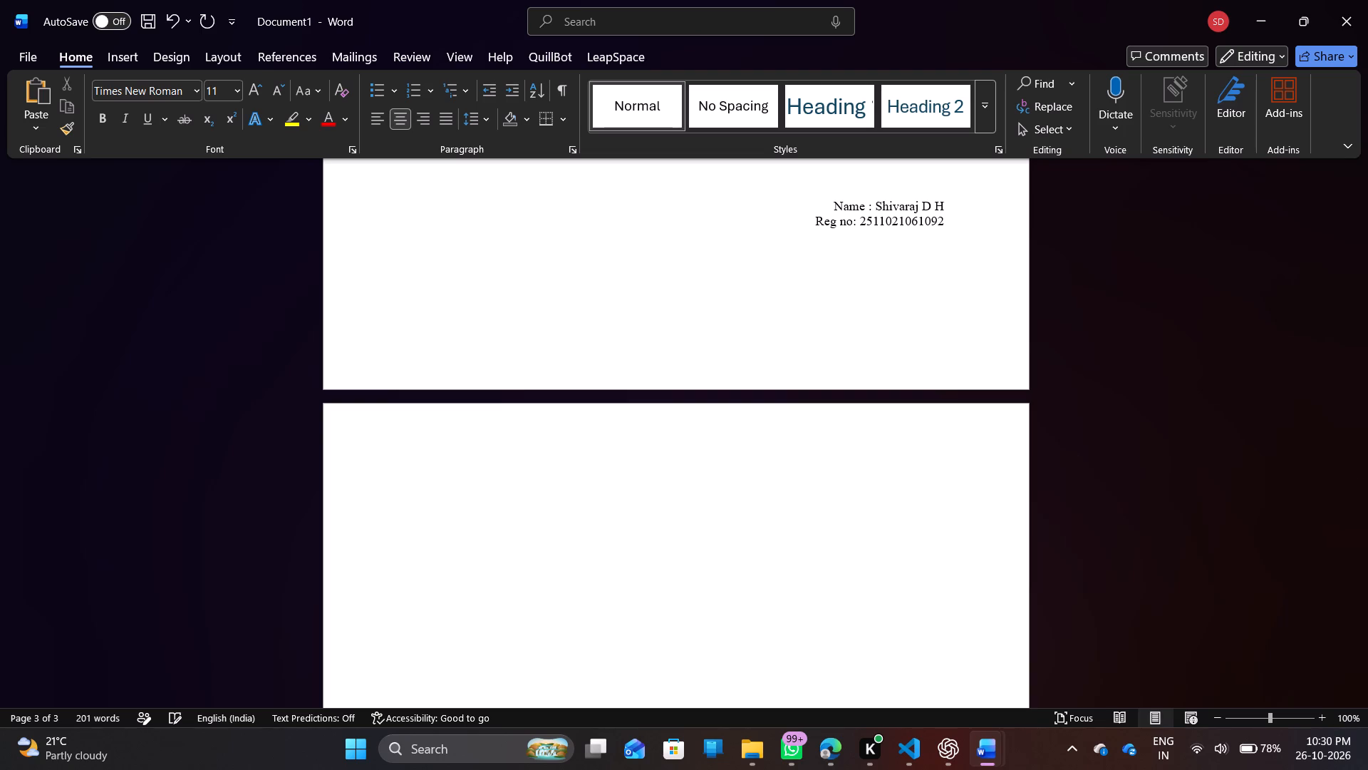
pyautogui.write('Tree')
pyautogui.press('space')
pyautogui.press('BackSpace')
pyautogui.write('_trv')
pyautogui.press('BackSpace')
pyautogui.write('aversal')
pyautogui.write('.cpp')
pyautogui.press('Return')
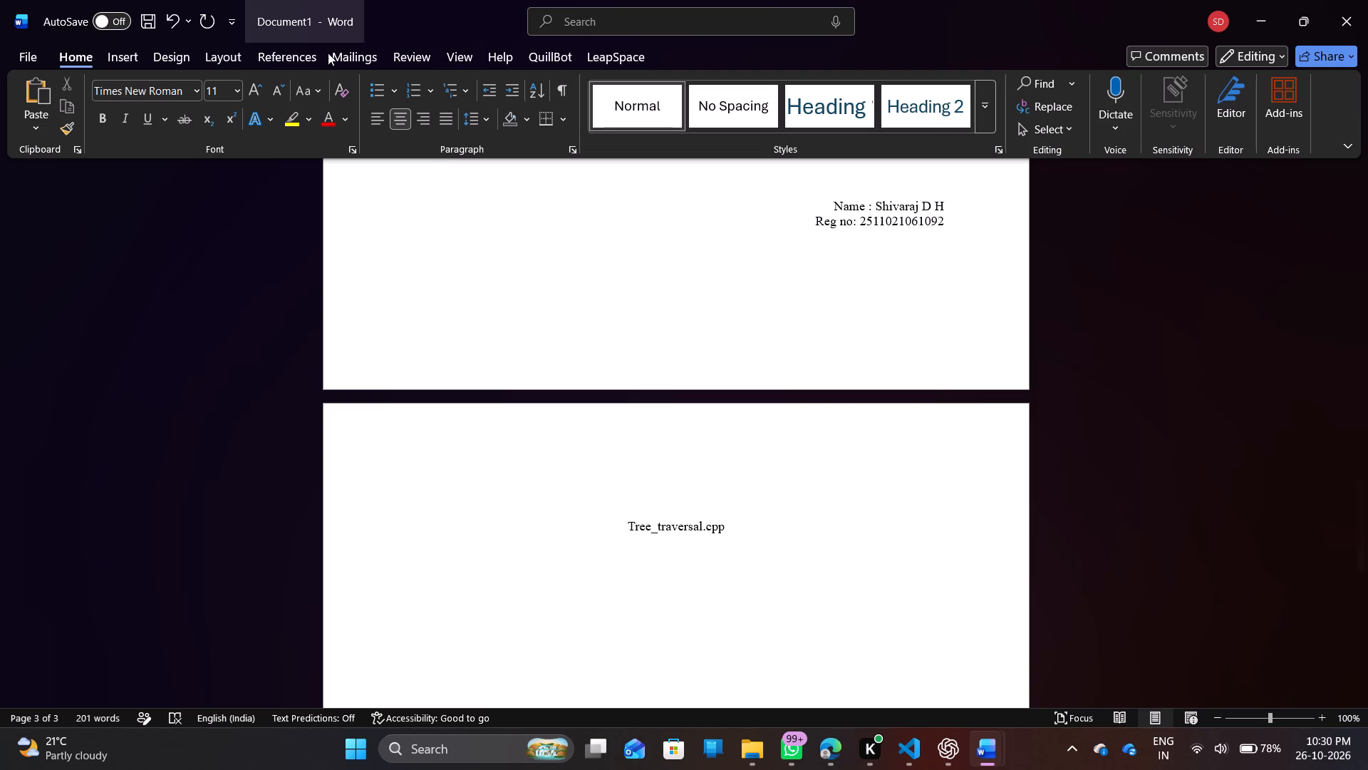
# Paste the copied C++ code left-aligned on the line below the Tree_traversal.cpp title.
pyautogui.click(378, 127)
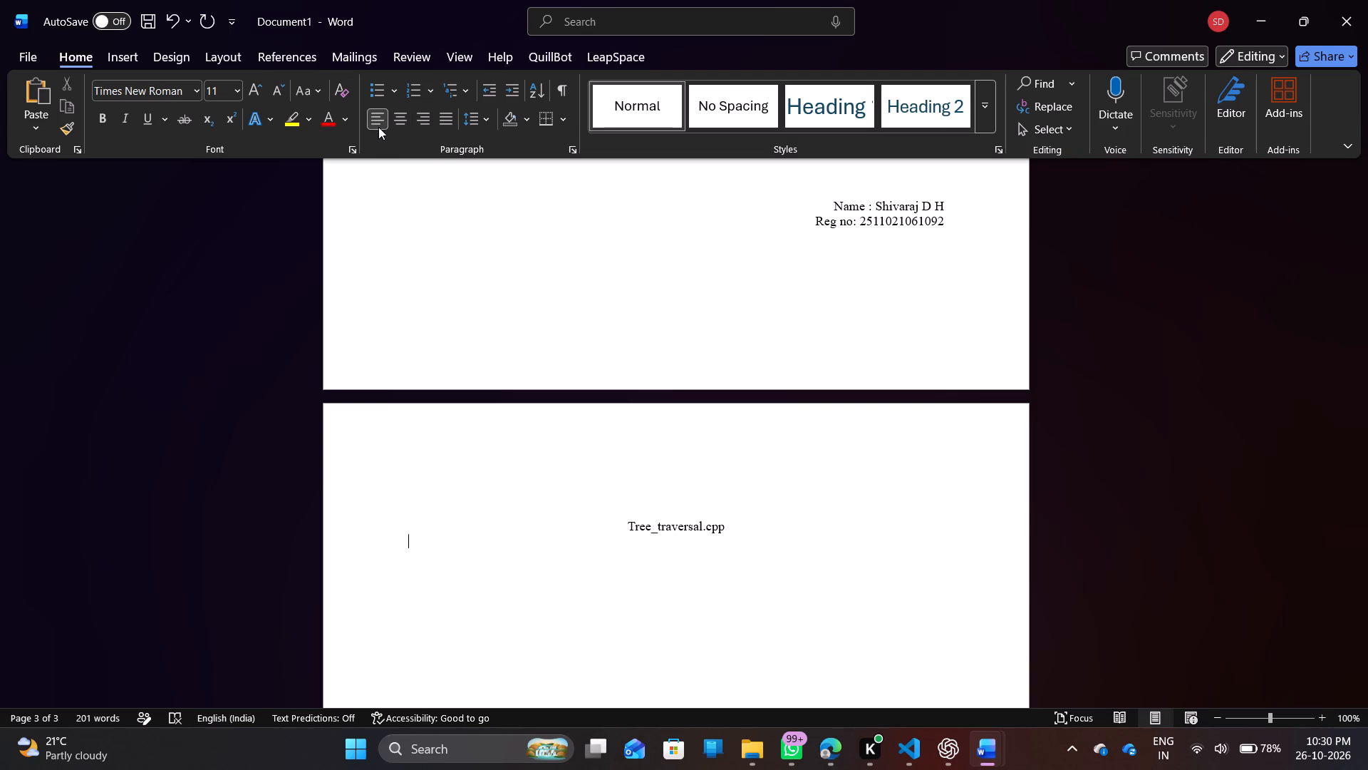
pyautogui.hotkey('ctrl', 'v')
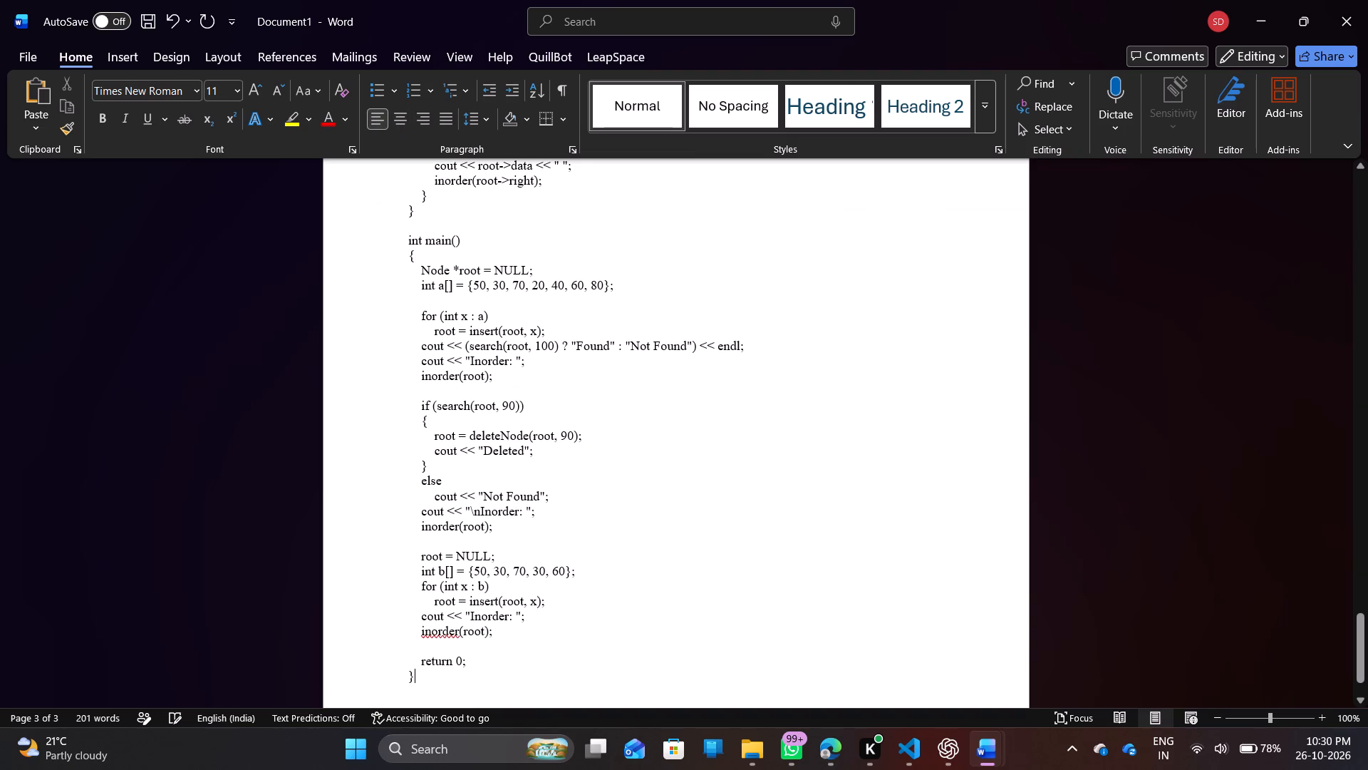
# Format the whole pasted code listing in Times New Roman, size 11.
pyautogui.click(601, 306)
pyautogui.moveTo(434, 679); pyautogui.dragTo(434, 678)
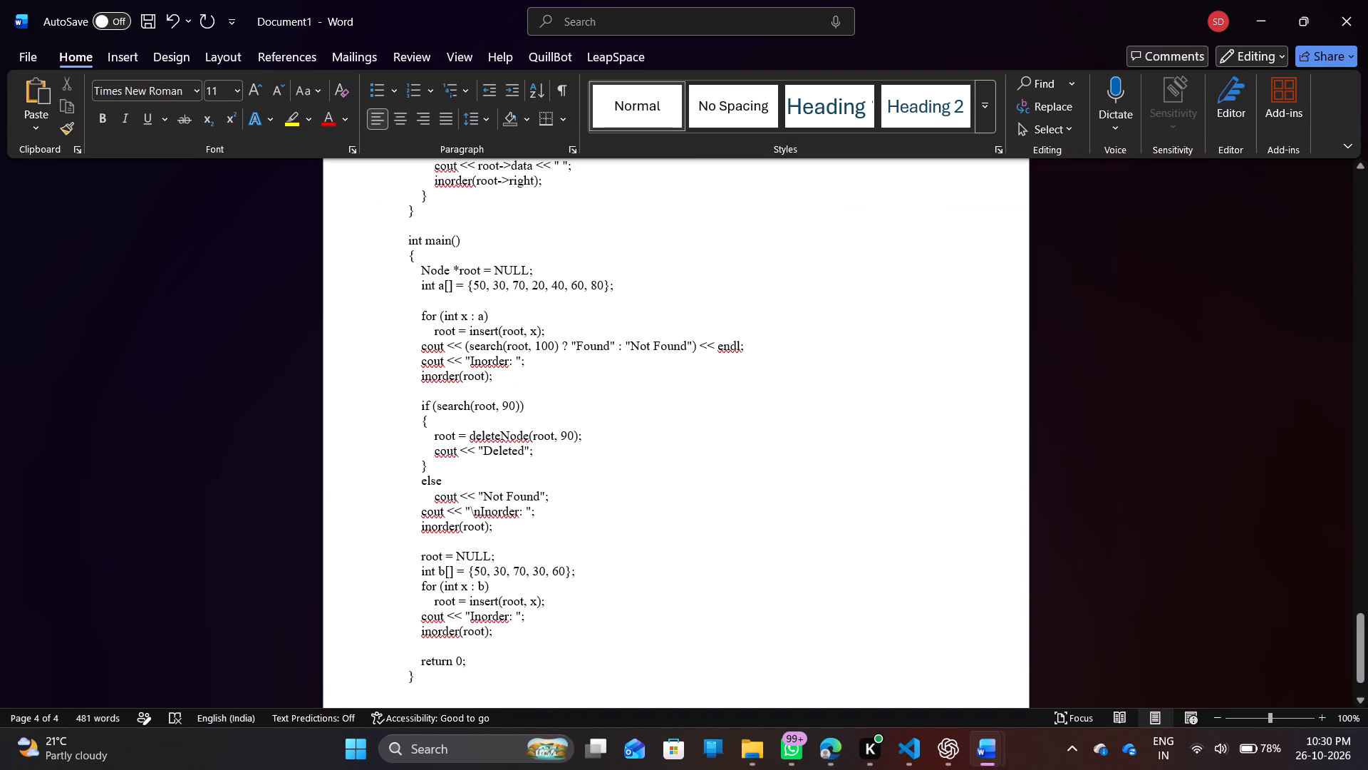
pyautogui.moveTo(434, 678); pyautogui.dragTo(429, 620)
pyautogui.scroll(6, 431, 617)
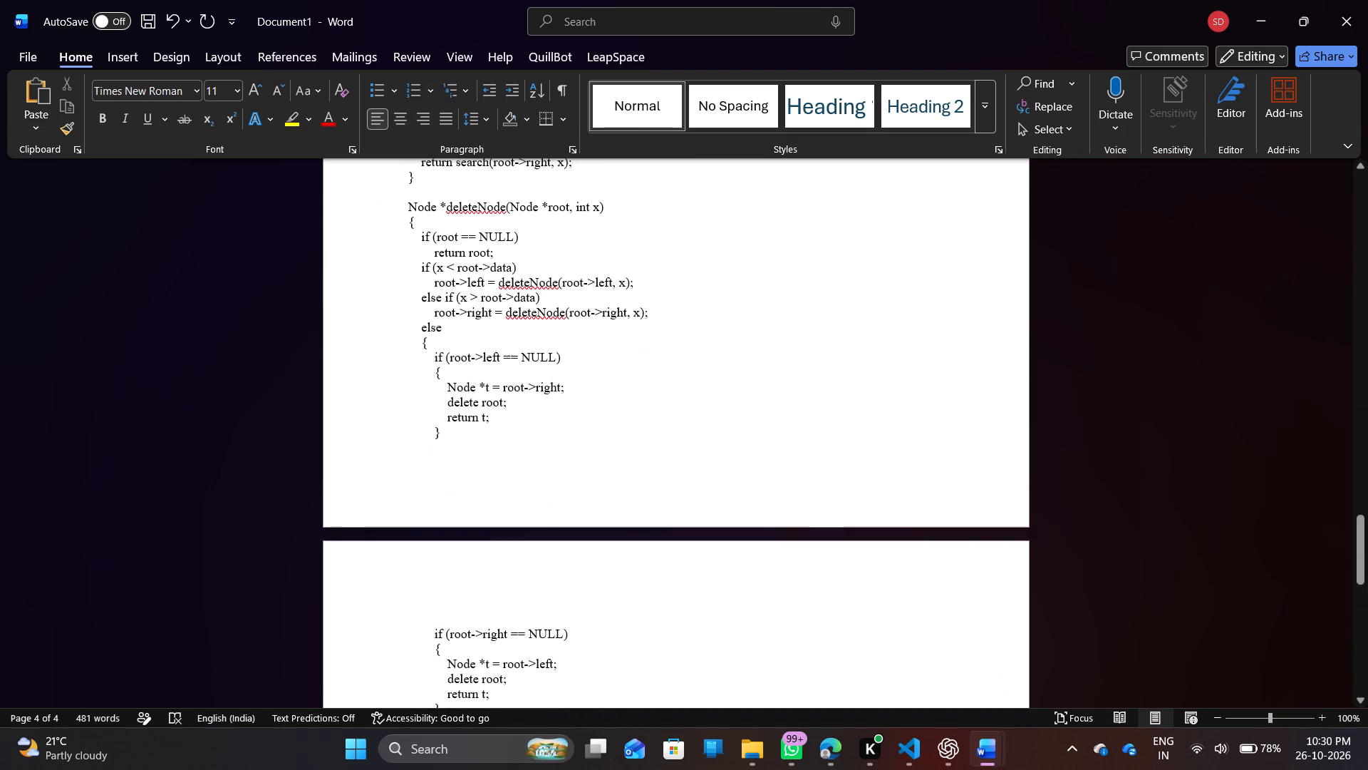
pyautogui.moveTo(429, 620); pyautogui.dragTo(396, 560)
pyautogui.scroll(6, 429, 620)
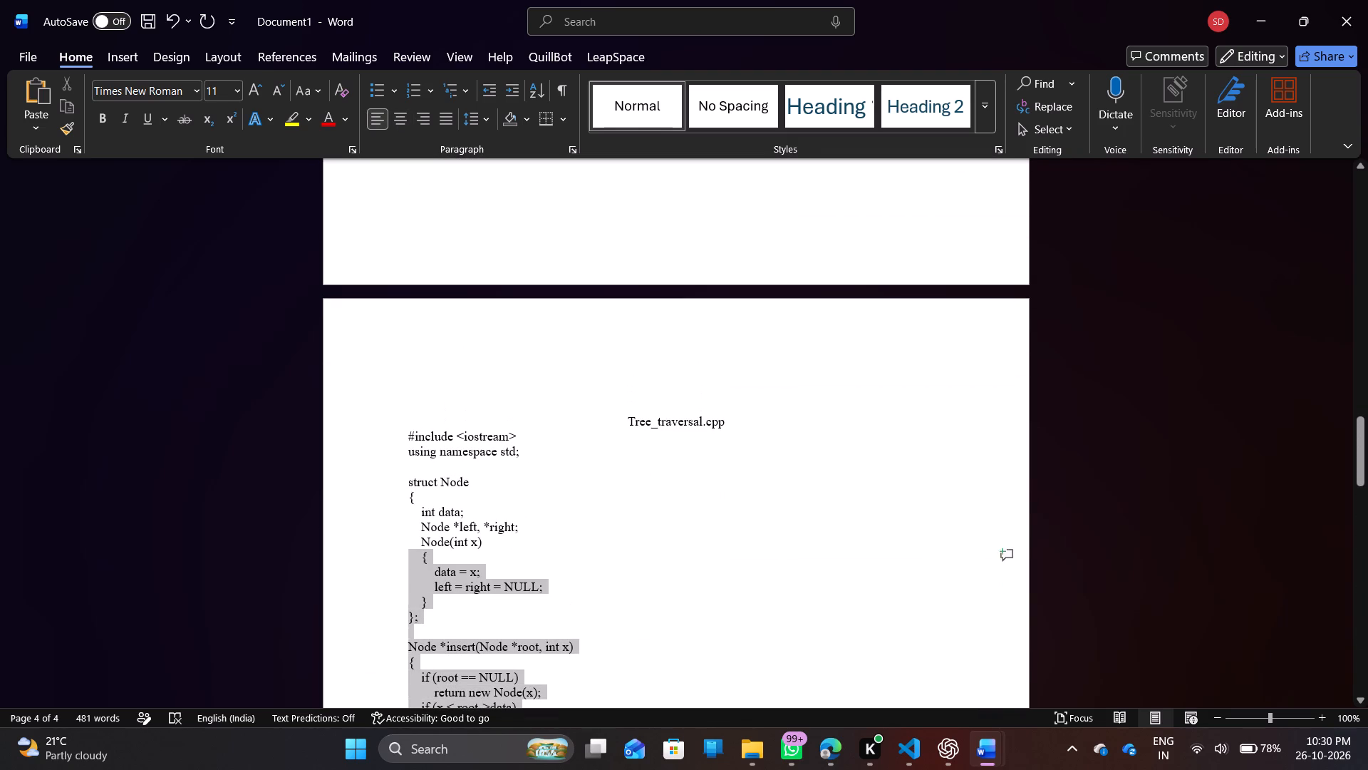
pyautogui.moveTo(396, 560); pyautogui.dragTo(370, 437)
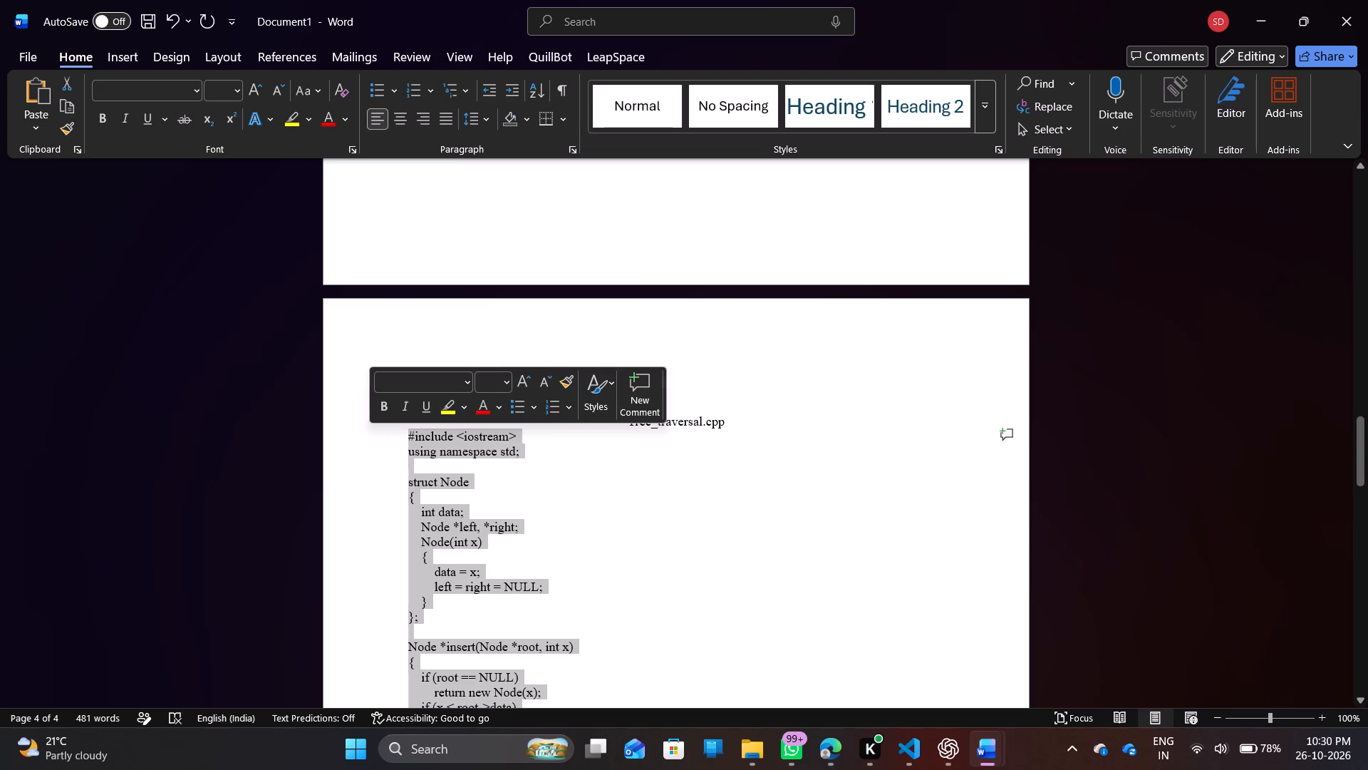
pyautogui.click(469, 386)
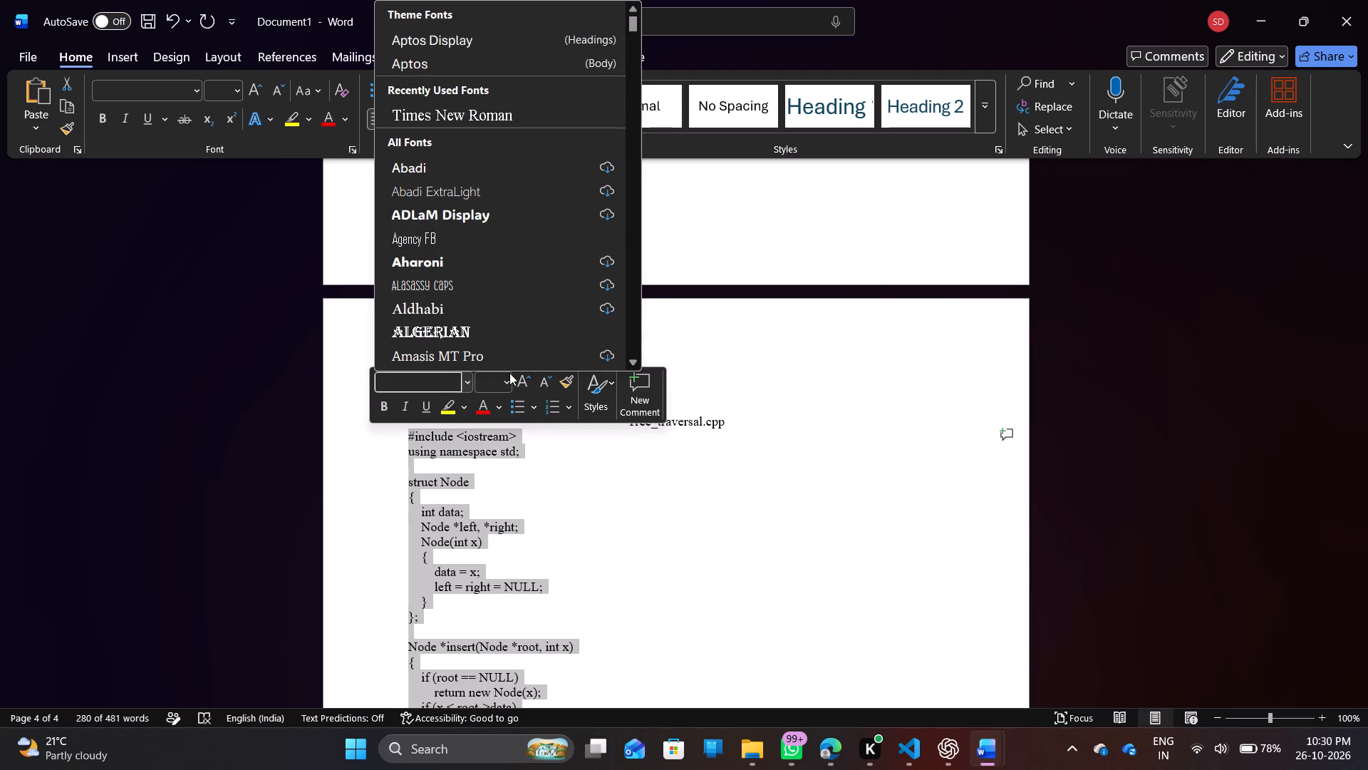
pyautogui.click(445, 124)
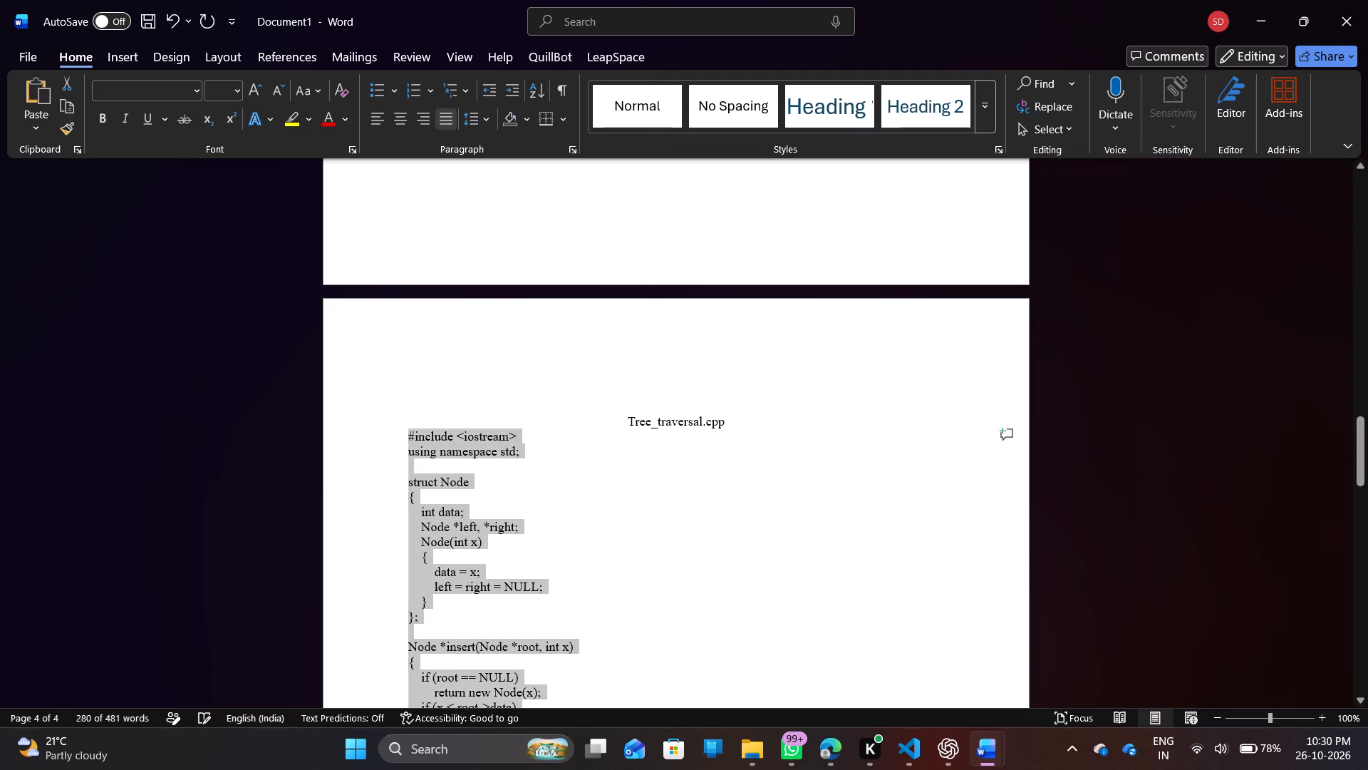
pyautogui.click(239, 92)
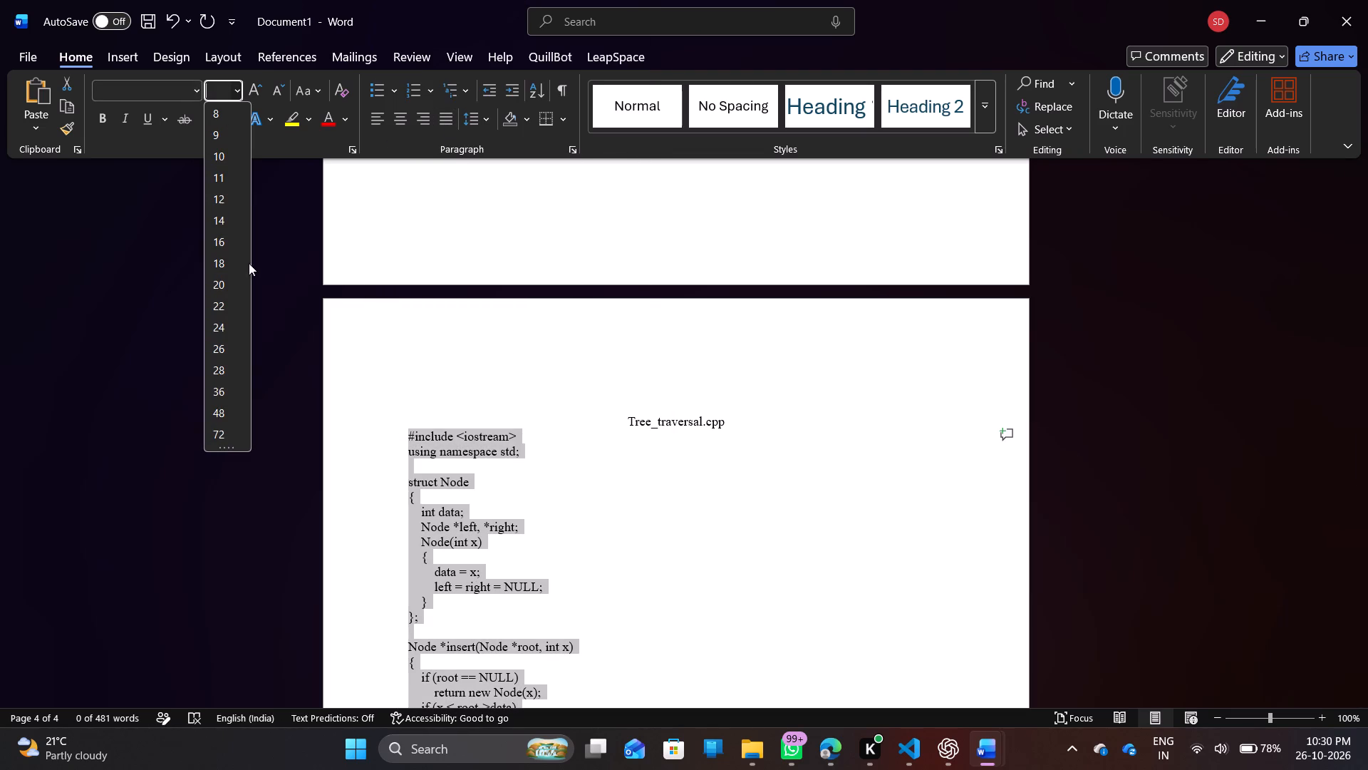
pyautogui.click(218, 188)
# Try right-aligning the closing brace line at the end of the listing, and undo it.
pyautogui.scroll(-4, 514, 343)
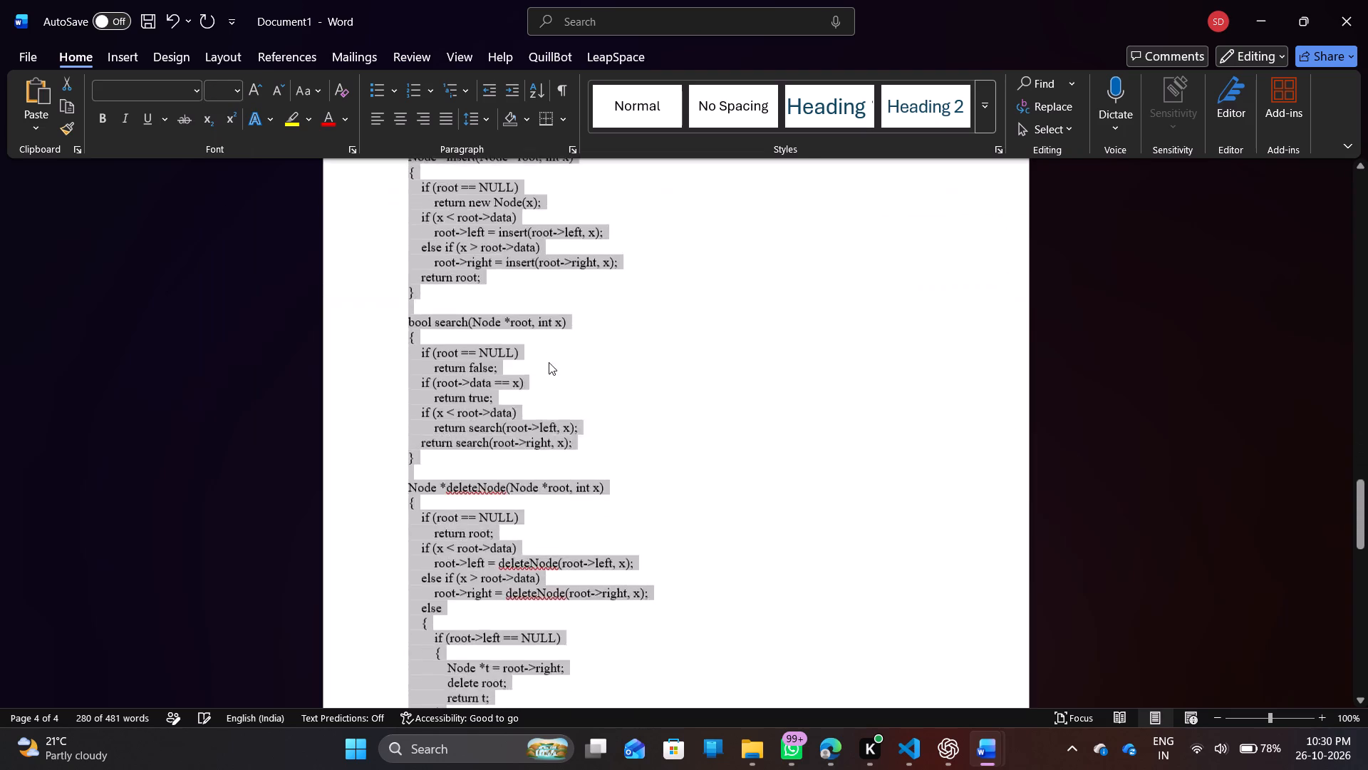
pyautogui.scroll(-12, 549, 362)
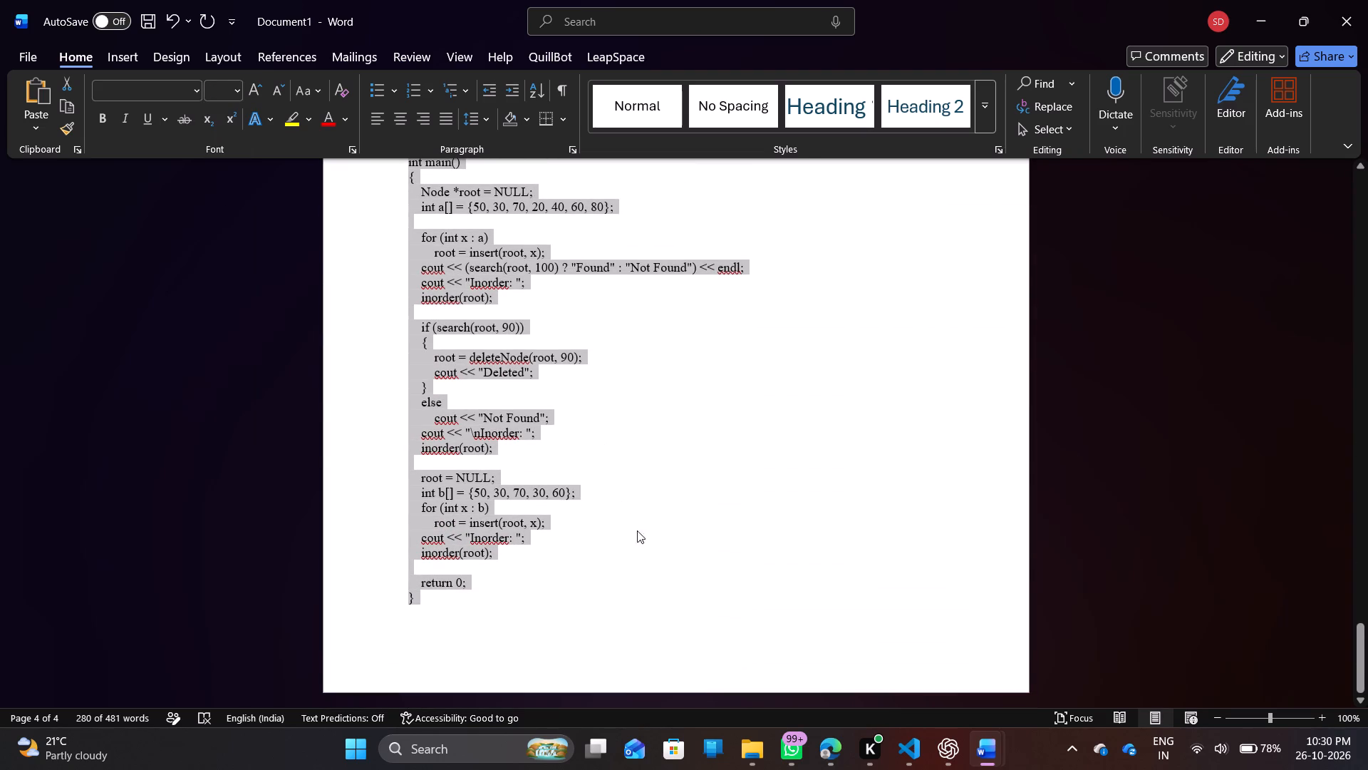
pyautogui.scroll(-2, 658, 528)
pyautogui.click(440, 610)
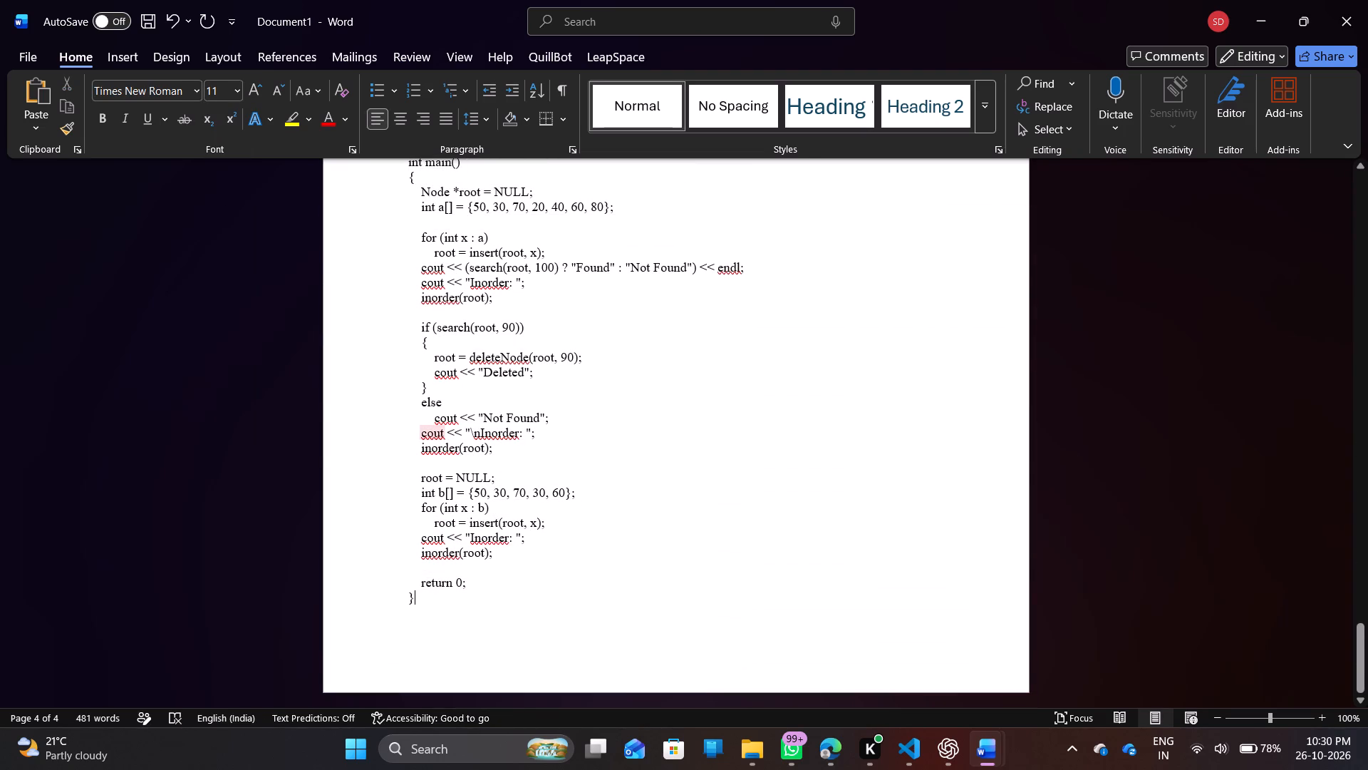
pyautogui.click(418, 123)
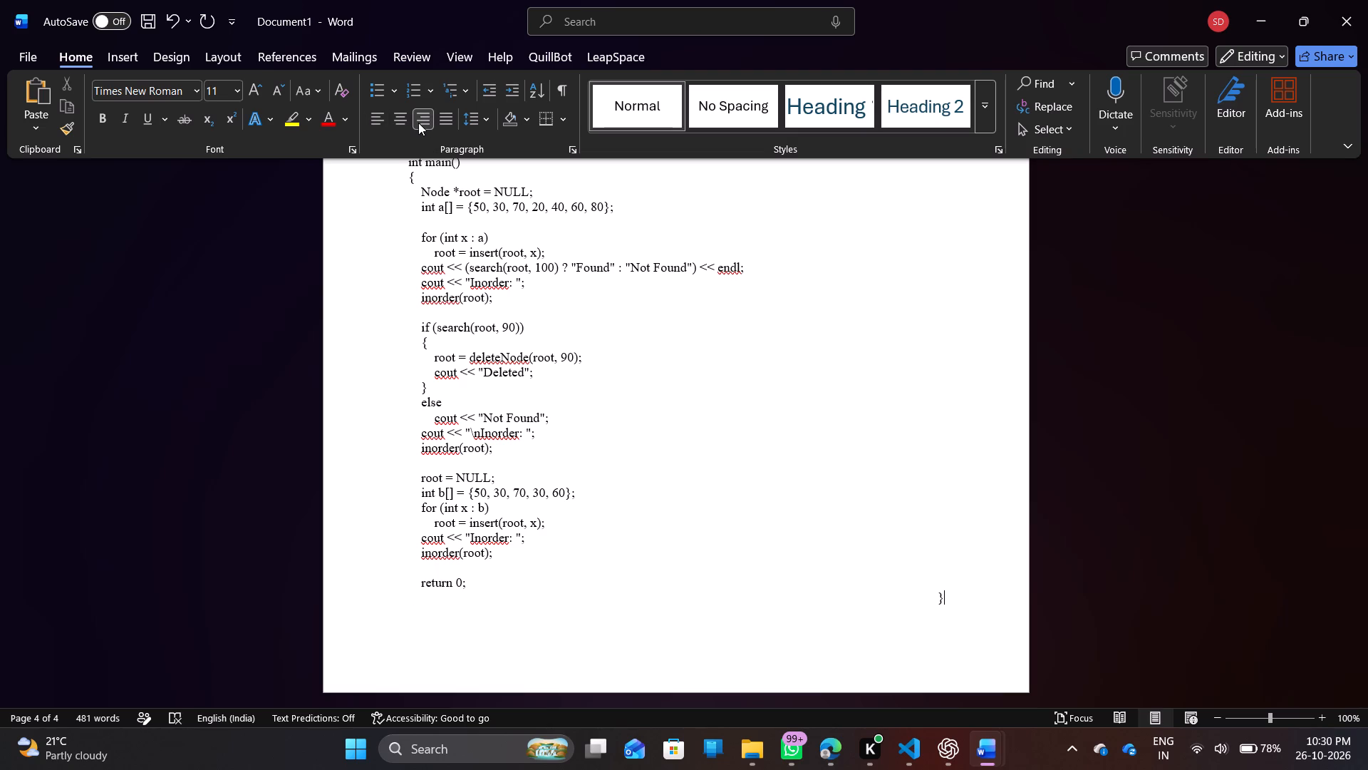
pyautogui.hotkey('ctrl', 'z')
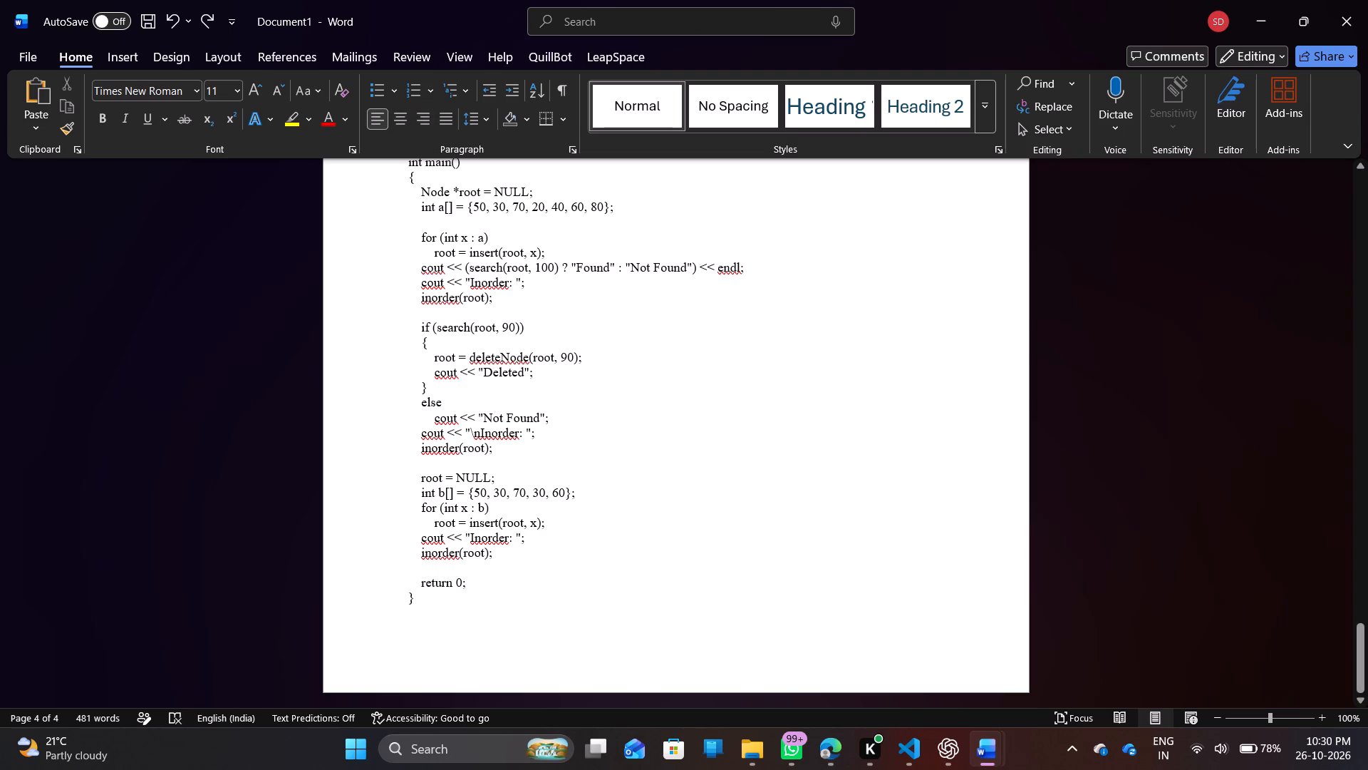
# Add an empty line after the closing brace at the end of the listing.
pyautogui.press('Return')
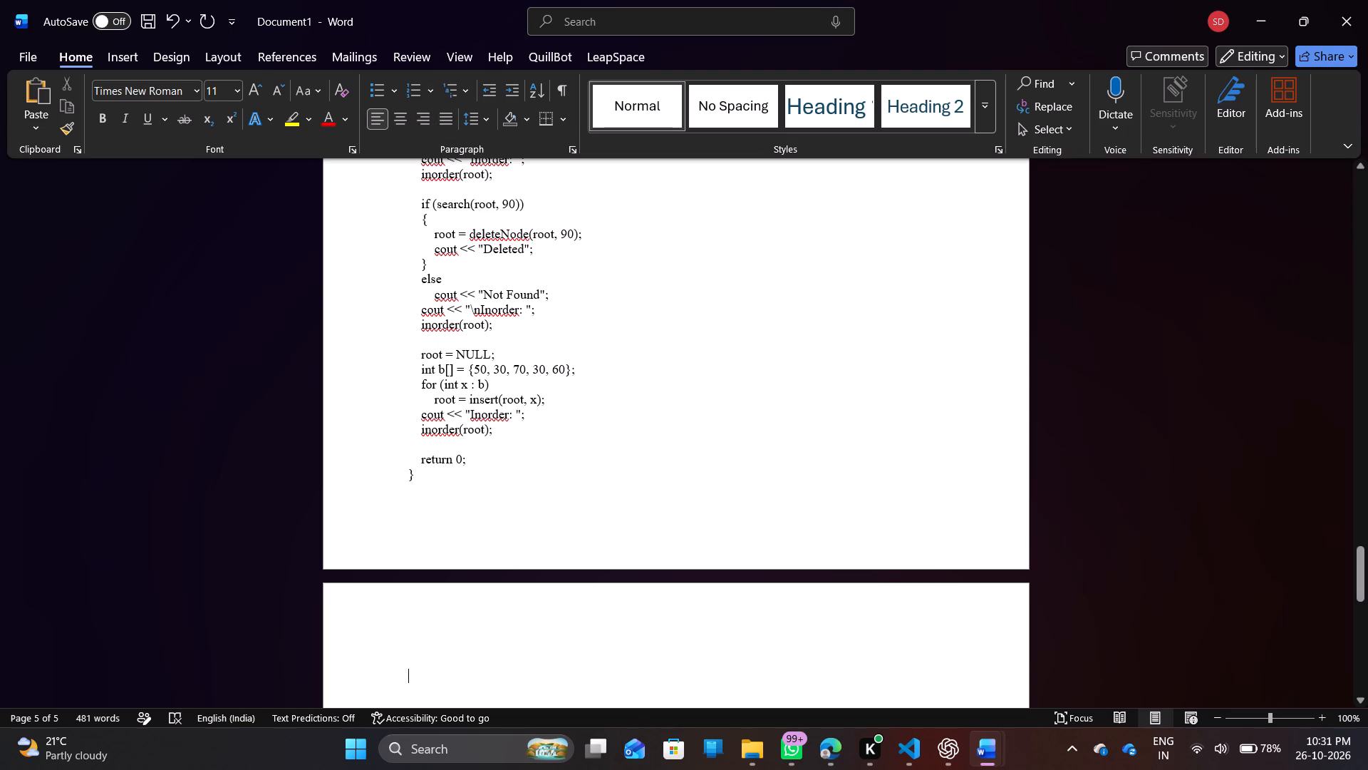
# Remove the blank lines above the void inorder function and above return 0, keeping return 0 indented.
pyautogui.scroll(1, 464, 412)
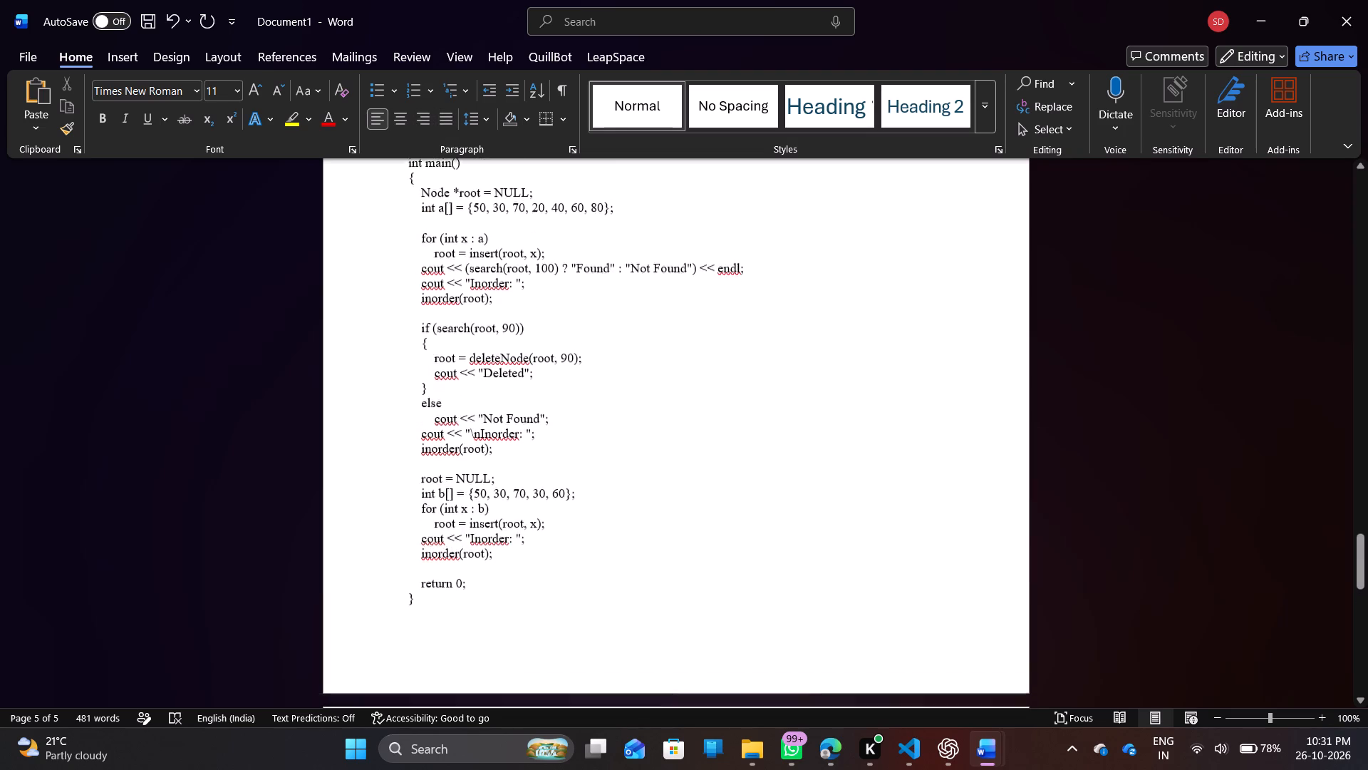
pyautogui.scroll(4, 455, 390)
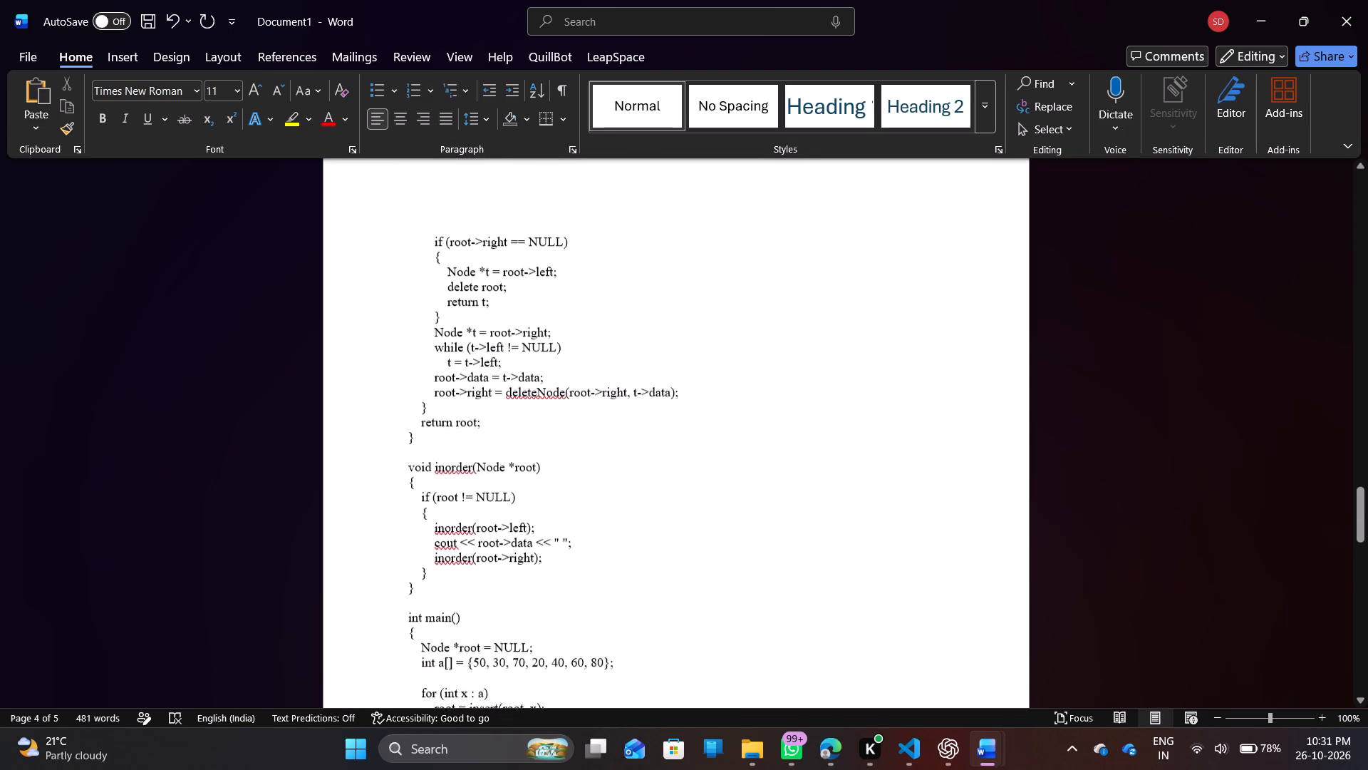
pyautogui.click(407, 528)
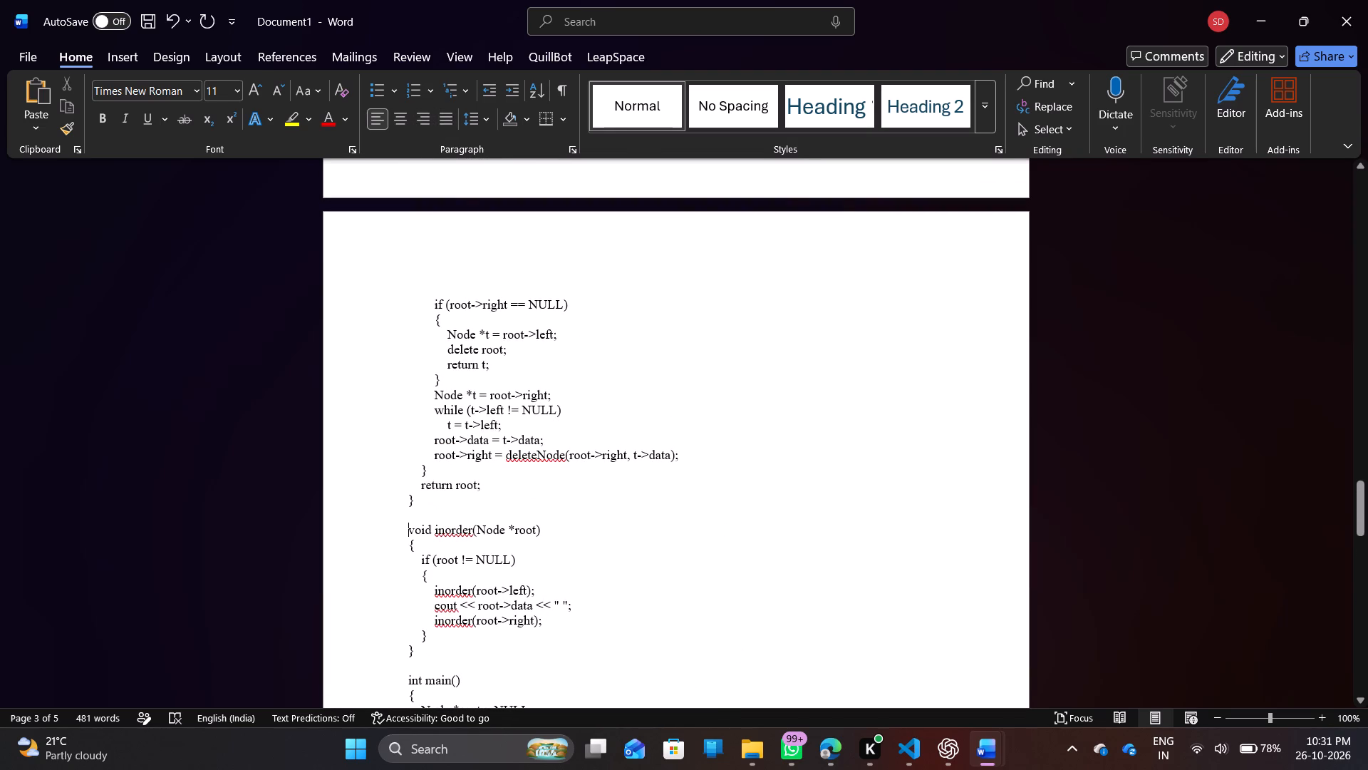
pyautogui.press('BackSpace')
pyautogui.scroll(-2, 407, 523)
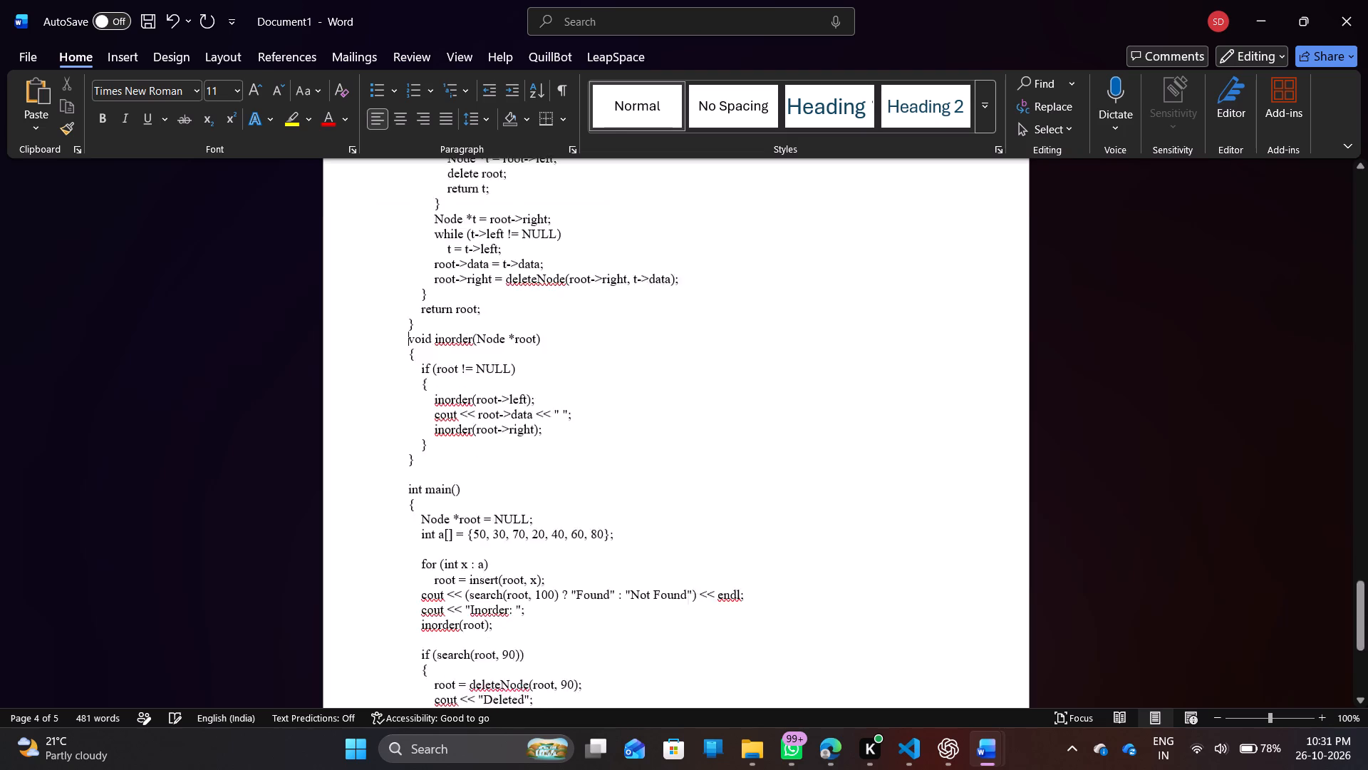
pyautogui.scroll(-3, 407, 523)
pyautogui.click(415, 562)
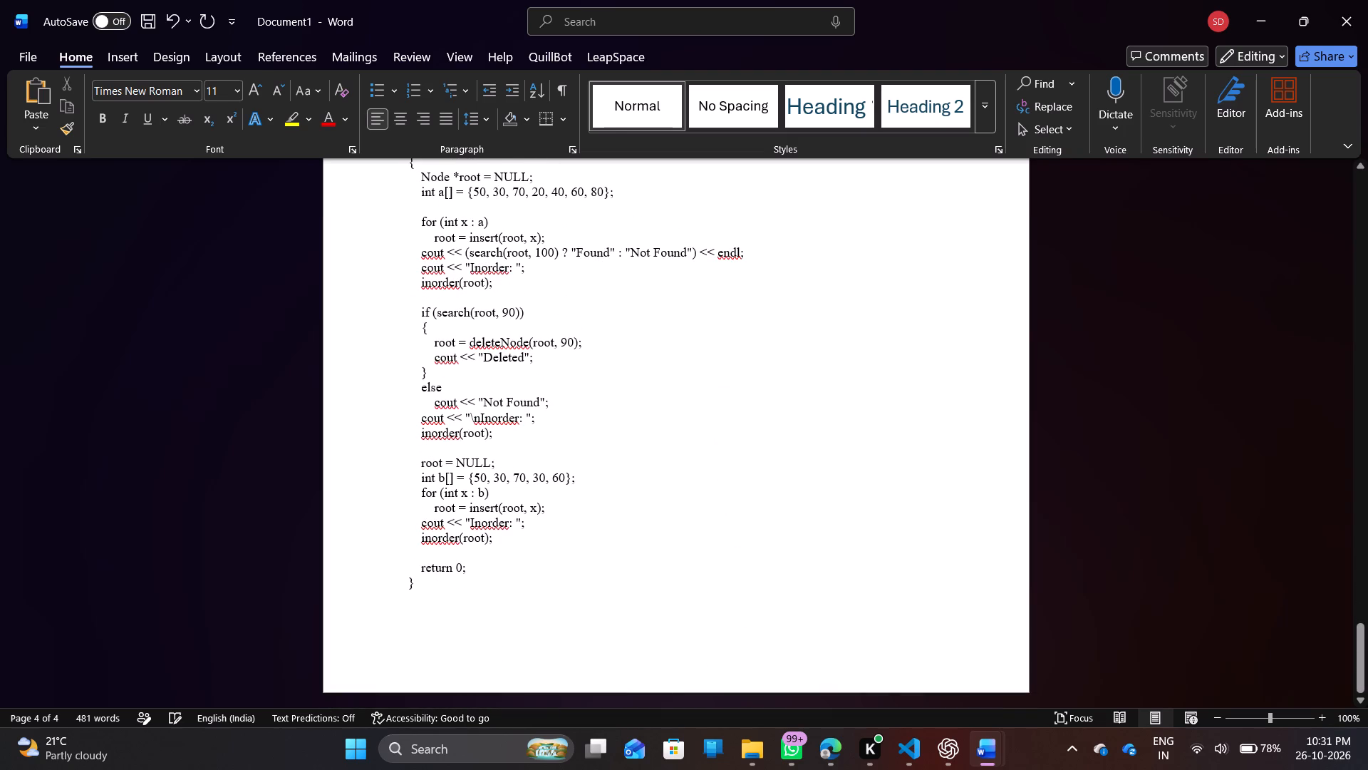
pyautogui.press('BackSpace')
pyautogui.press('BackSpace')
pyautogui.press('BackSpace')
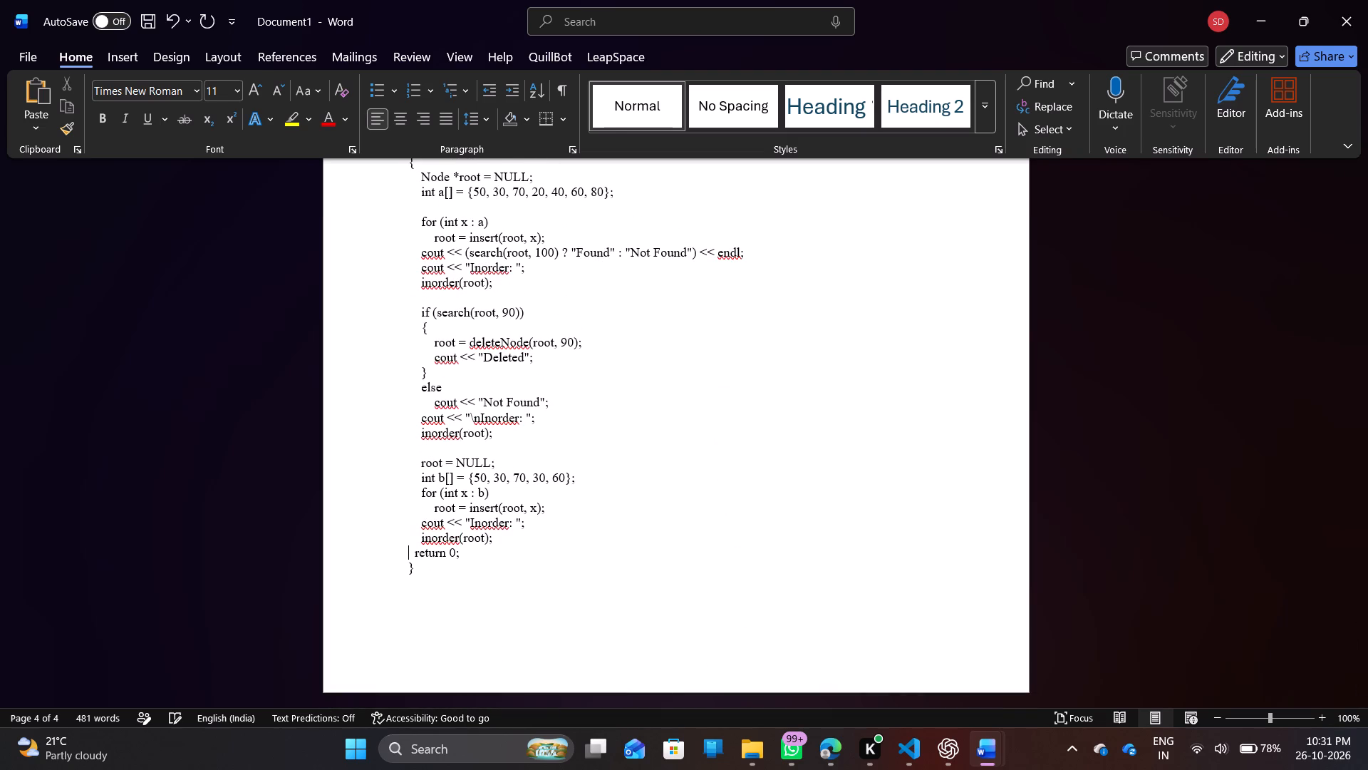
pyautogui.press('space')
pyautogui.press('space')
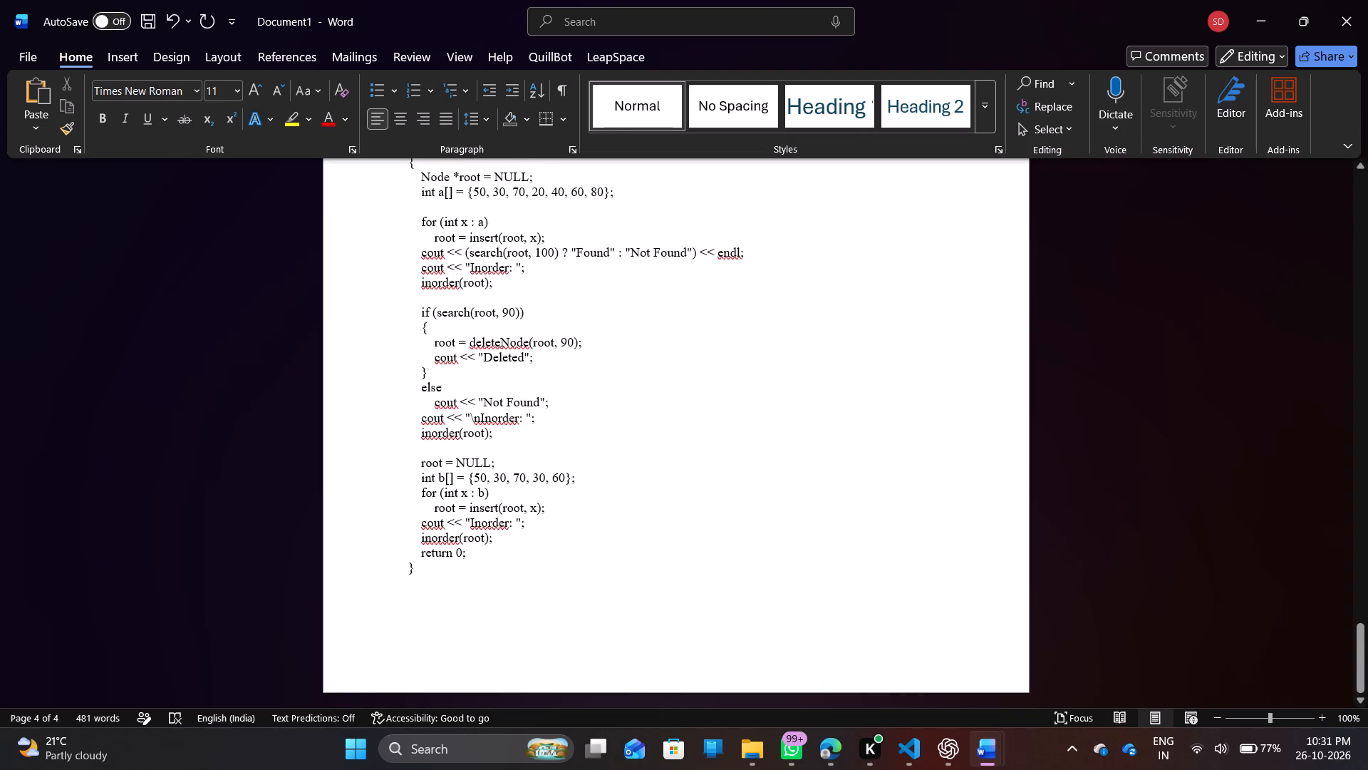
# Add a right-aligned line below the listing with the label Name and the student's name, followed by a new line.
pyautogui.click(427, 584)
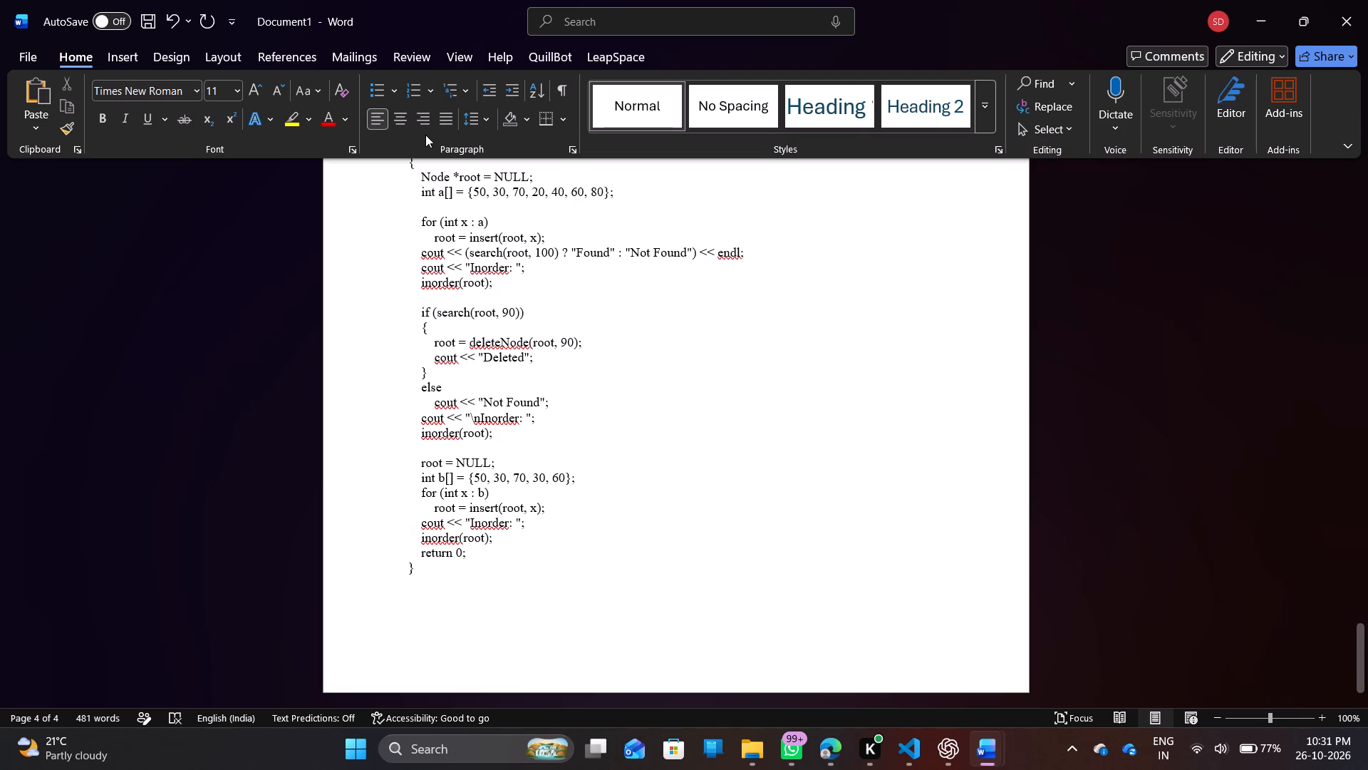
pyautogui.click(428, 123)
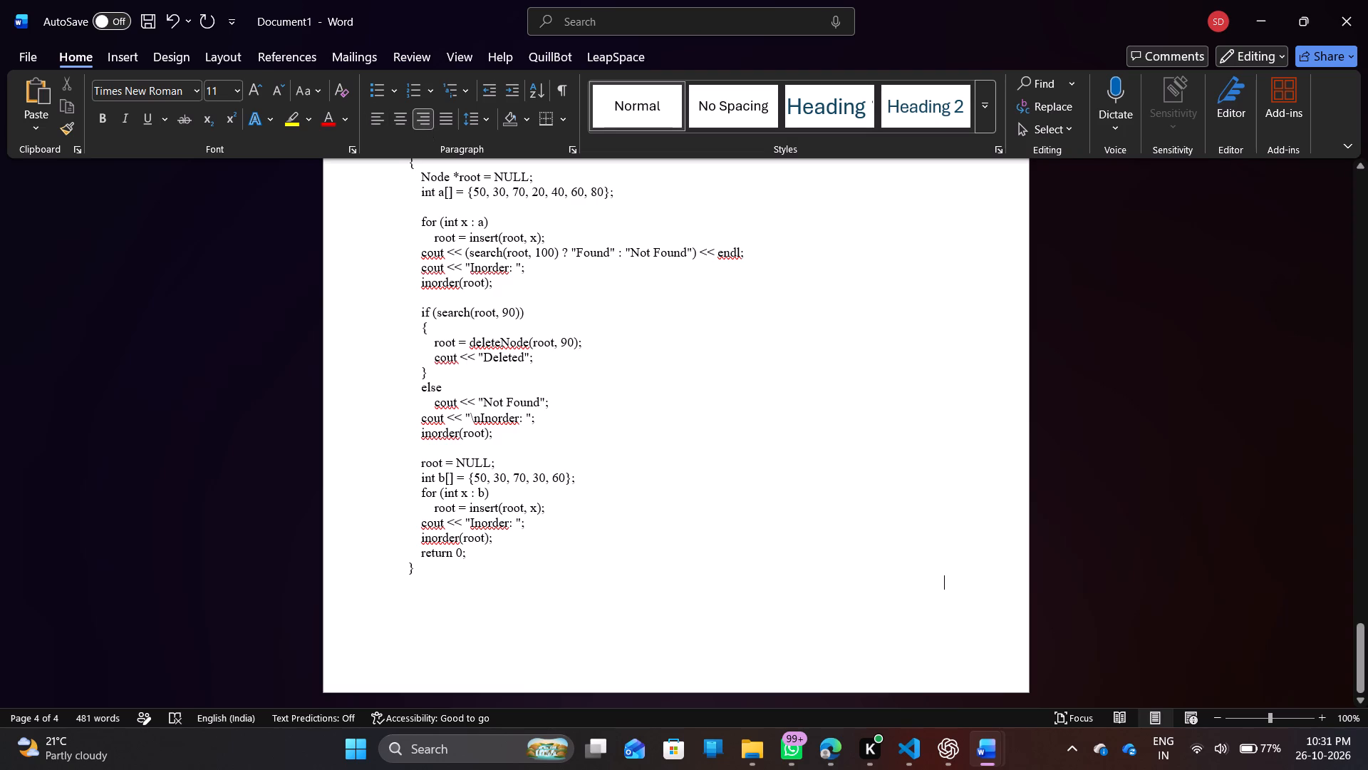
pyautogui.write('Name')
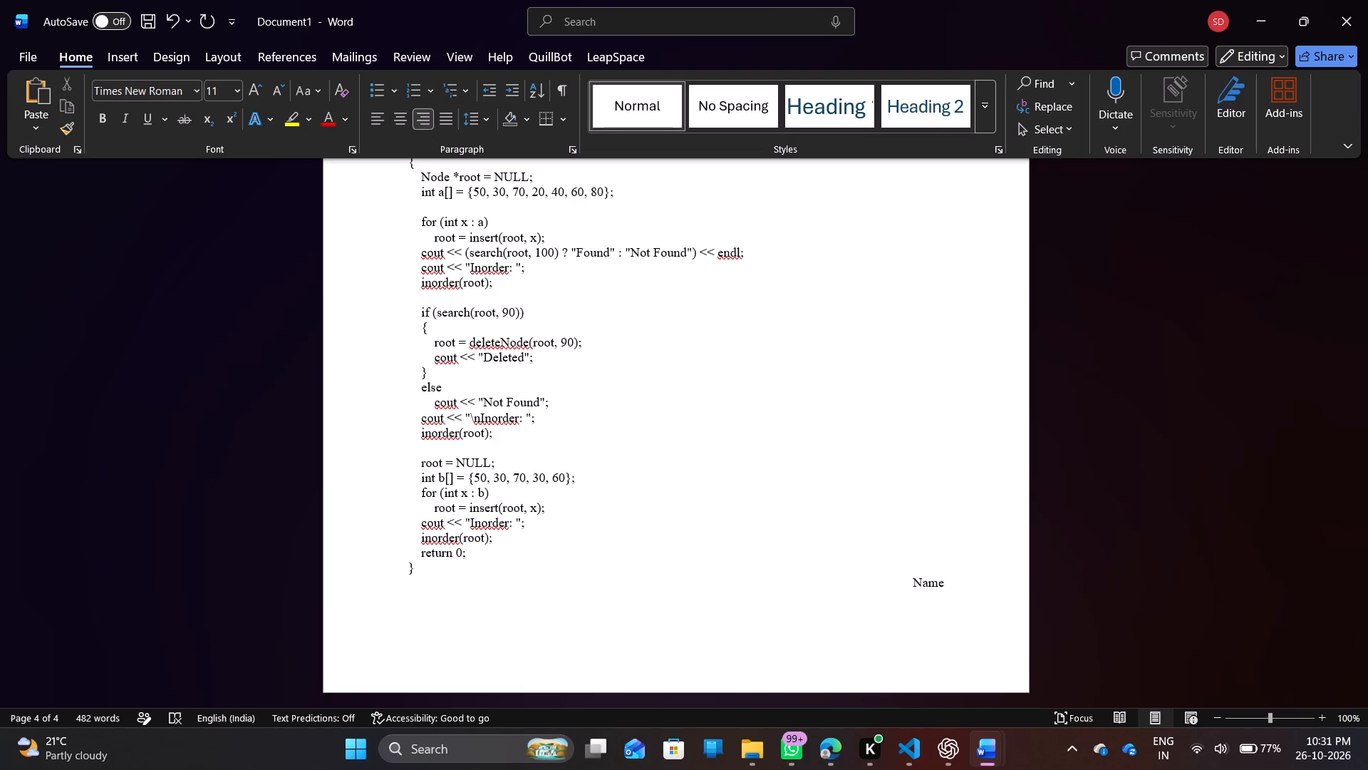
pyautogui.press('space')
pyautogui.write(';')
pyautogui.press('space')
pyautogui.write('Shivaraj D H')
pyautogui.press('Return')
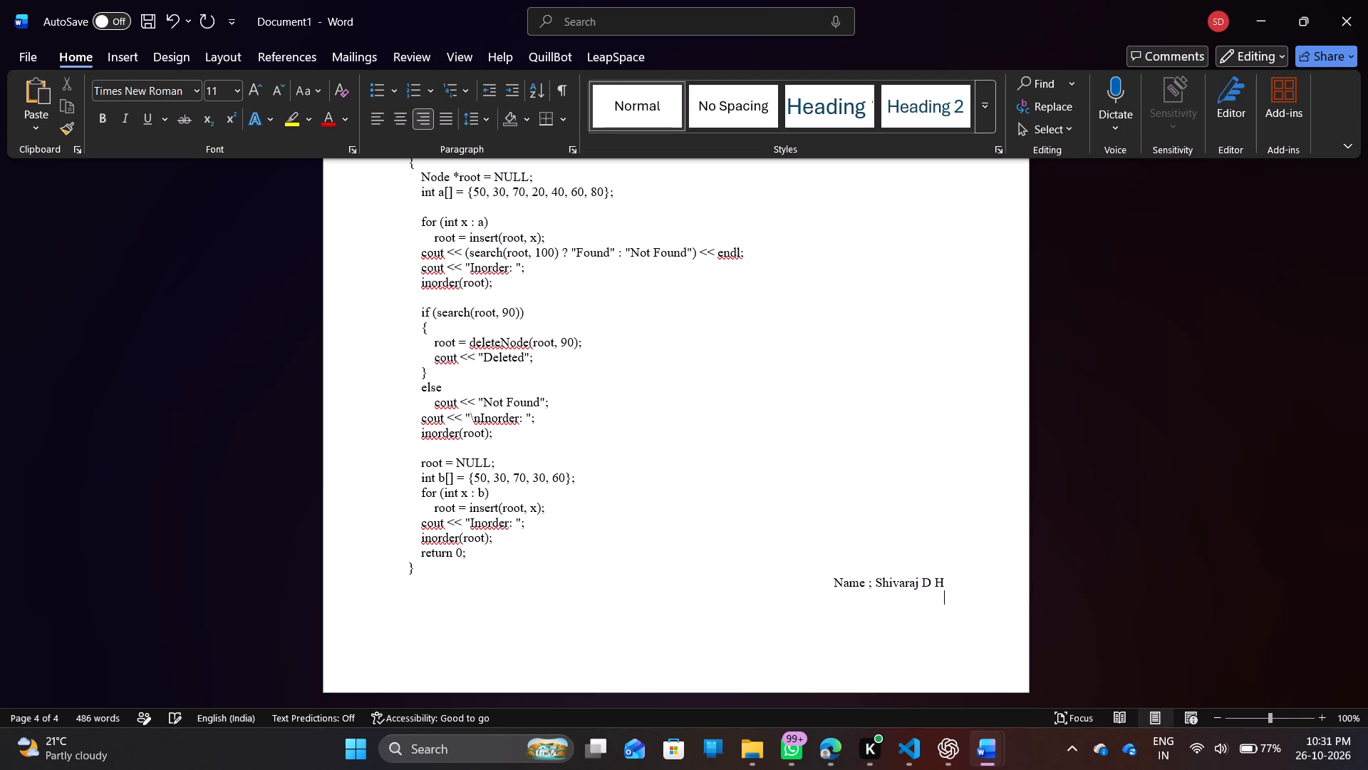
# Replace the semicolon after the Name label with a colon in the right-aligned line below the listing.
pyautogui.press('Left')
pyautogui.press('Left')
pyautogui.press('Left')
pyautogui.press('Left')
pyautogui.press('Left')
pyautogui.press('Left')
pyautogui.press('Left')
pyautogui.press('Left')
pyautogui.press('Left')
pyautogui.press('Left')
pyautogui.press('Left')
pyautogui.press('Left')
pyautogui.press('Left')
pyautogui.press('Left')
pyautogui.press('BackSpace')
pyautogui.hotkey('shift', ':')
# Add the label "Reg No:" followed by the student's registration number on the line below the name.
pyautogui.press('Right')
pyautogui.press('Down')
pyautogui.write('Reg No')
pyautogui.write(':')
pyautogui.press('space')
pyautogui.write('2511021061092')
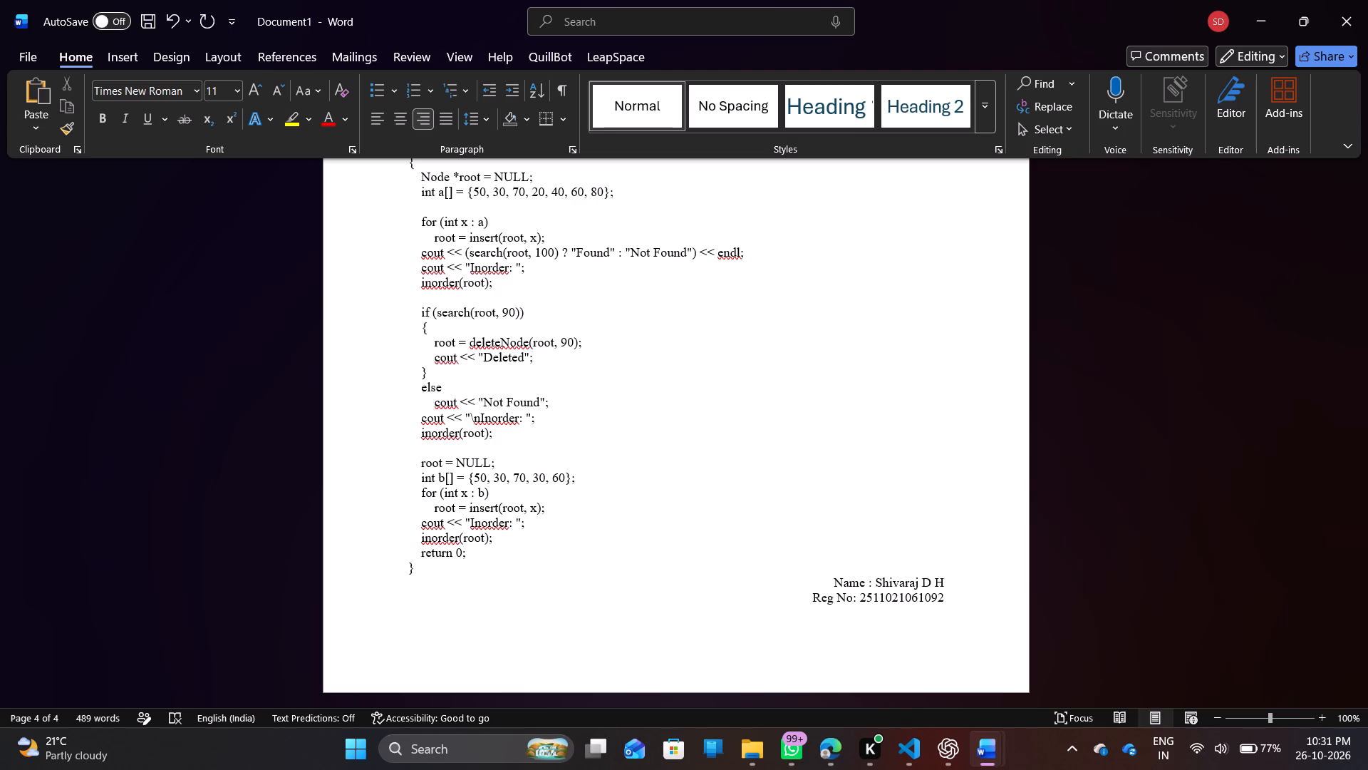
# Start a new centred line after the registration number line, at the end of the document.
pyautogui.scroll(-1, 520, 474)
pyautogui.scroll(5, 522, 474)
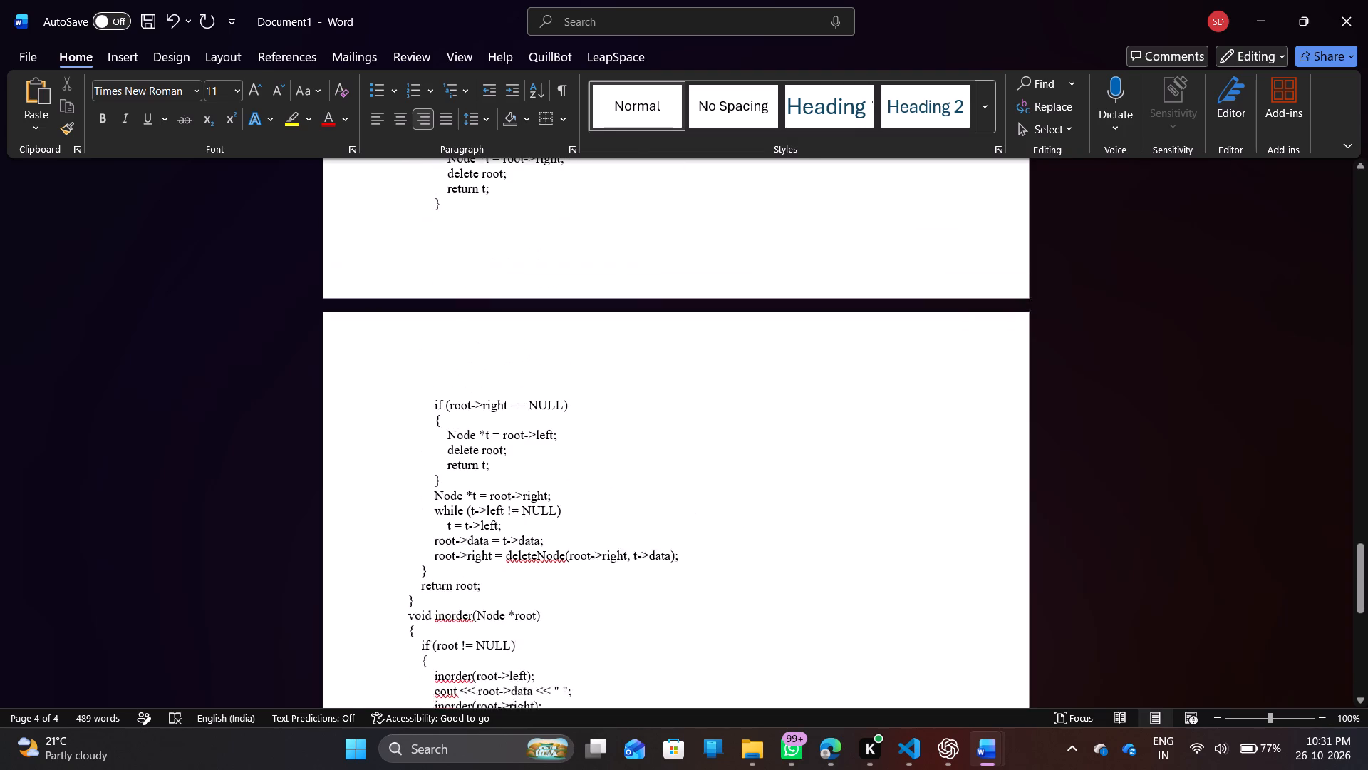
pyautogui.scroll(5, 522, 474)
pyautogui.scroll(-13, 524, 473)
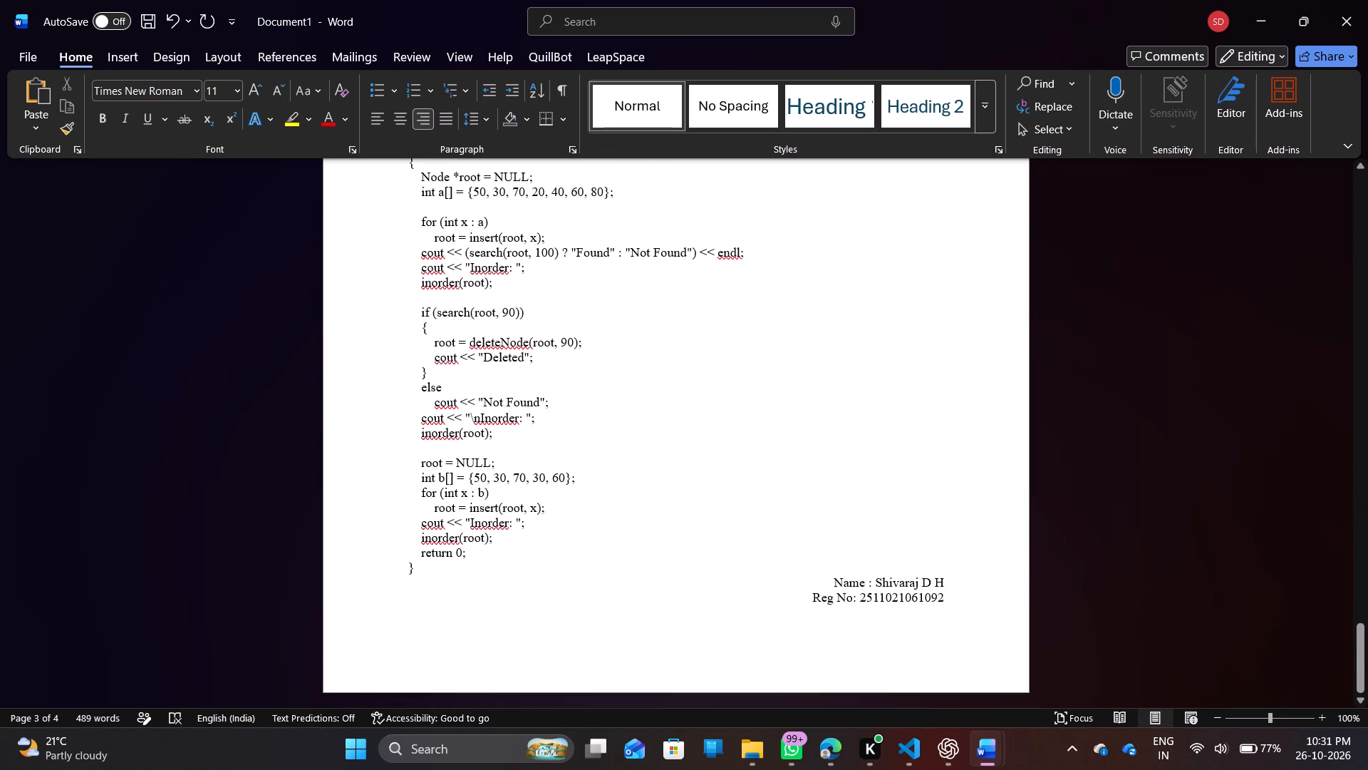
pyautogui.scroll(-1, 547, 483)
pyautogui.press('Return')
pyautogui.click(361, 123)
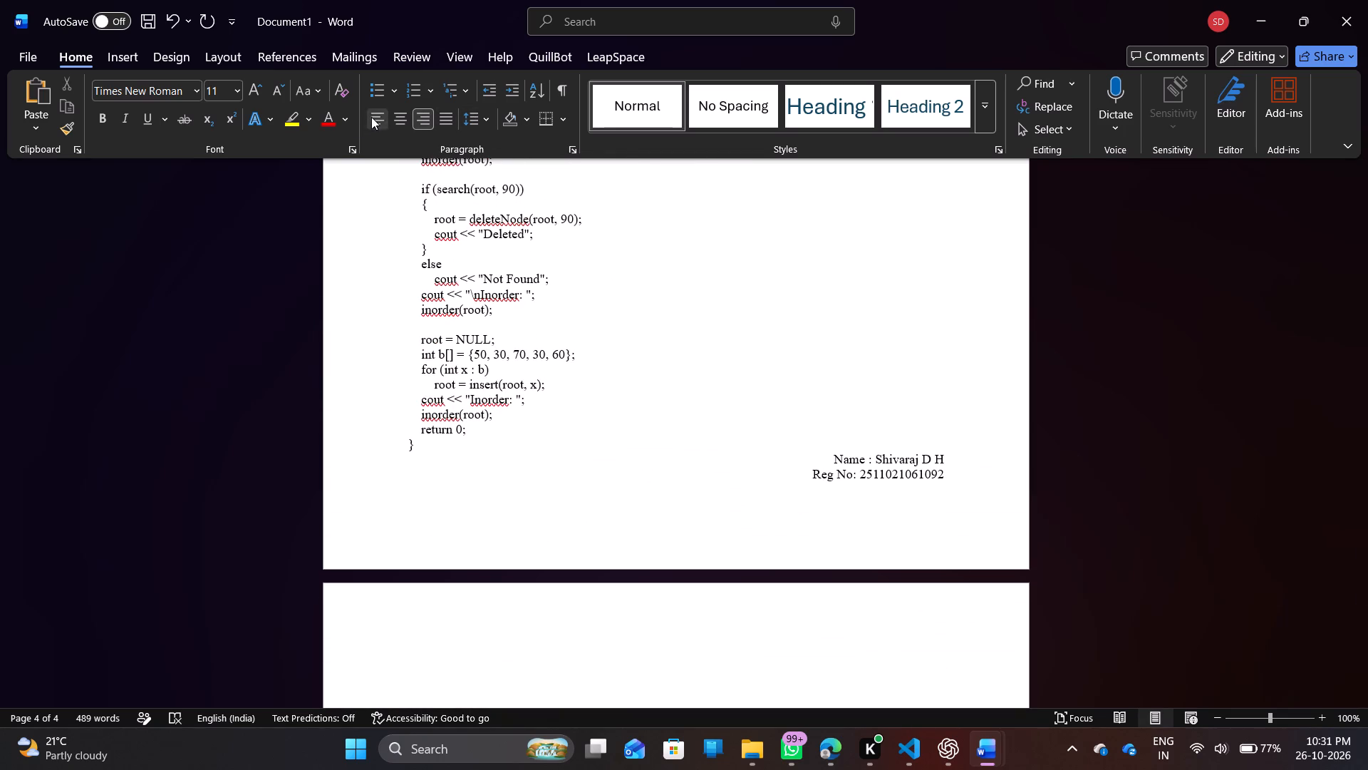
pyautogui.click(396, 115)
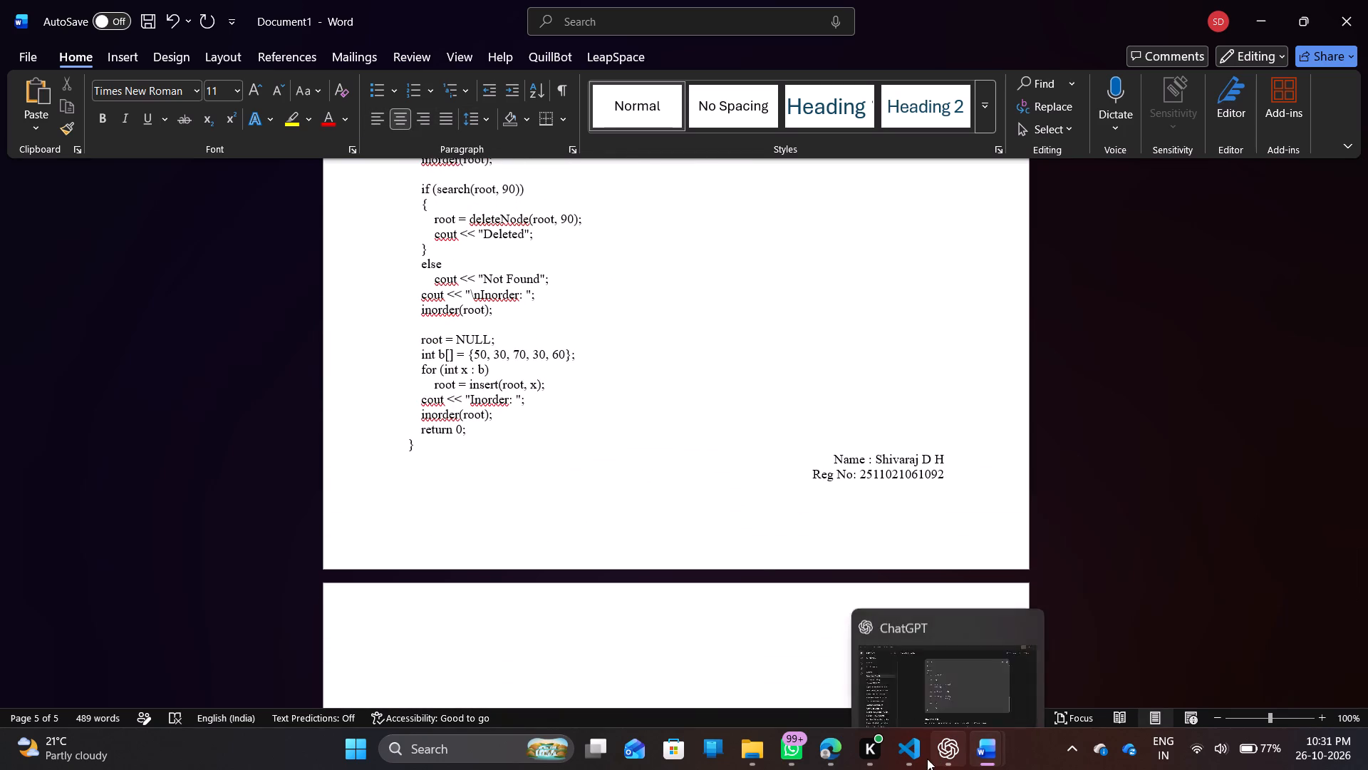
# Switch to Visual Studio Code, where the Data Structures program files are open.
pyautogui.click(925, 758)
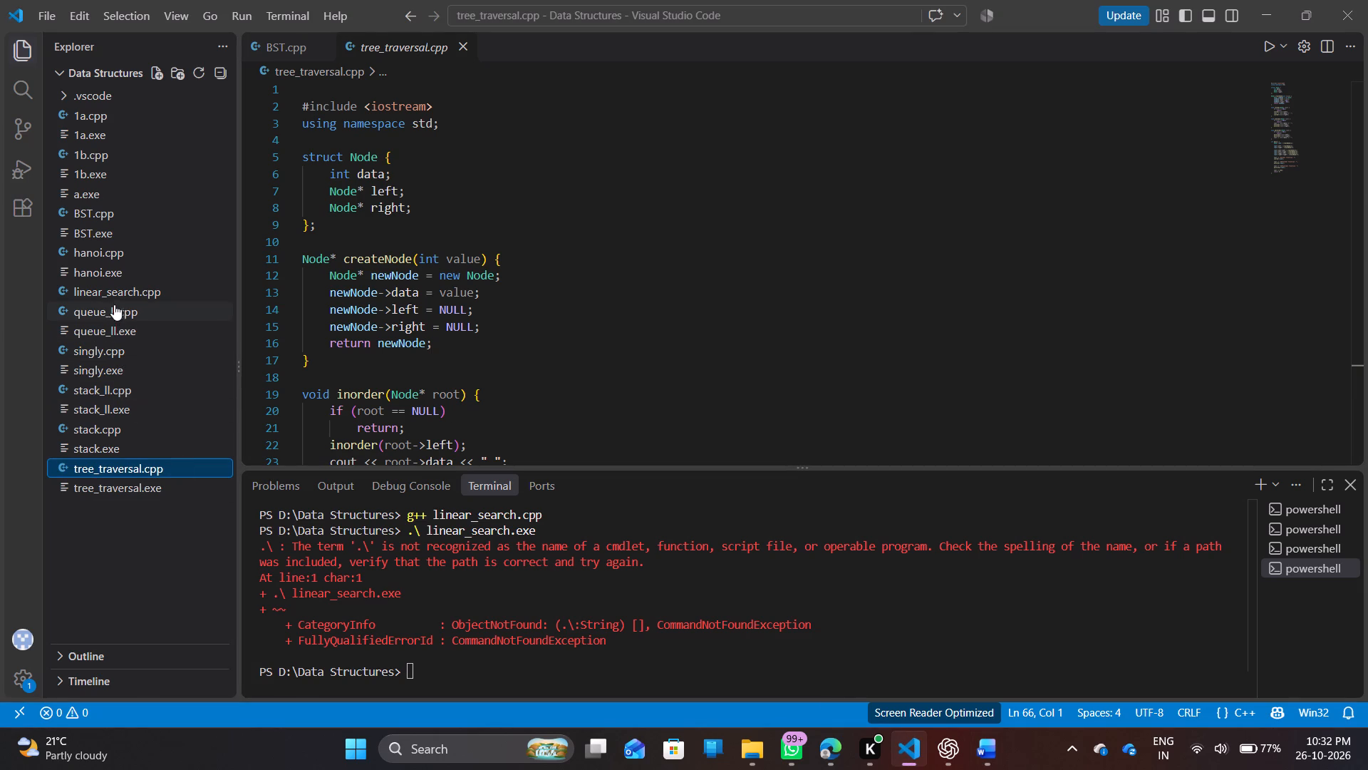
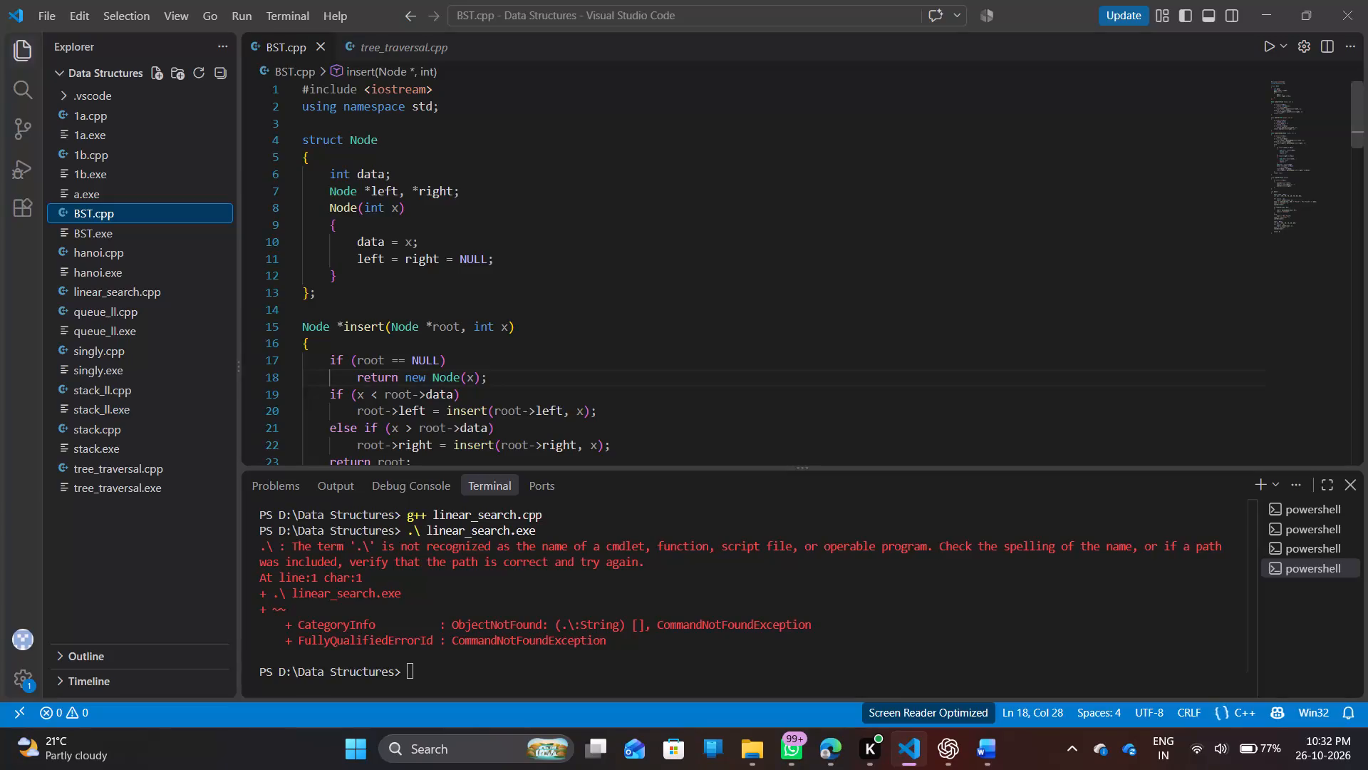
# Copy the entire source code of BST.cpp.
pyautogui.click(636, 301)
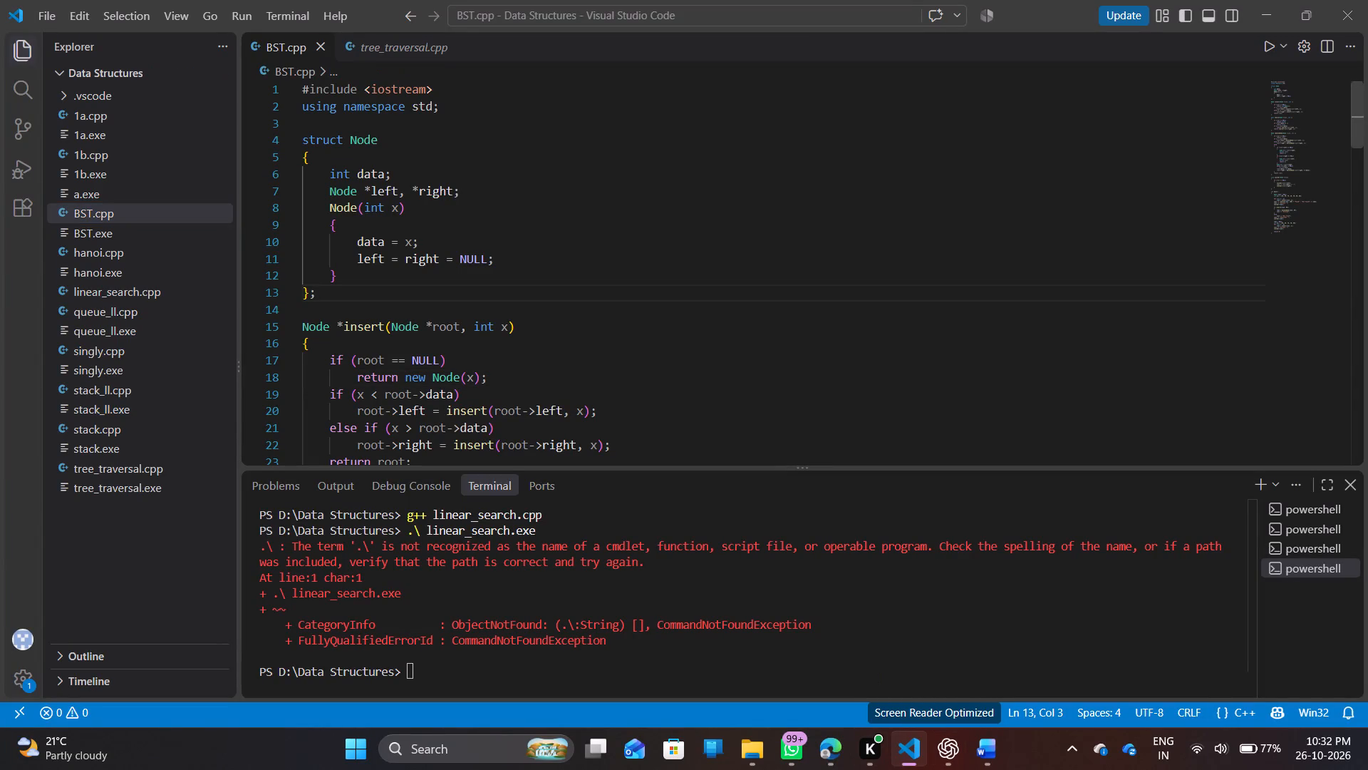
pyautogui.hotkey('ctrl', 'a')
pyautogui.hotkey('ctrl', 'c')
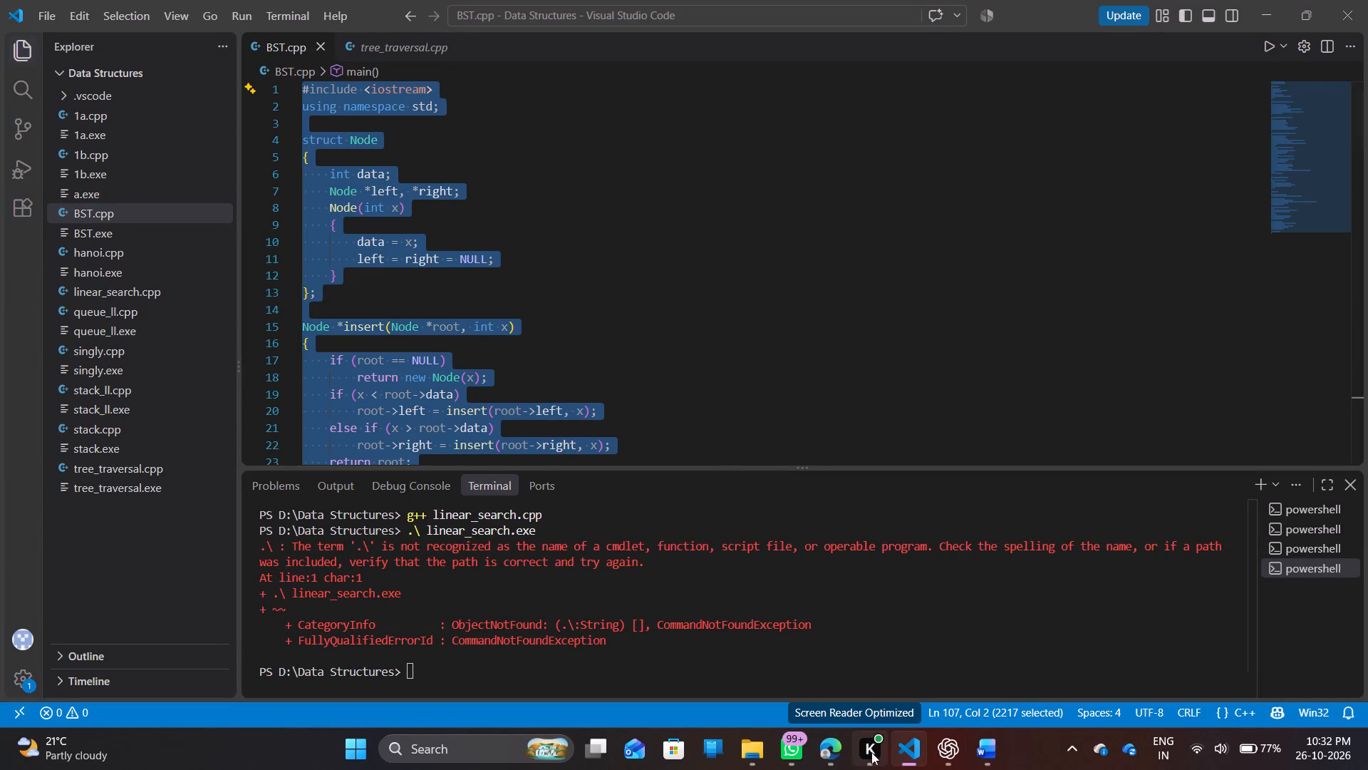
pyautogui.click(762, 241)
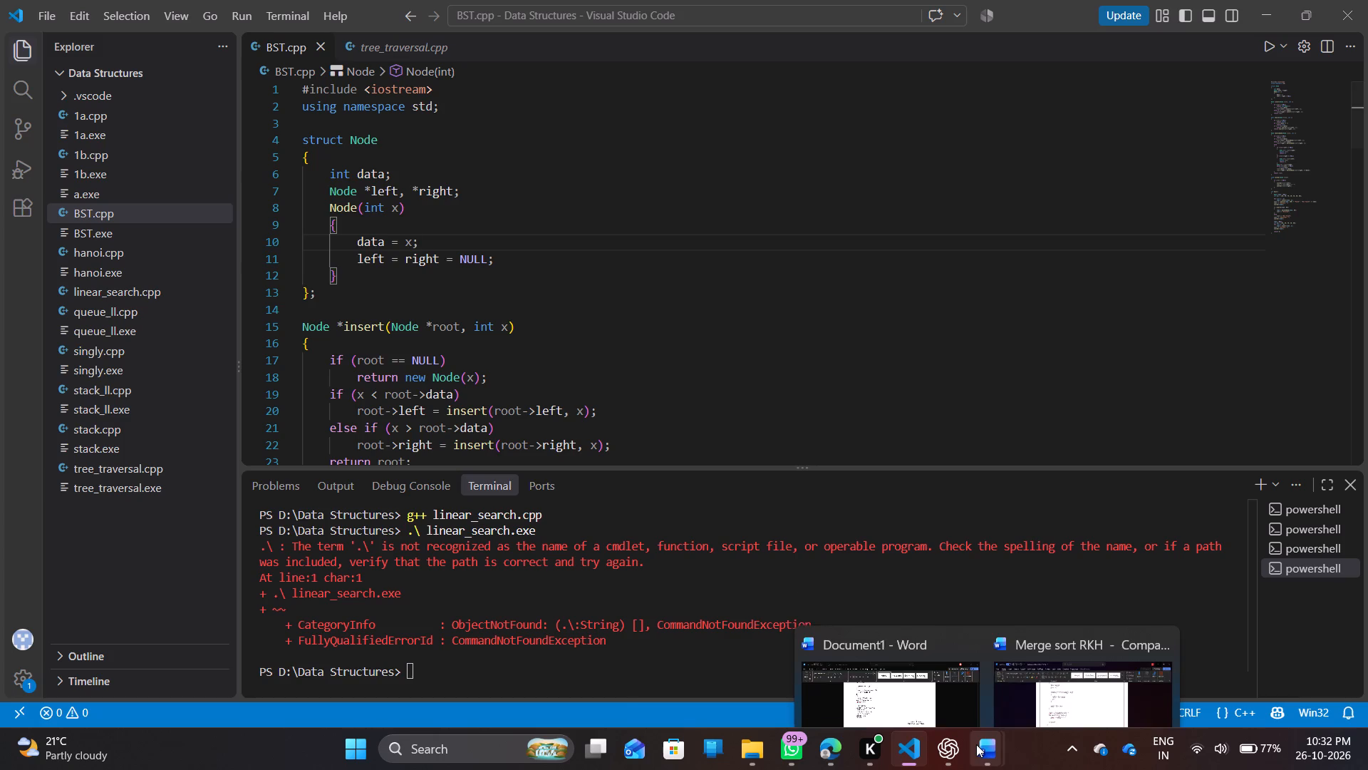
# In Word's Document1, remove surplus blank lines above the Tree_traversal.cpp heading and paste the copied BST code there.
pyautogui.click(877, 625)
pyautogui.scroll(6, 765, 523)
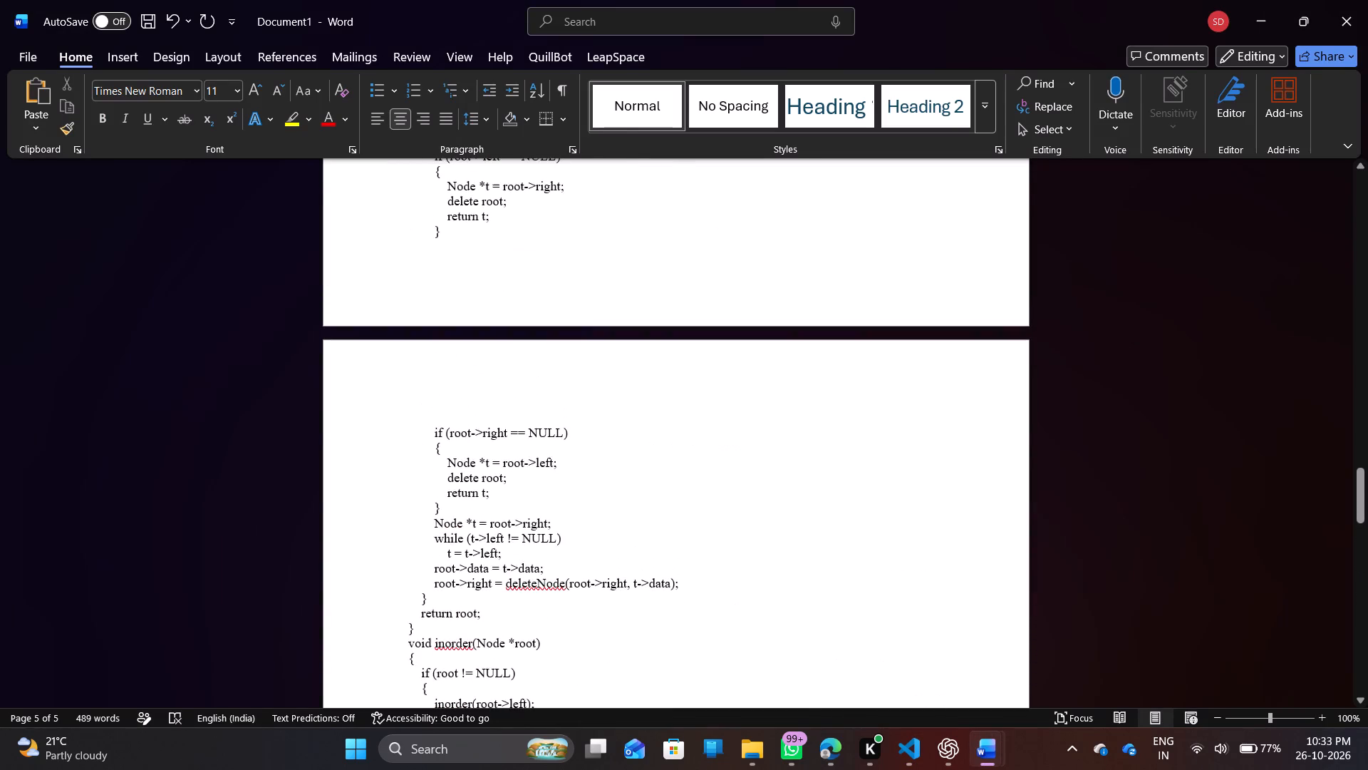
pyautogui.scroll(7, 622, 499)
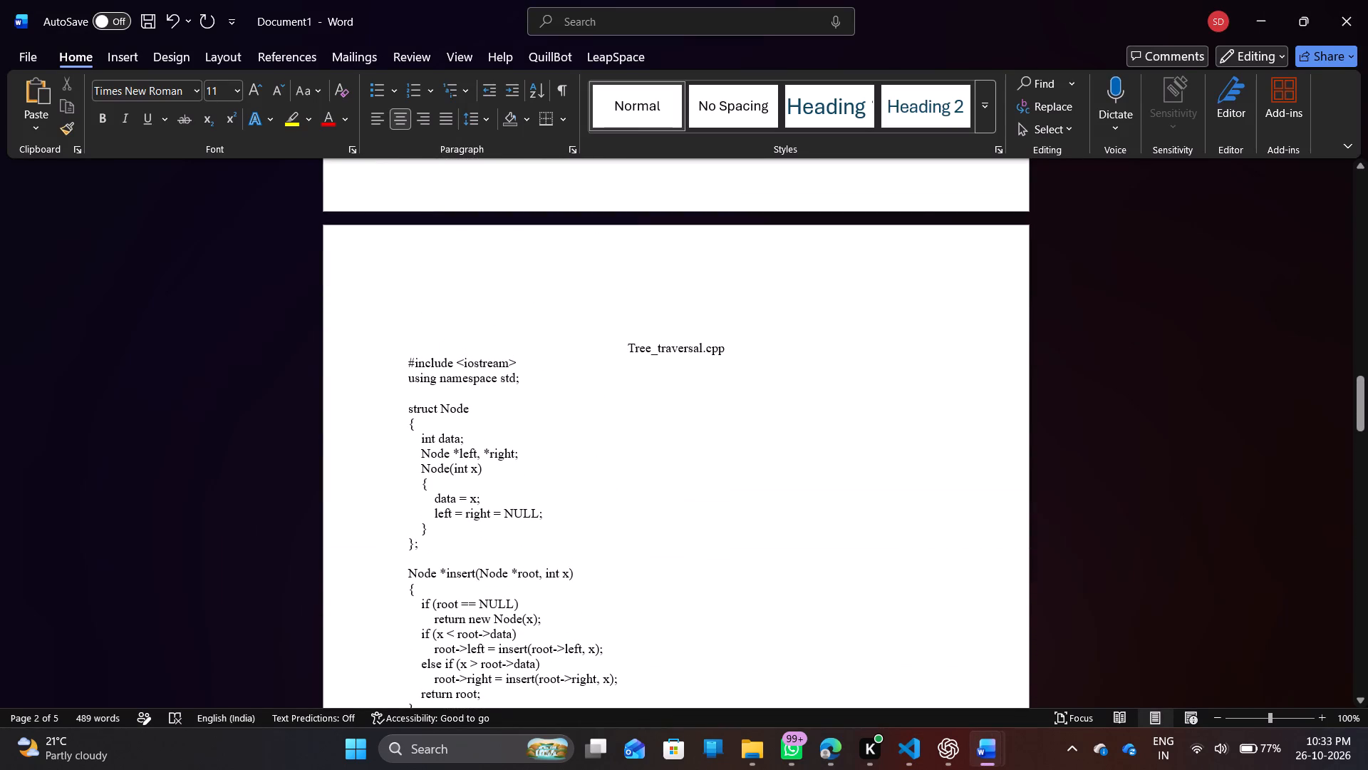
pyautogui.click(448, 308)
pyautogui.press('BackSpace')
pyautogui.press('BackSpace')
pyautogui.press('BackSpace')
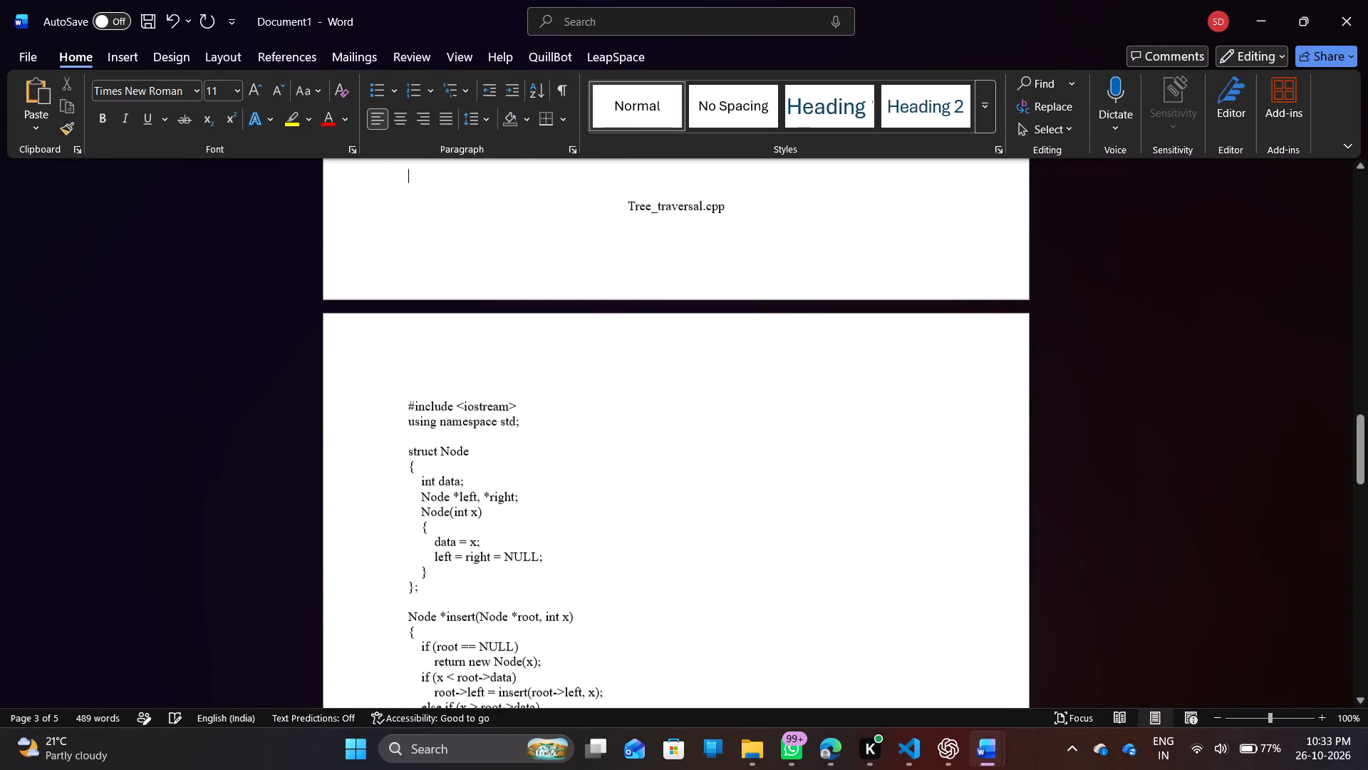
pyautogui.press('Return')
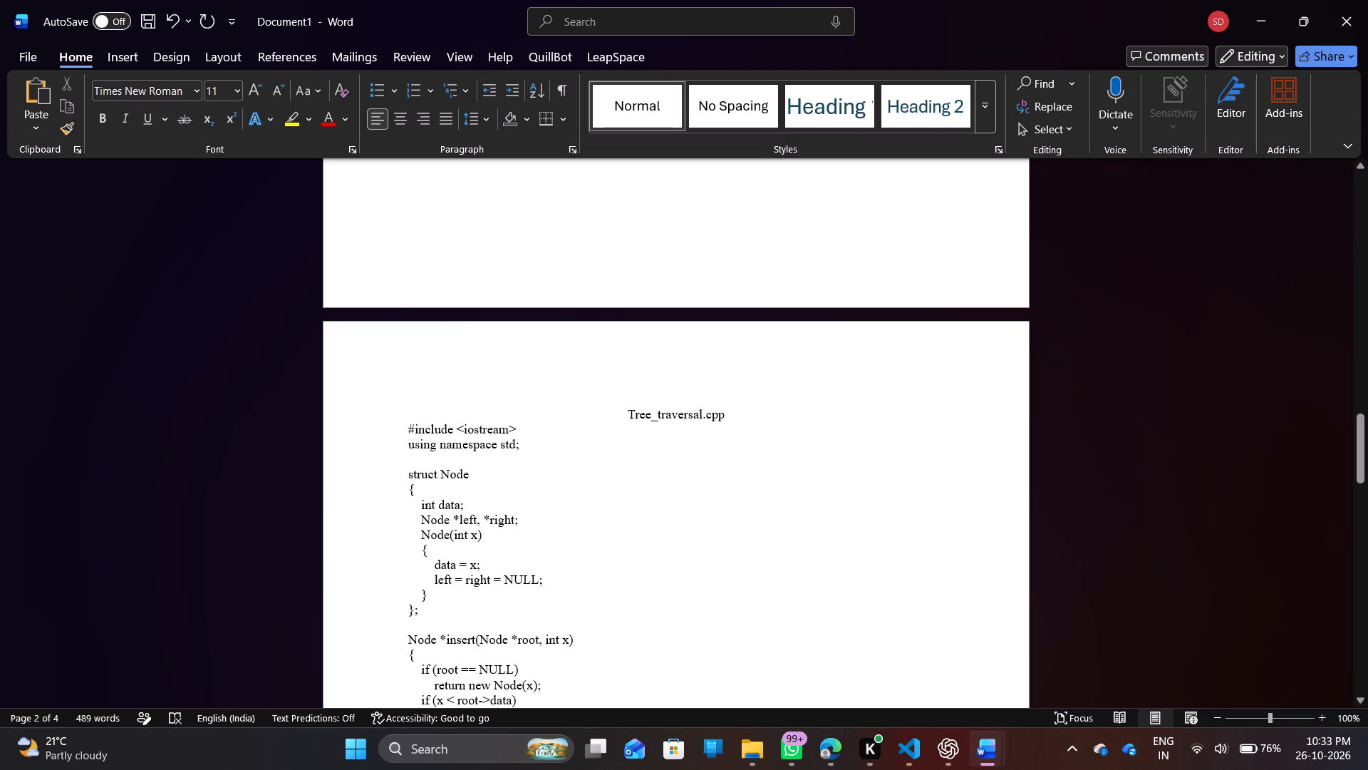
pyautogui.hotkey('ctrl', 'v')
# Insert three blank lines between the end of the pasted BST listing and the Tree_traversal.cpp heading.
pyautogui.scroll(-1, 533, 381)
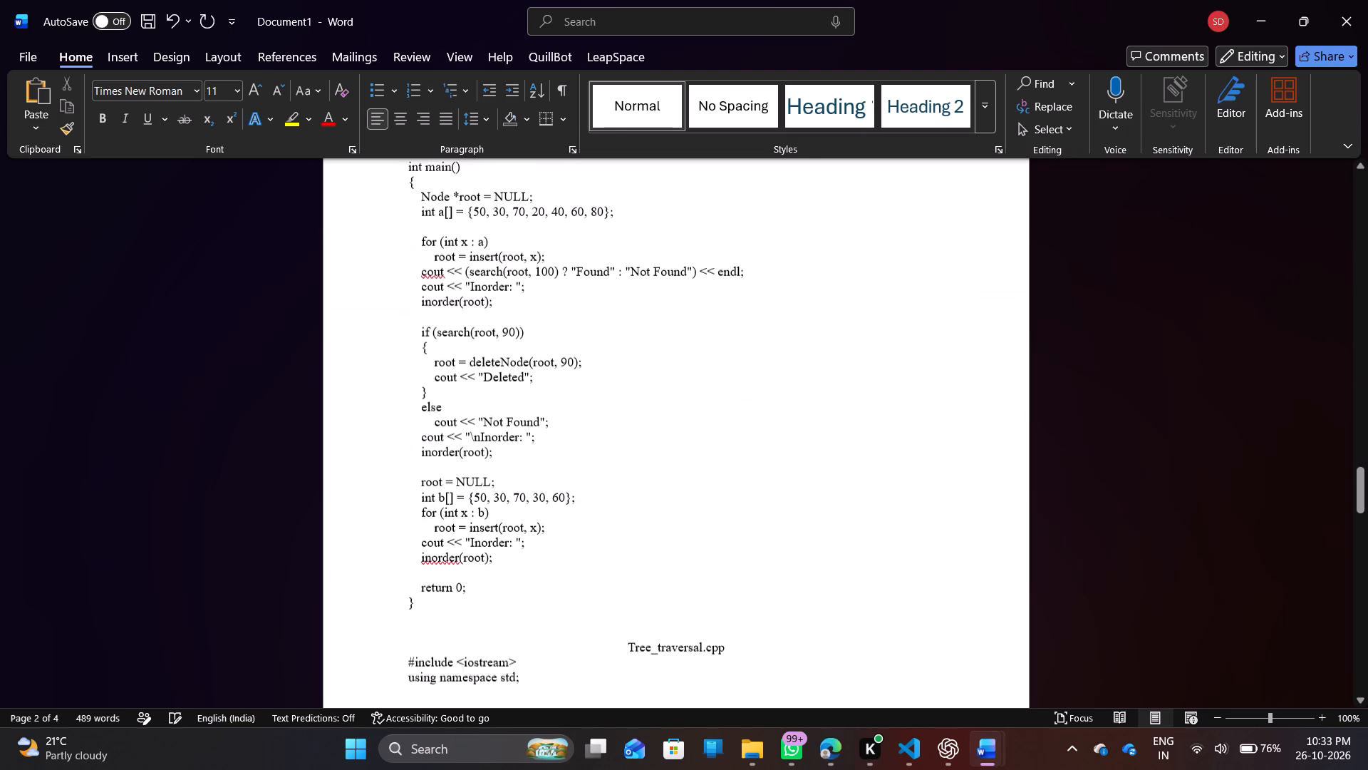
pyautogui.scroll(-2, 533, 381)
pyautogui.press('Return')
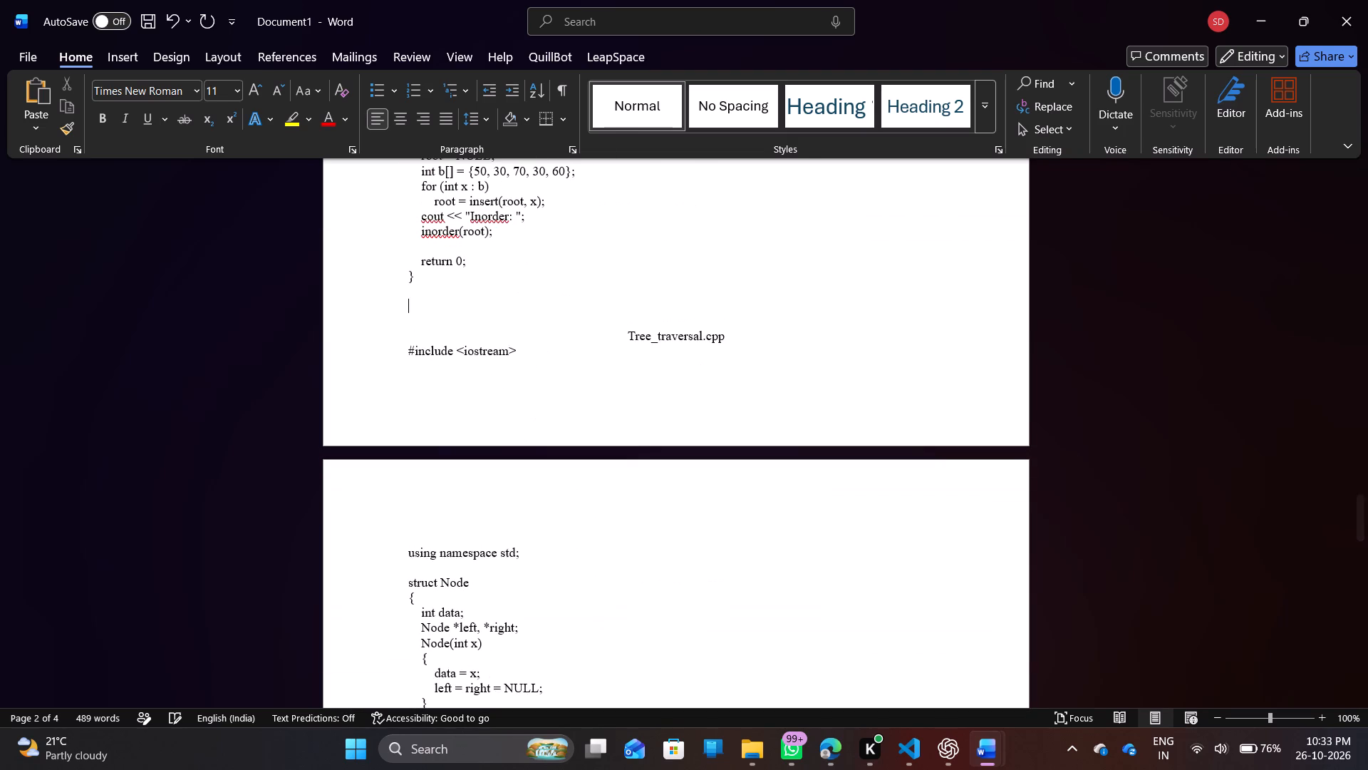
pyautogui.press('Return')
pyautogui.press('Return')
# Insert blank lines above the BST listing's first #include line so that the listing starts on a new page.
pyautogui.scroll(14, 533, 381)
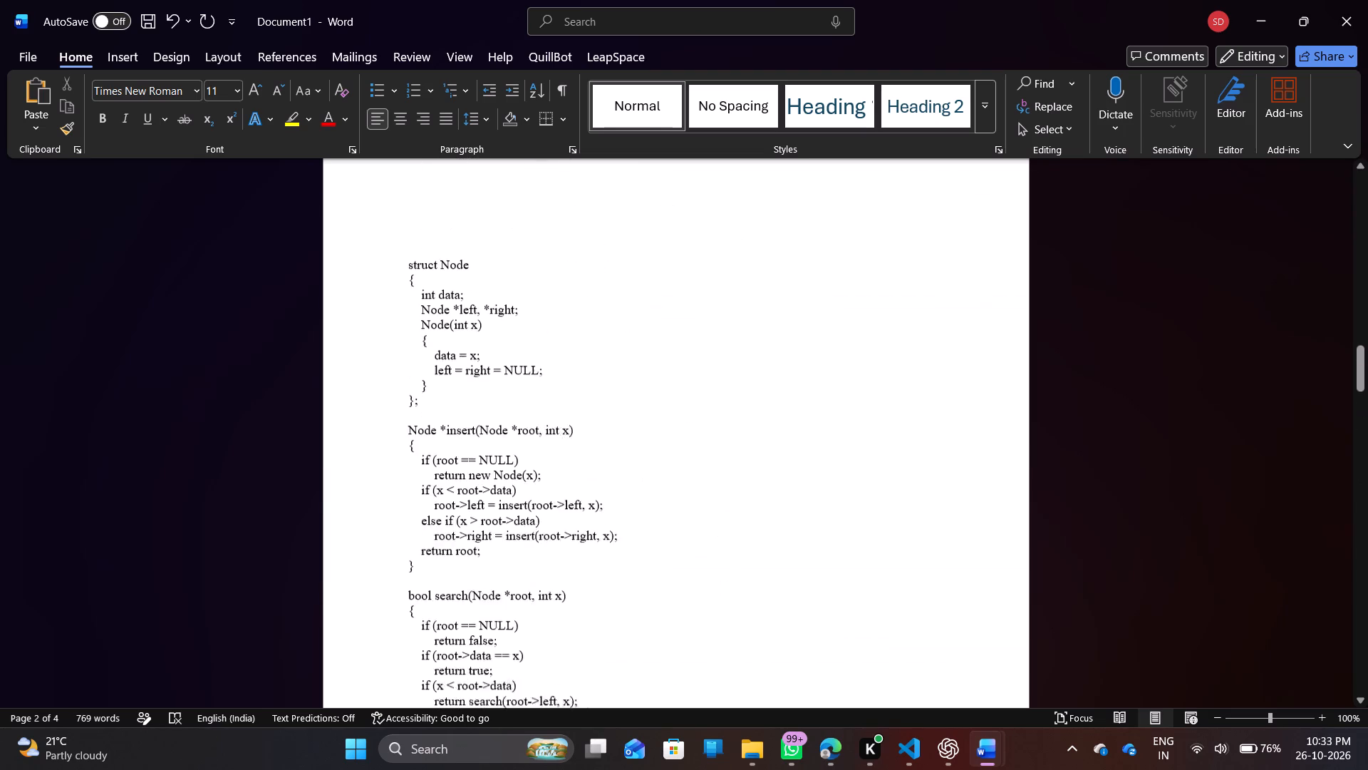
pyautogui.scroll(5, 534, 380)
pyautogui.scroll(-2, 534, 380)
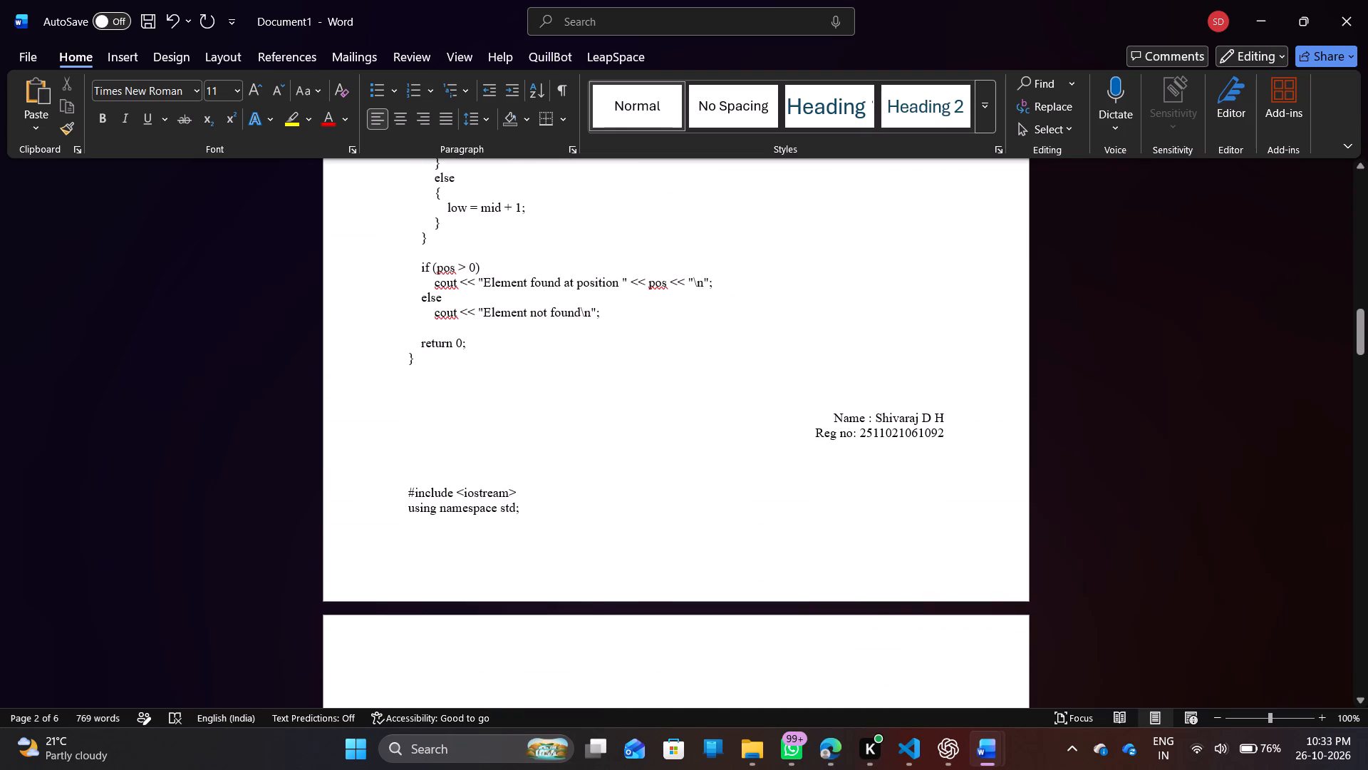
pyautogui.click(395, 484)
pyautogui.click(445, 483)
pyautogui.press('Return')
pyautogui.press('Return')
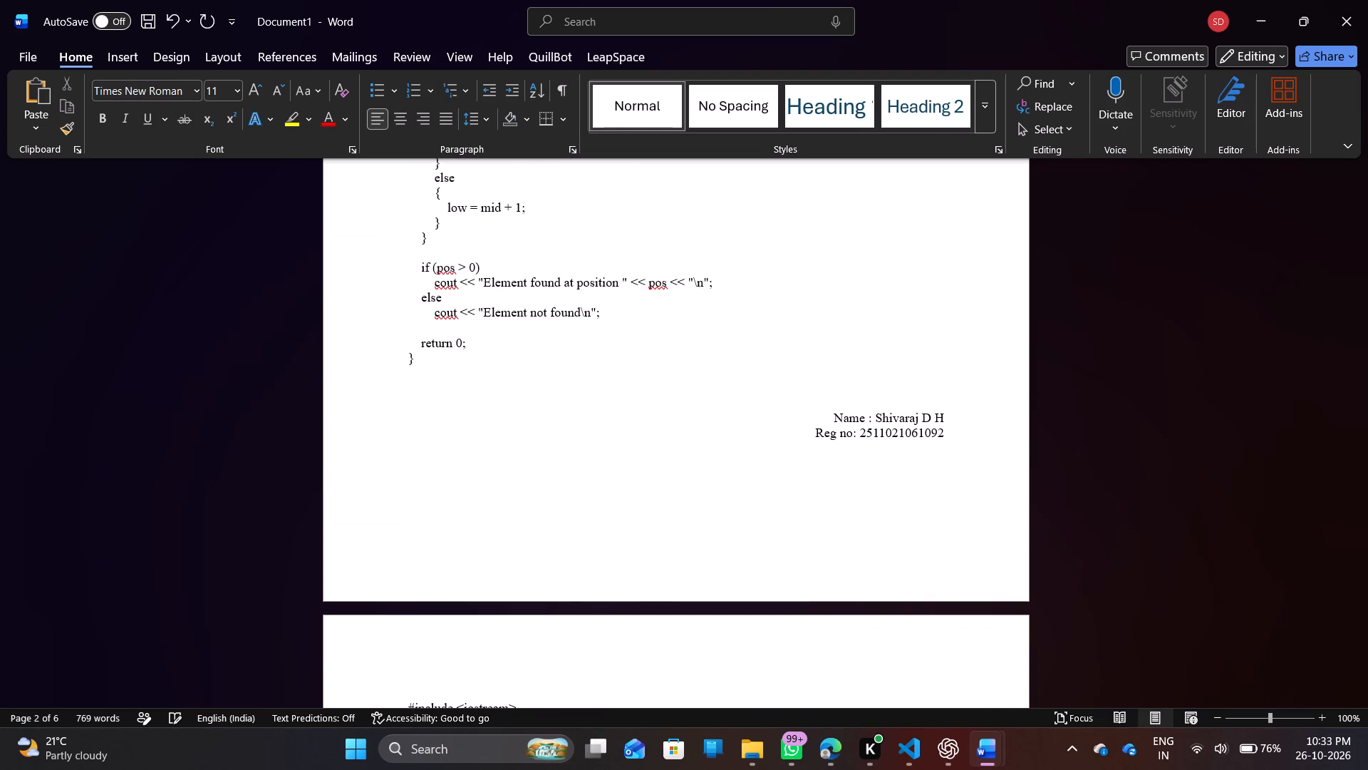
pyautogui.scroll(-1, 447, 484)
# Add the centred heading "BST.cpp" on its own line directly above the BST listing.
pyautogui.press('Return')
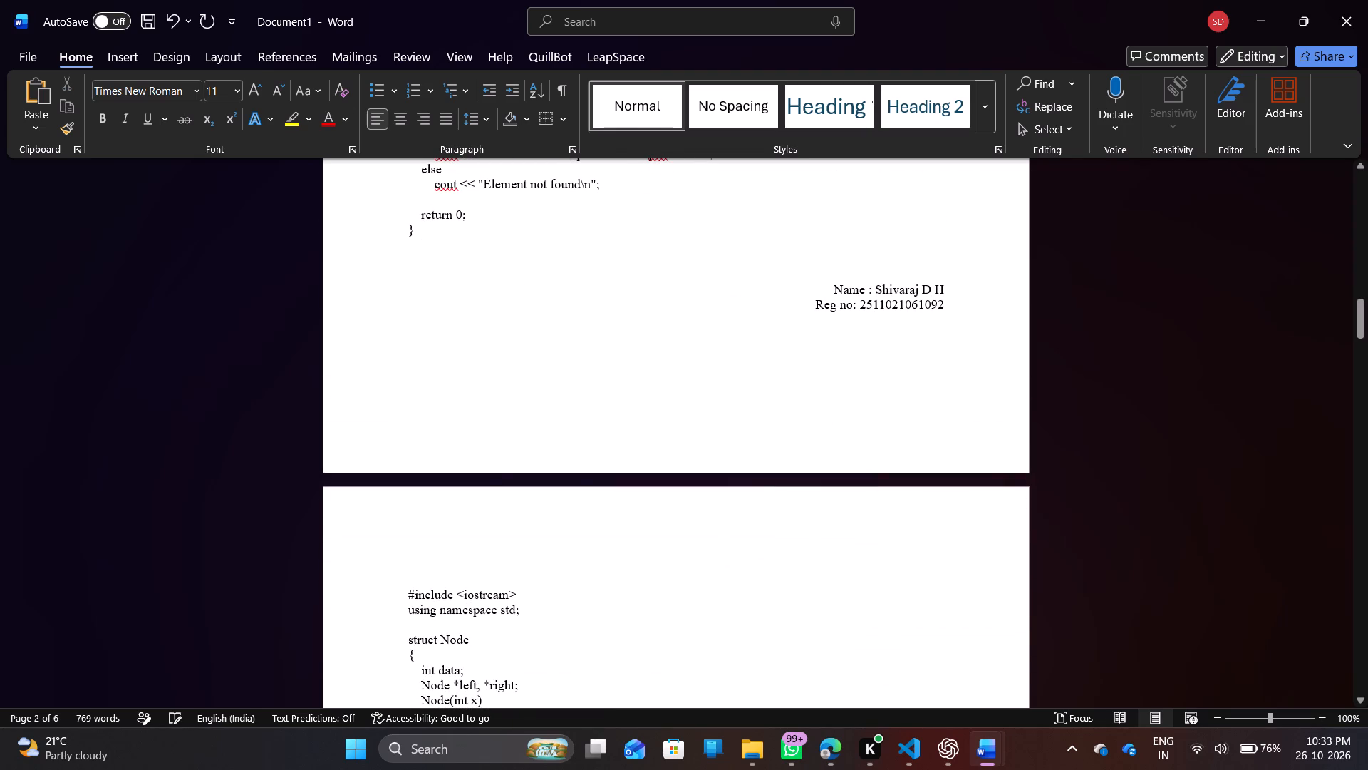
pyautogui.click(406, 122)
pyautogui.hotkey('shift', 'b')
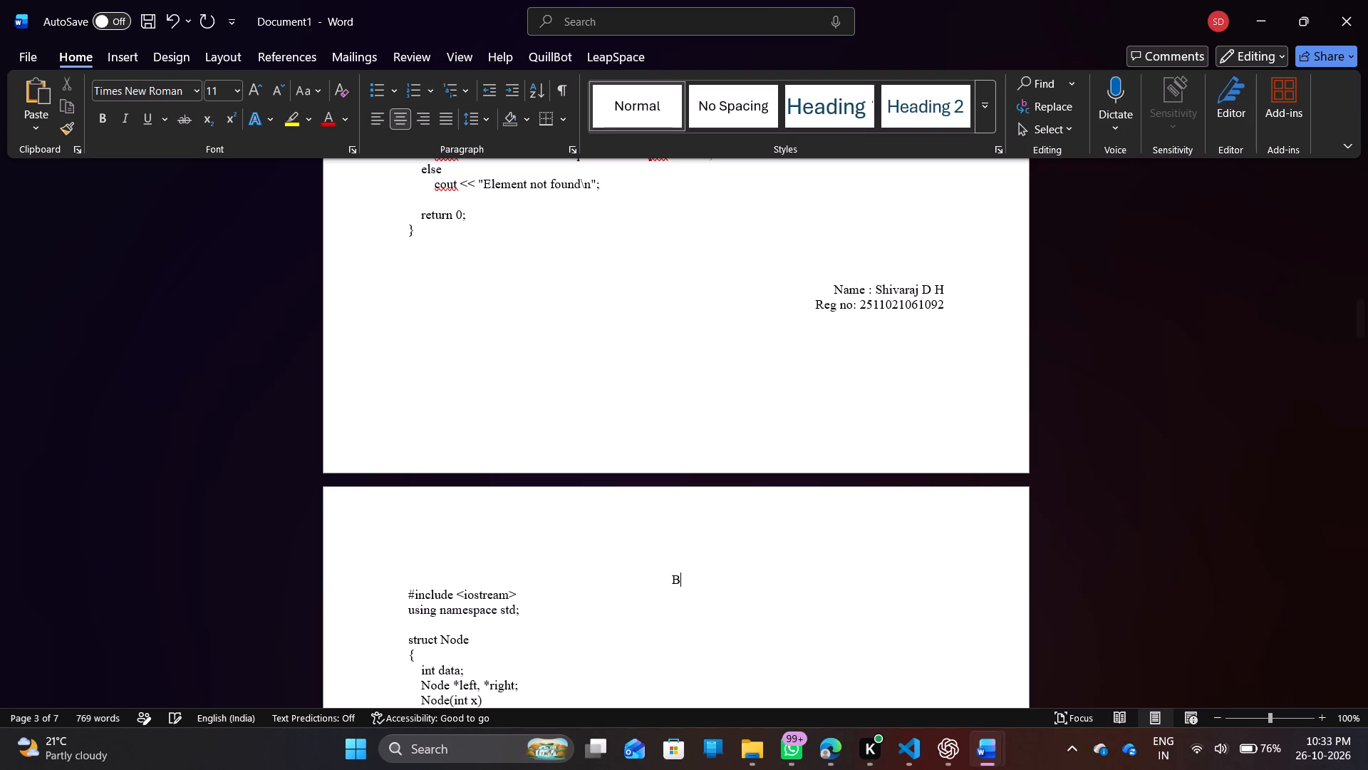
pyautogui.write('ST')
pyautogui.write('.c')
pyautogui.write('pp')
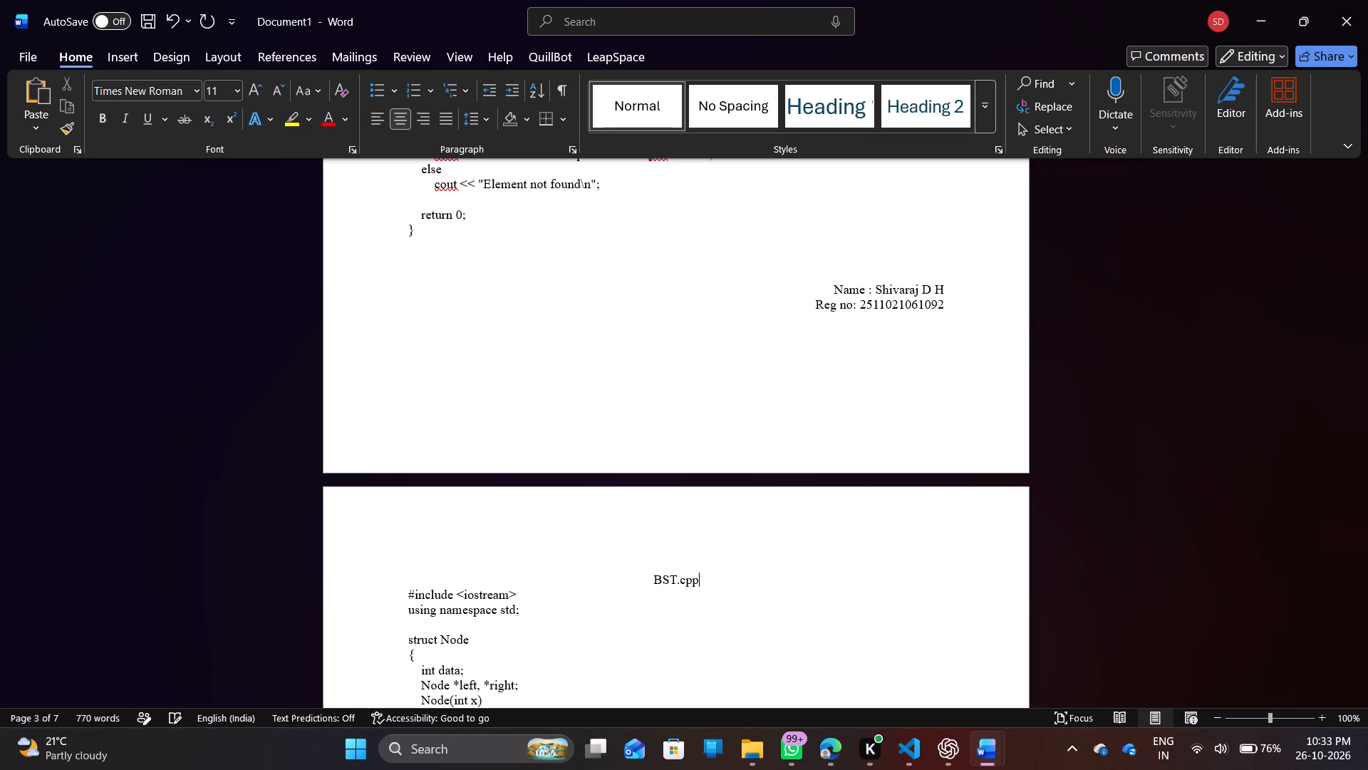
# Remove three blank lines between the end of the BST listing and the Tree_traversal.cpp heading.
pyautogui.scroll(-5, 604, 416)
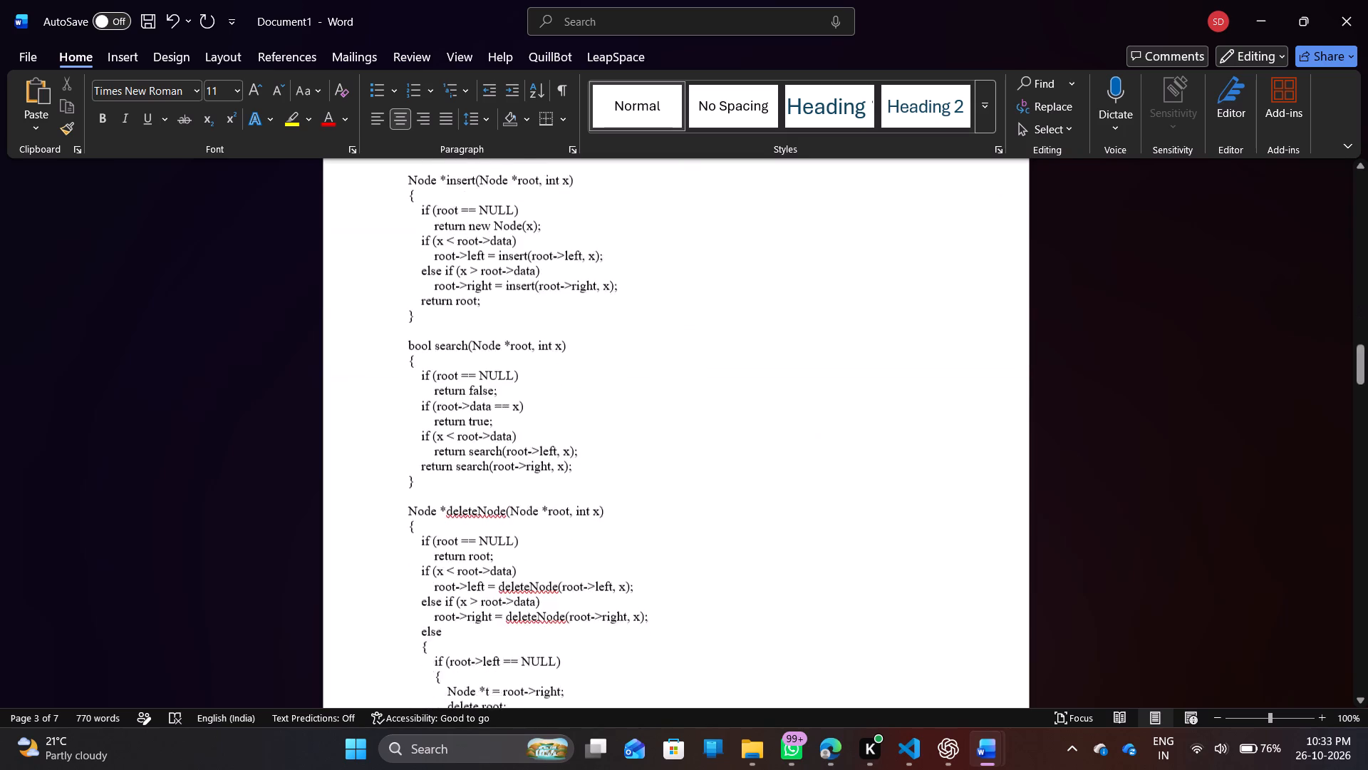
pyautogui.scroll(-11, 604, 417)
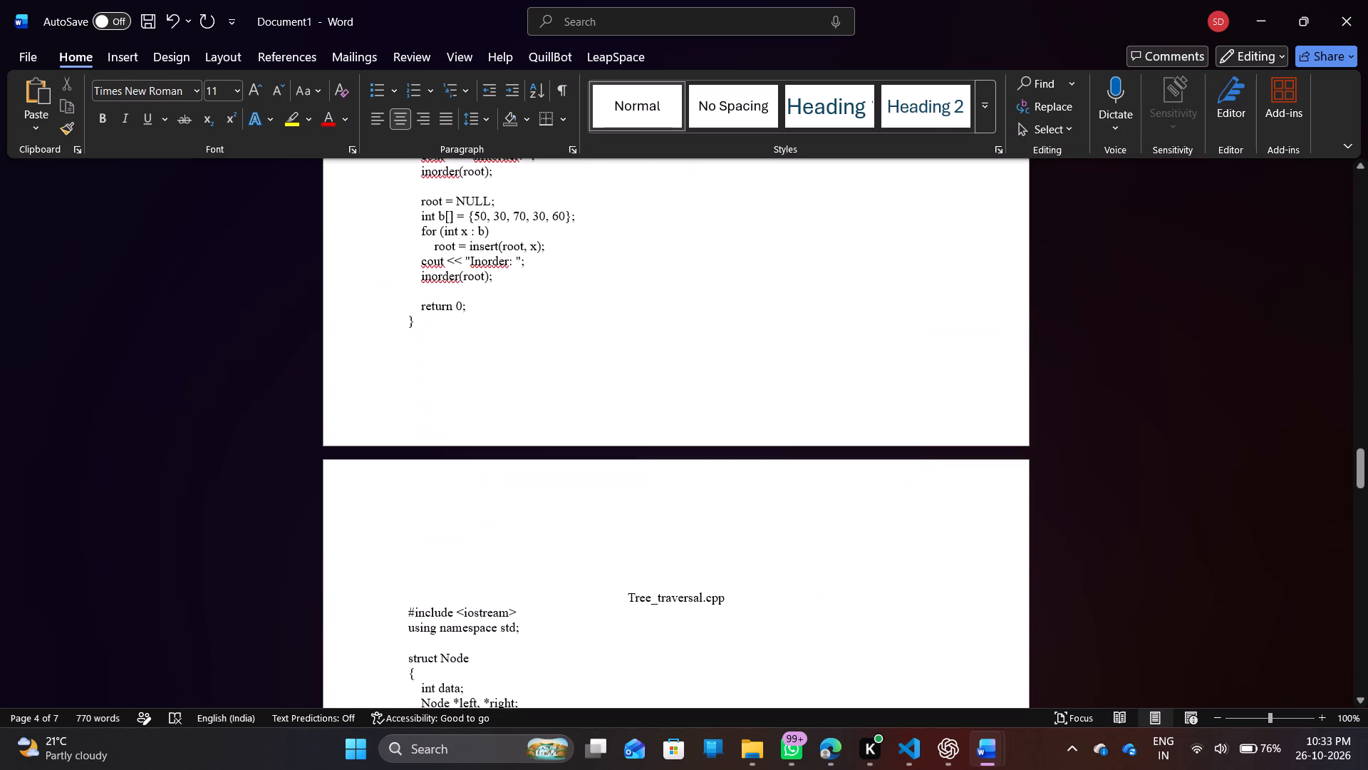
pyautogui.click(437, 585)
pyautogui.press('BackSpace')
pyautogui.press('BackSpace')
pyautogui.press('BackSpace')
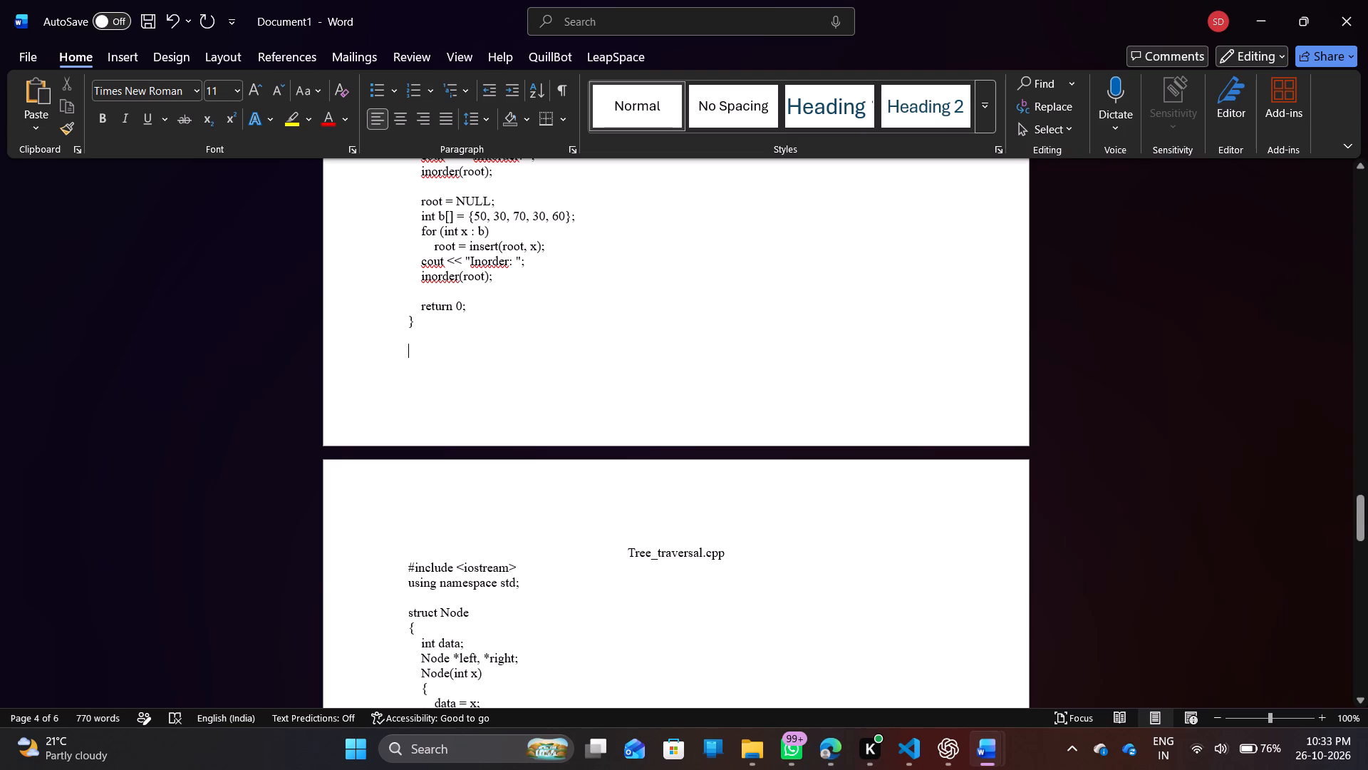
# Add a right-aligned line with the label "Name :" and the student's name directly below the BST listing's closing brace.
pyautogui.scroll(1, 413, 368)
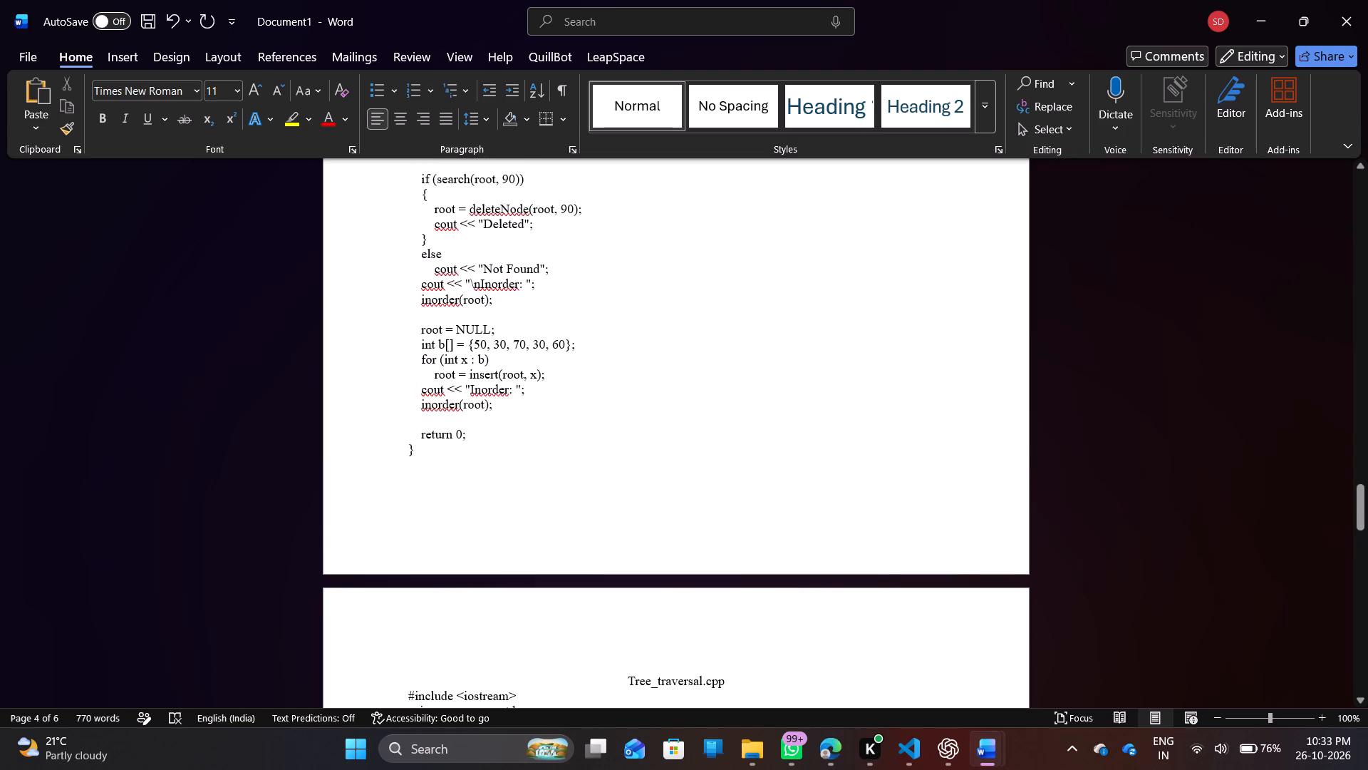
pyautogui.press('BackSpace')
pyautogui.press('Return')
pyautogui.press('Up')
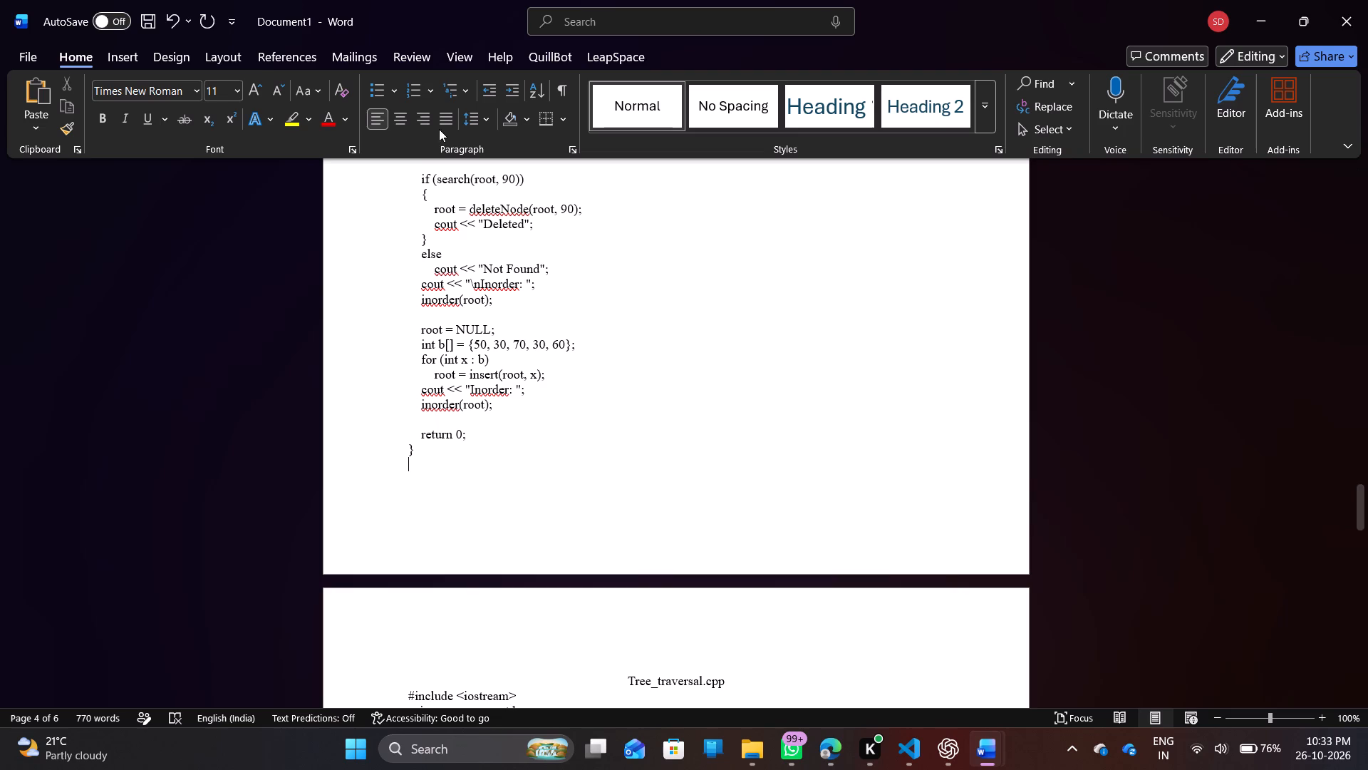
pyautogui.click(425, 118)
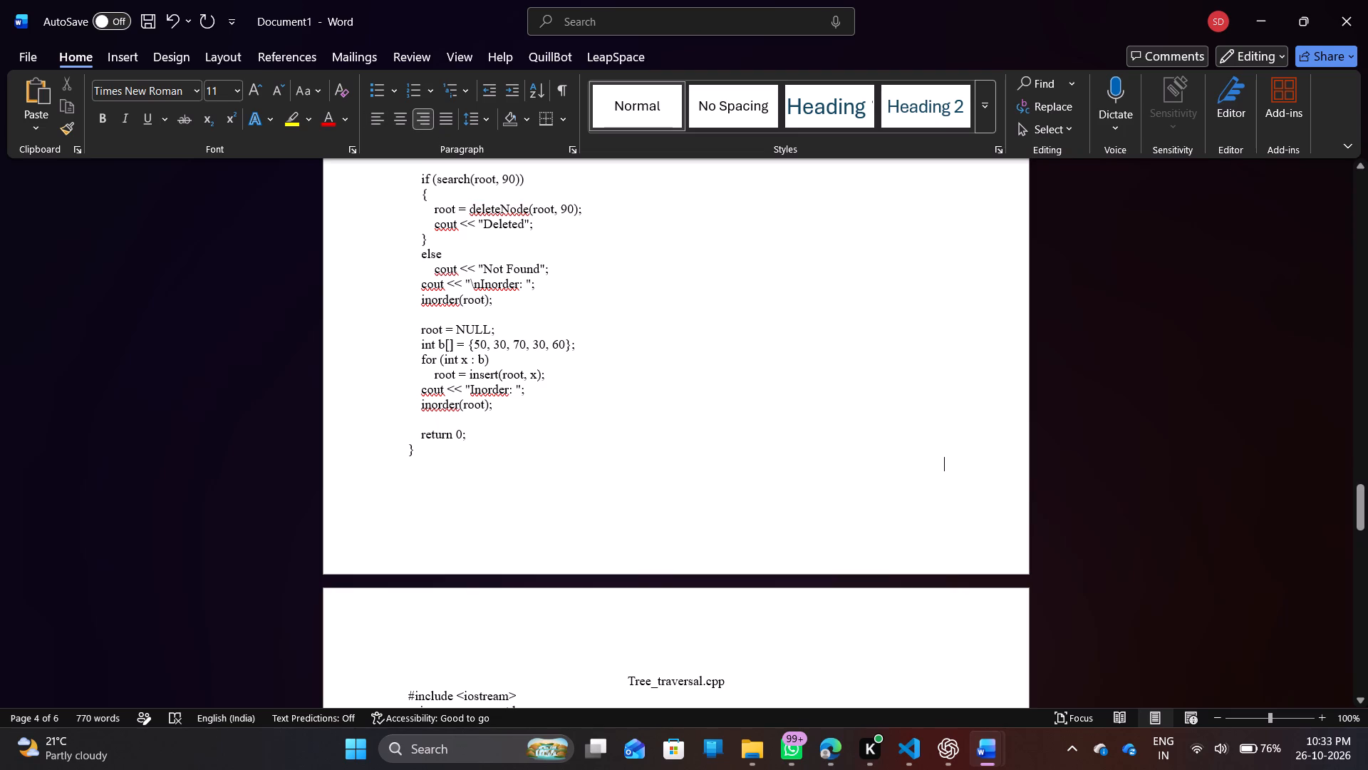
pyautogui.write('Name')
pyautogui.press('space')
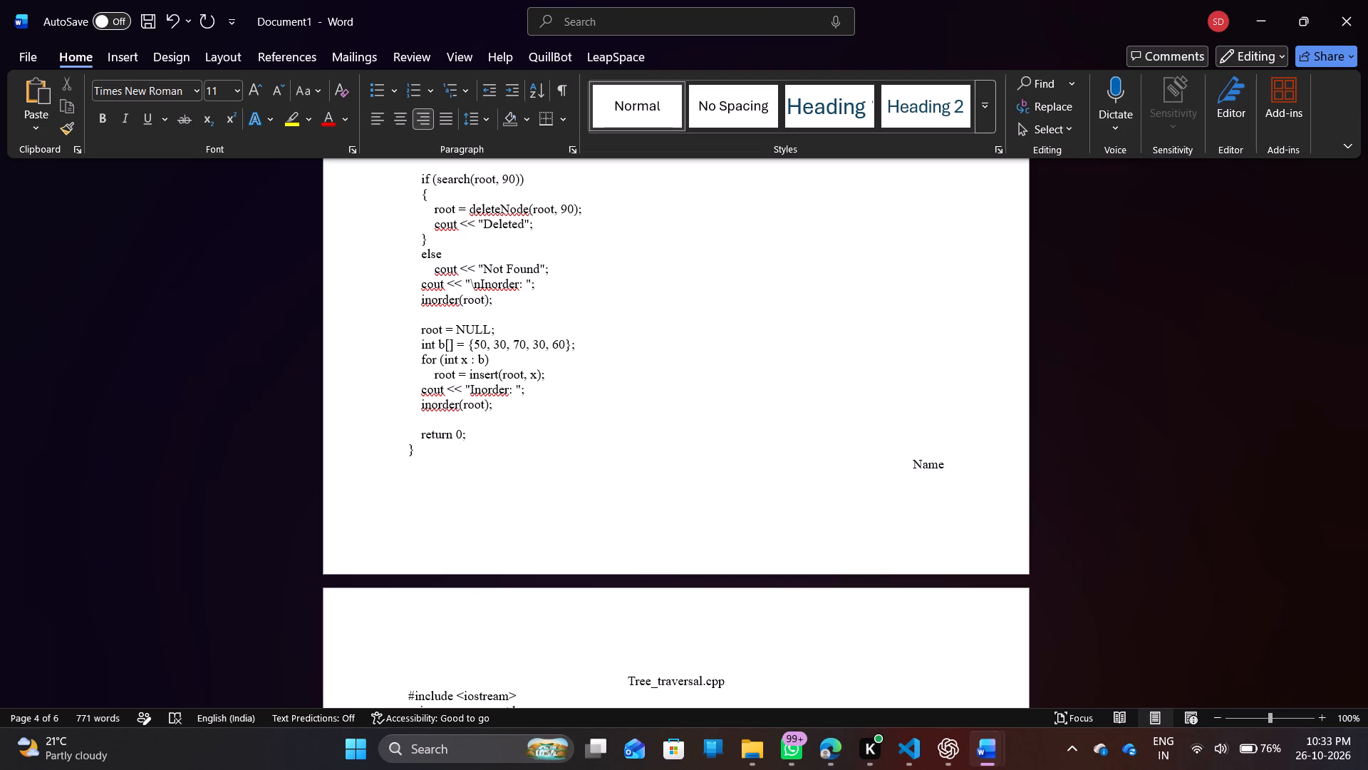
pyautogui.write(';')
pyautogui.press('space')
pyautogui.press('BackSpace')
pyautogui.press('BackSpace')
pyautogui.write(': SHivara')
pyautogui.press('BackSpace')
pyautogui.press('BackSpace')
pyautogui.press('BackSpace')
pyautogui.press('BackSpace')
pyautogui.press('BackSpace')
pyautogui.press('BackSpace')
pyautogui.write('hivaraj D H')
# Add the label "Reg No:" followed by the student's registration number on a new line below the name.
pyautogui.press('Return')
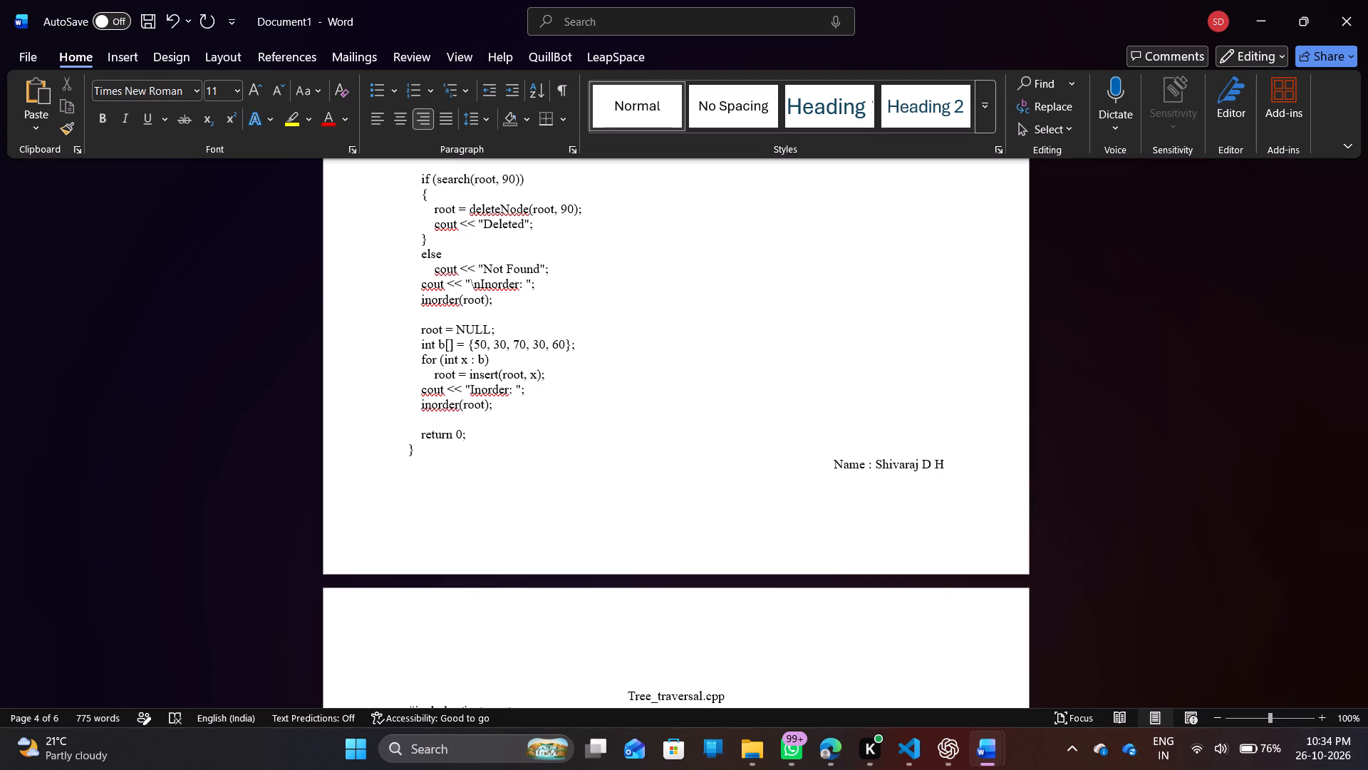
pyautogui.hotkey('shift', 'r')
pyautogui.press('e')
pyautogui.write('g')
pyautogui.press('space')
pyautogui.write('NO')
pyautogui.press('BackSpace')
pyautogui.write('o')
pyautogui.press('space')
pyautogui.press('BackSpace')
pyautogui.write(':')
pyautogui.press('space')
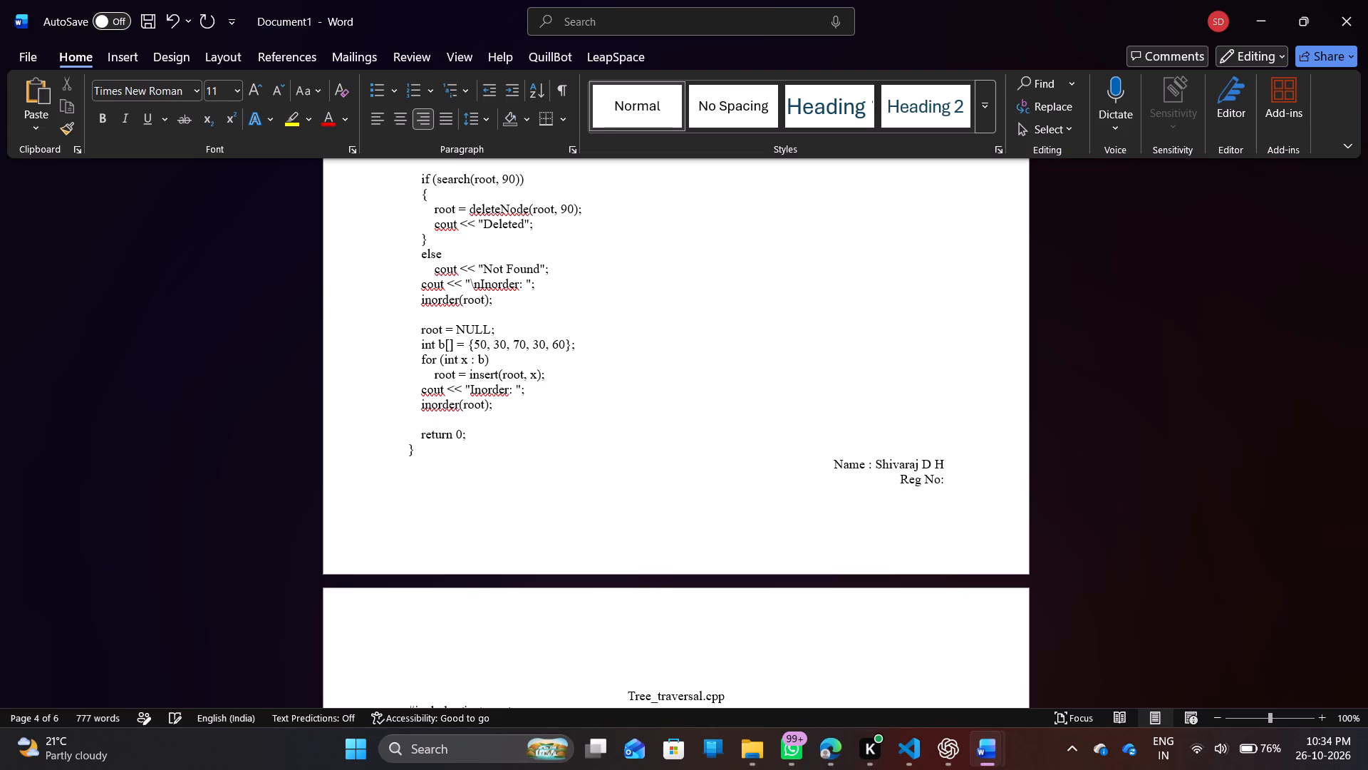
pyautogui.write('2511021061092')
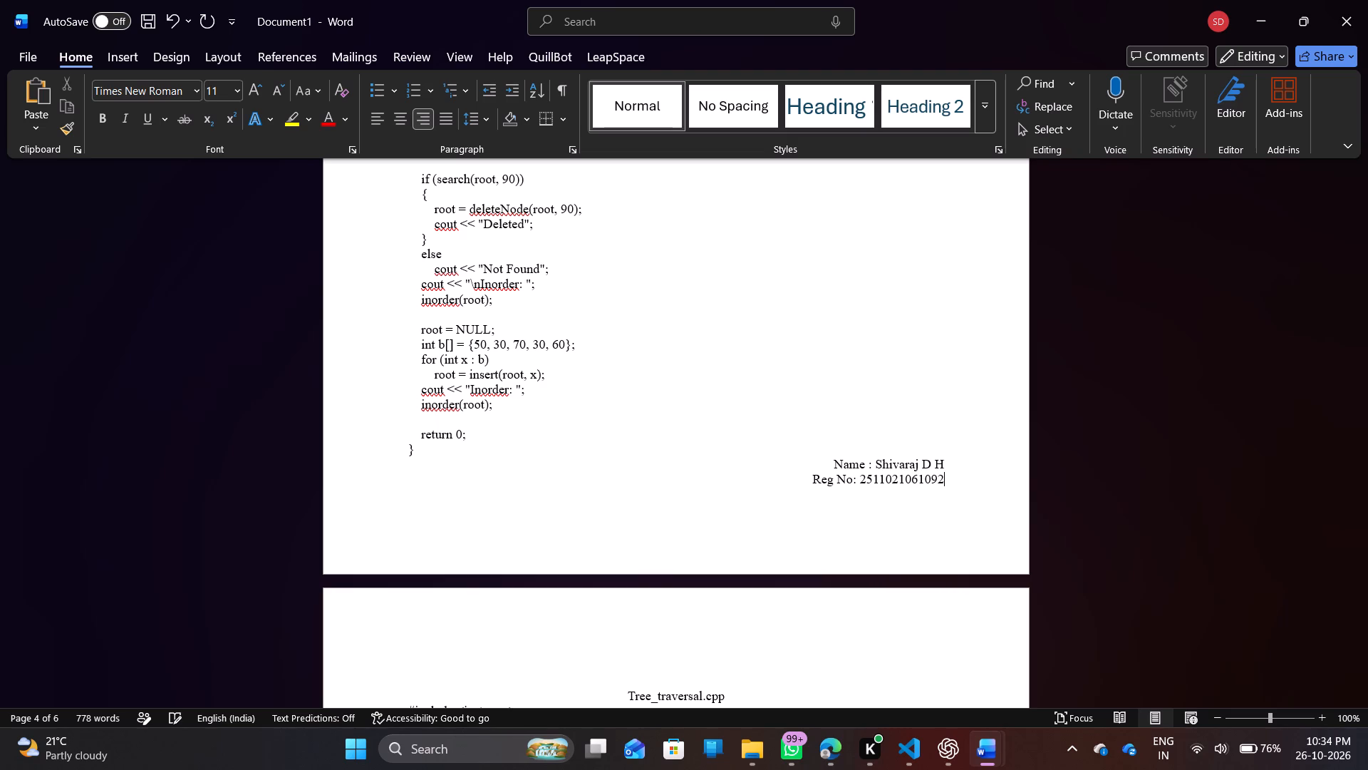
# Remove the blank line above the Tree_traversal.cpp heading at the top of its page and centre the heading again.
pyautogui.scroll(-2, 801, 580)
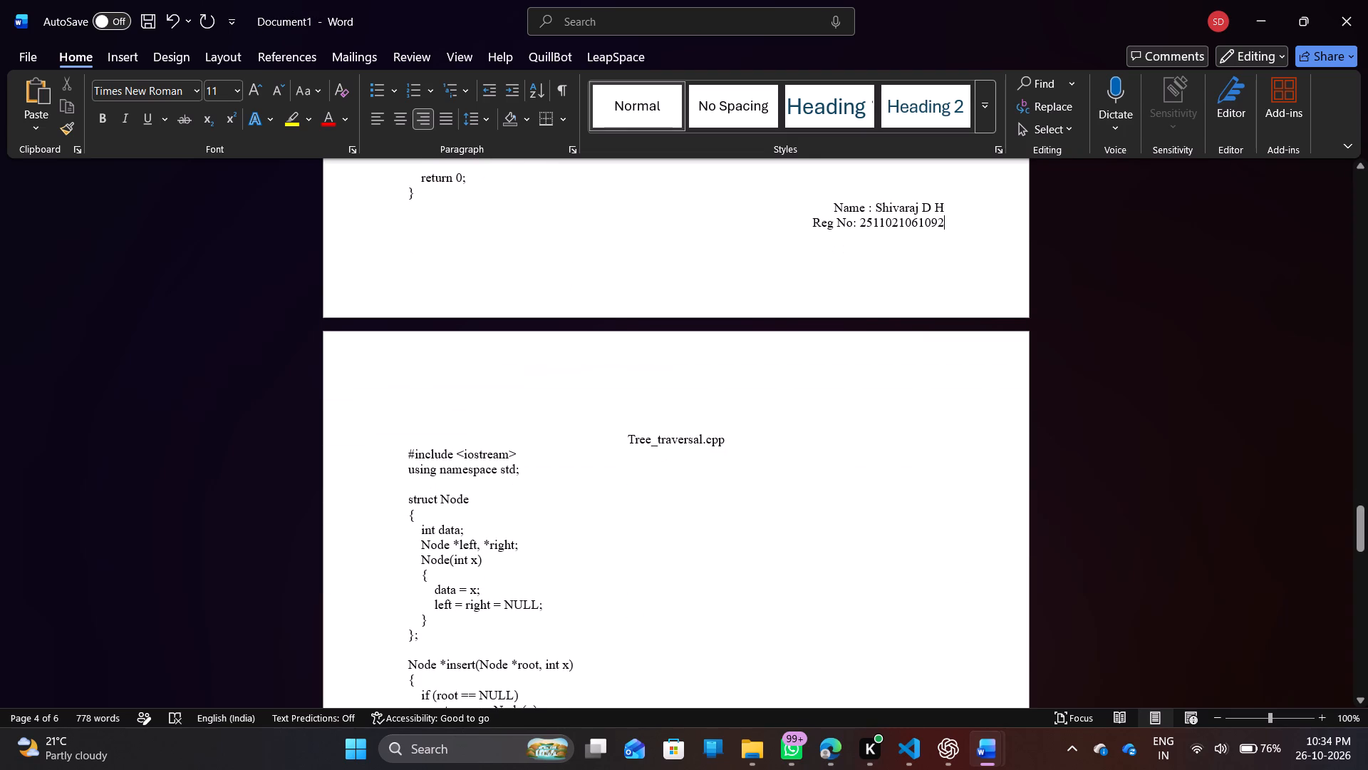
pyautogui.click(614, 436)
pyautogui.press('BackSpace')
pyautogui.press('BackSpace')
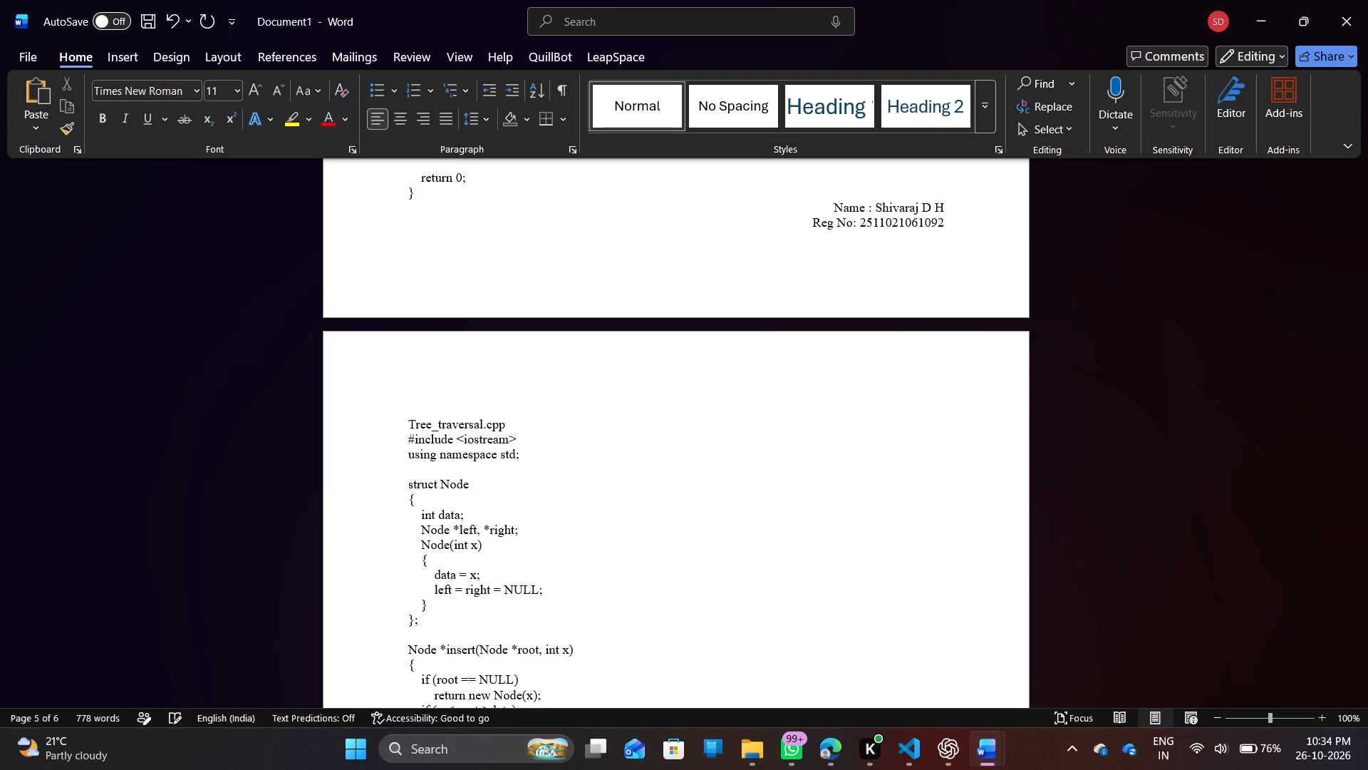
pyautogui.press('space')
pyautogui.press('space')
pyautogui.moveTo(546, 421); pyautogui.dragTo(437, 421)
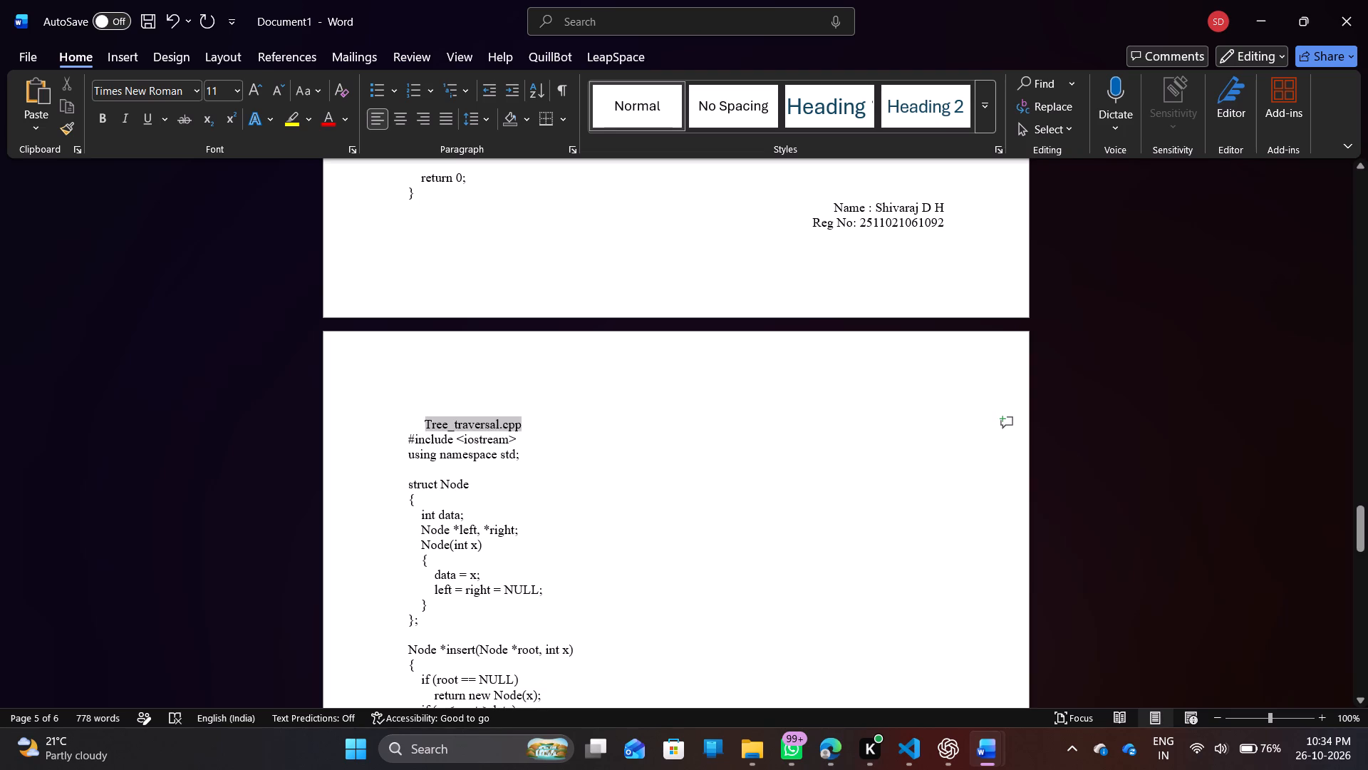
pyautogui.moveTo(437, 421); pyautogui.dragTo(427, 421)
pyautogui.click(395, 125)
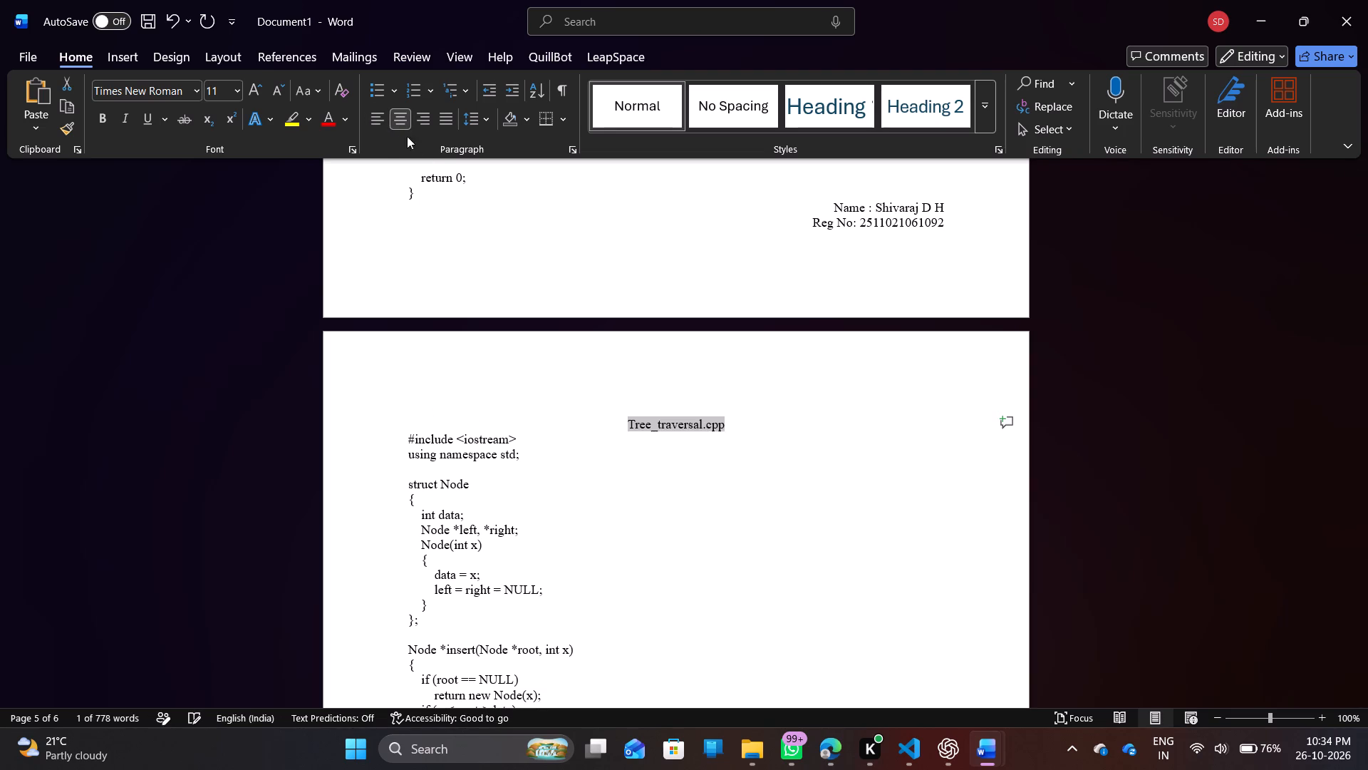
pyautogui.click(789, 391)
# Review the document's pages, checking the program headings, code listings and the name and registration lines at their ends.
pyautogui.scroll(5, 784, 382)
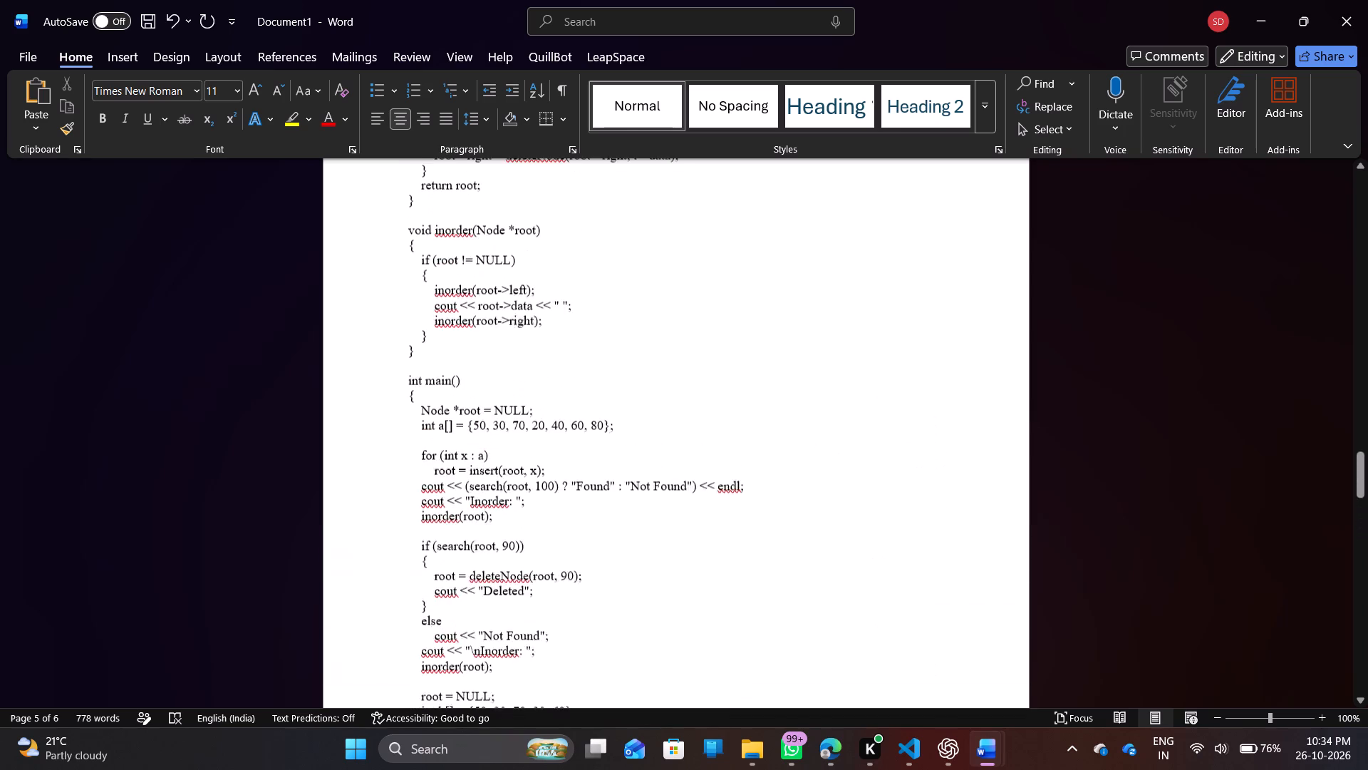
pyautogui.scroll(10, 784, 382)
pyautogui.scroll(11, 783, 380)
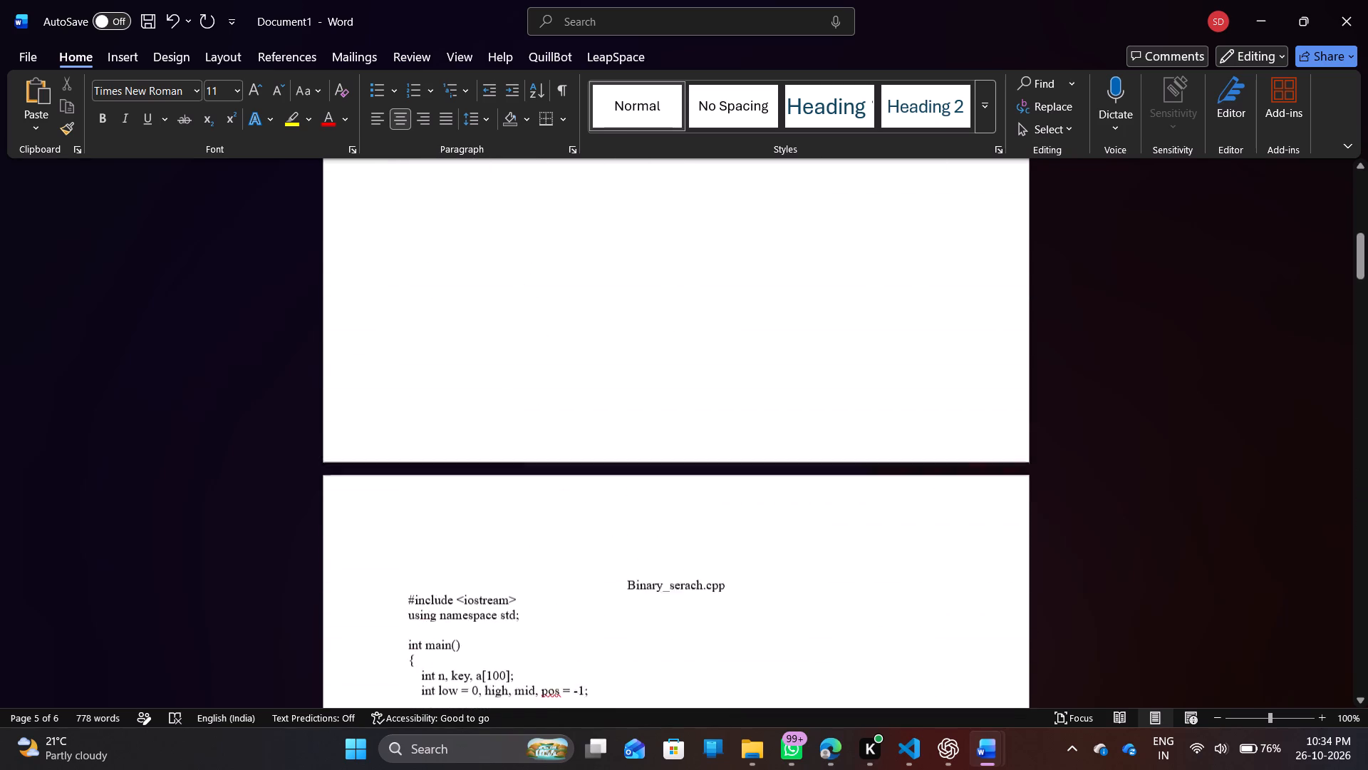
pyautogui.scroll(10, 782, 379)
pyautogui.scroll(-7, 780, 376)
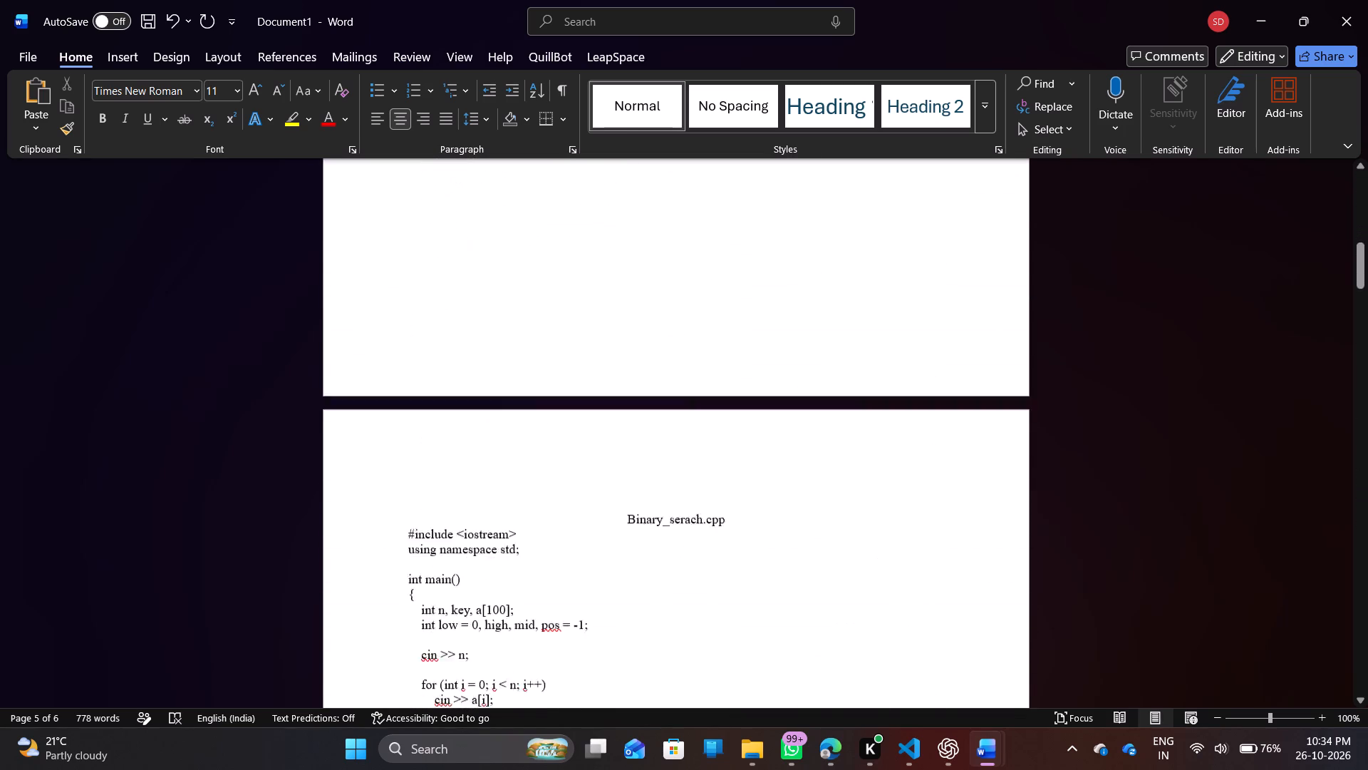
pyautogui.scroll(-8, 780, 374)
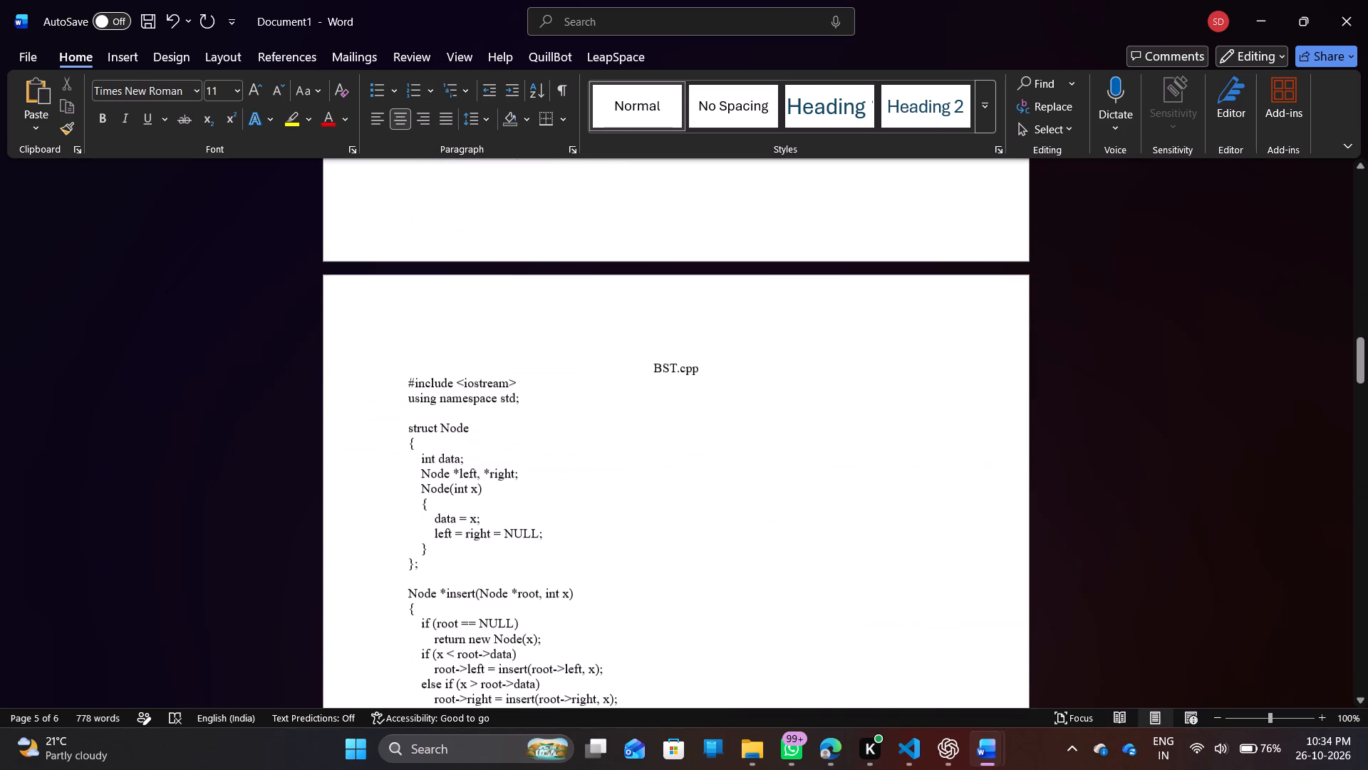
pyautogui.scroll(-1, 779, 374)
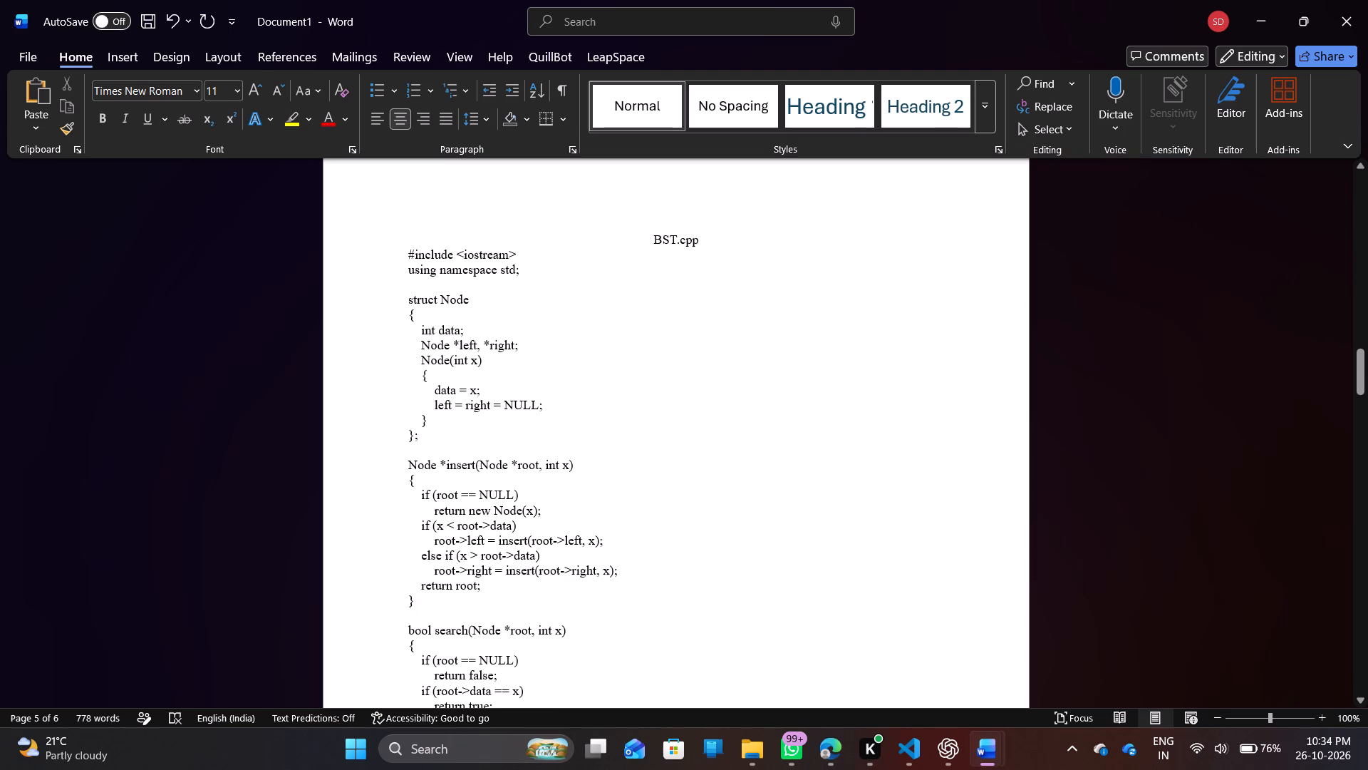
pyautogui.scroll(-12, 779, 374)
pyautogui.scroll(4, 776, 371)
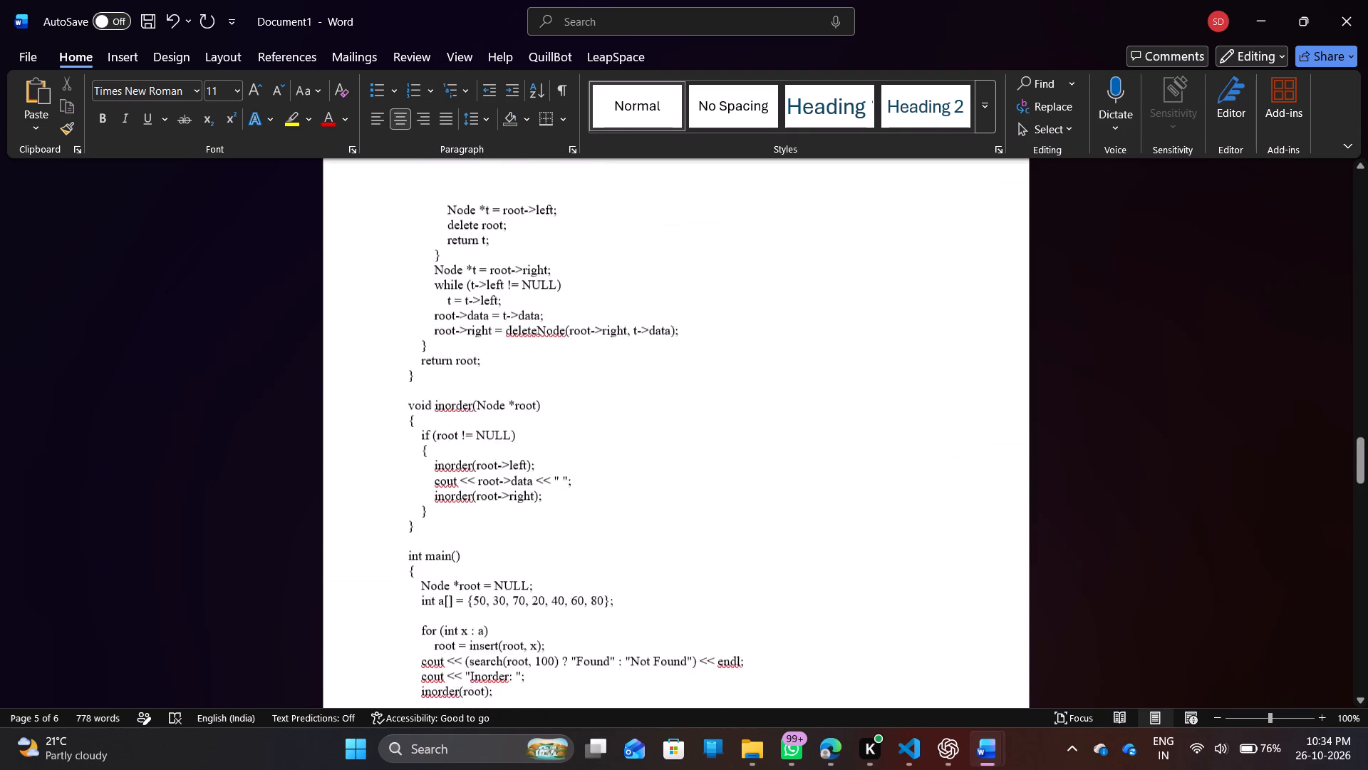
pyautogui.scroll(1, 776, 371)
pyautogui.scroll(-12, 776, 371)
pyautogui.scroll(4, 774, 370)
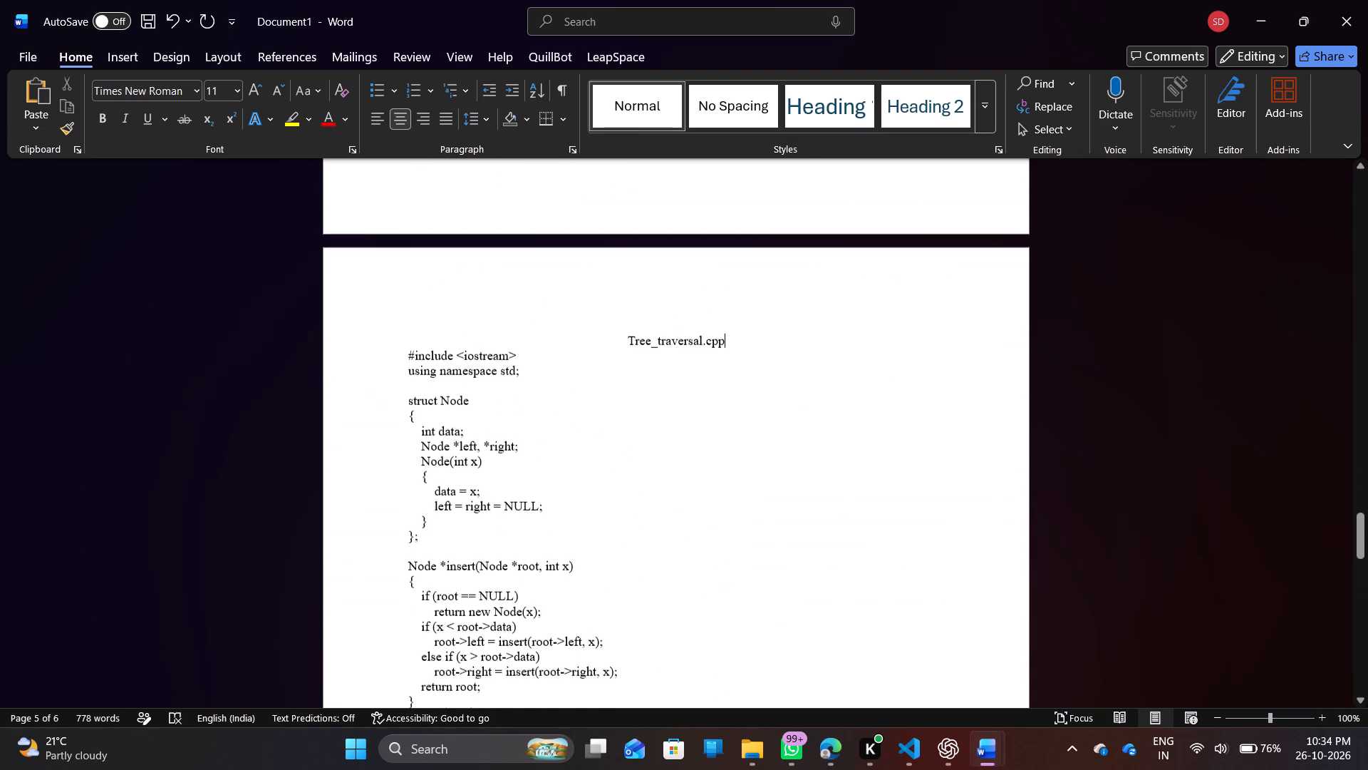
pyautogui.scroll(-16, 774, 368)
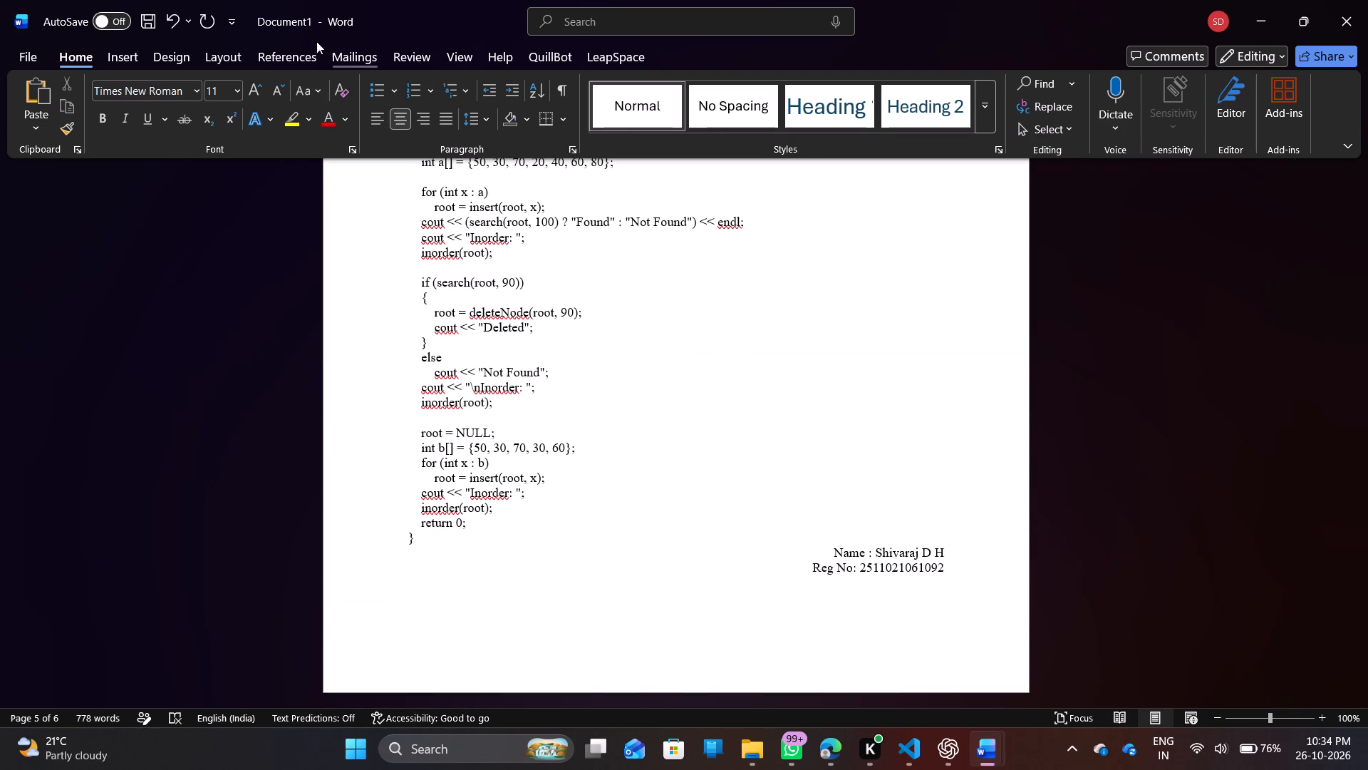
# Start saving the document with the file name "7 11 12".
pyautogui.click(138, 16)
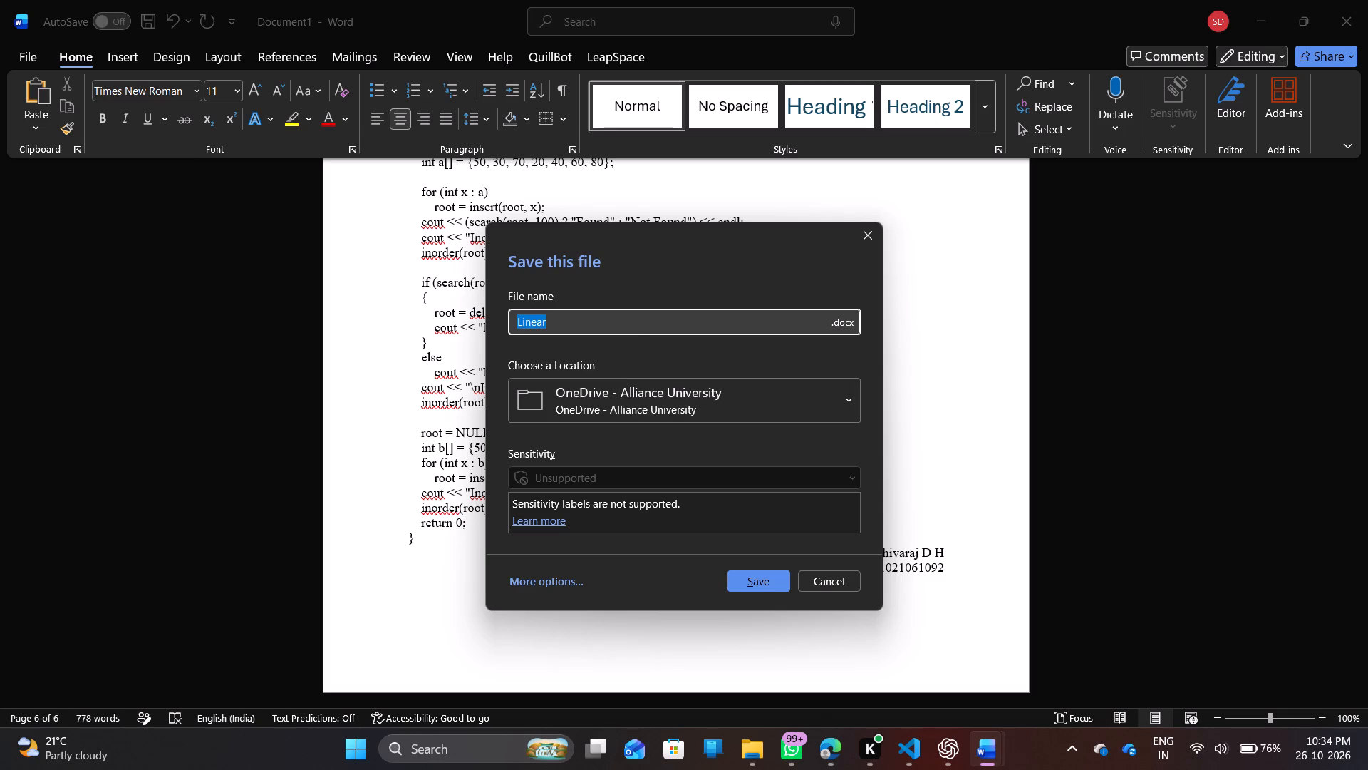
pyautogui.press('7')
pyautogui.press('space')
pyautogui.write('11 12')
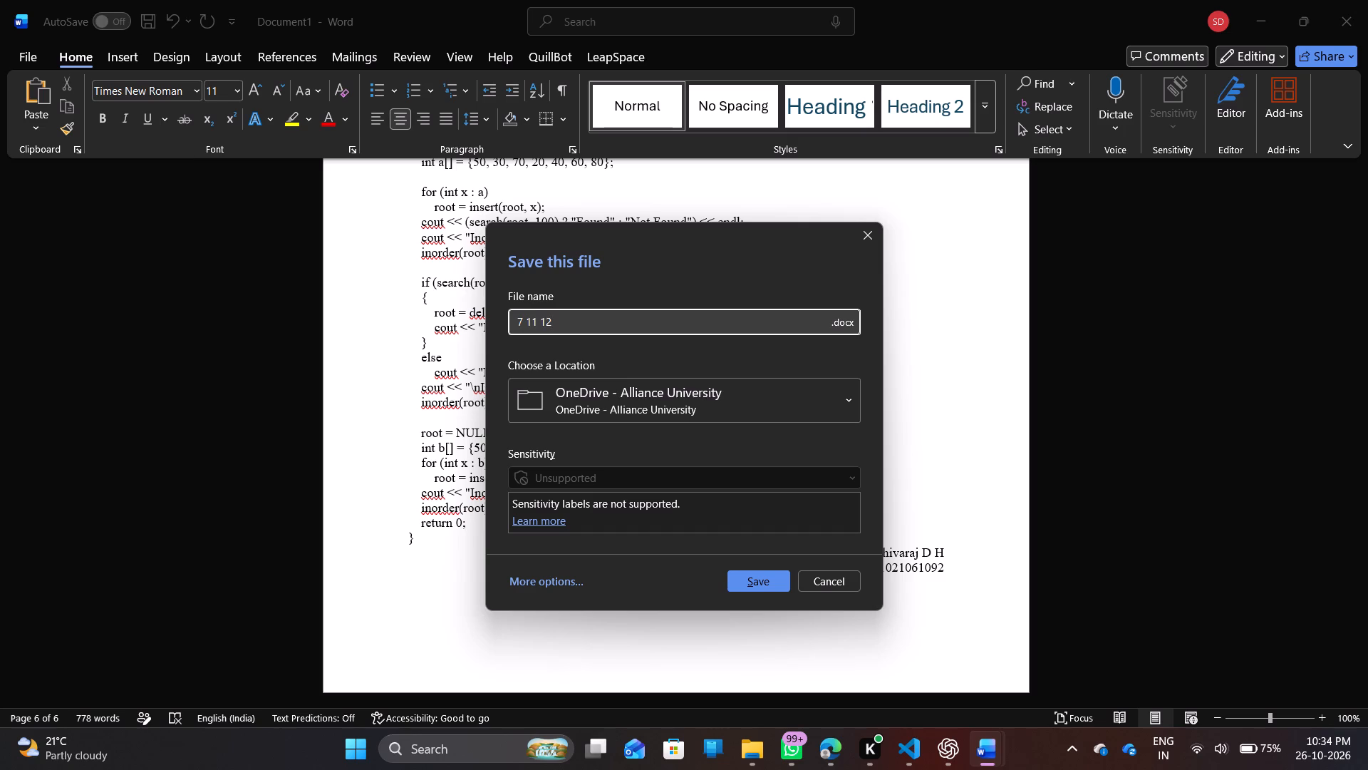
# Choose the Documents folder in the personal OneDrive as the location and save the document there.
pyautogui.click(753, 398)
pyautogui.click(635, 96)
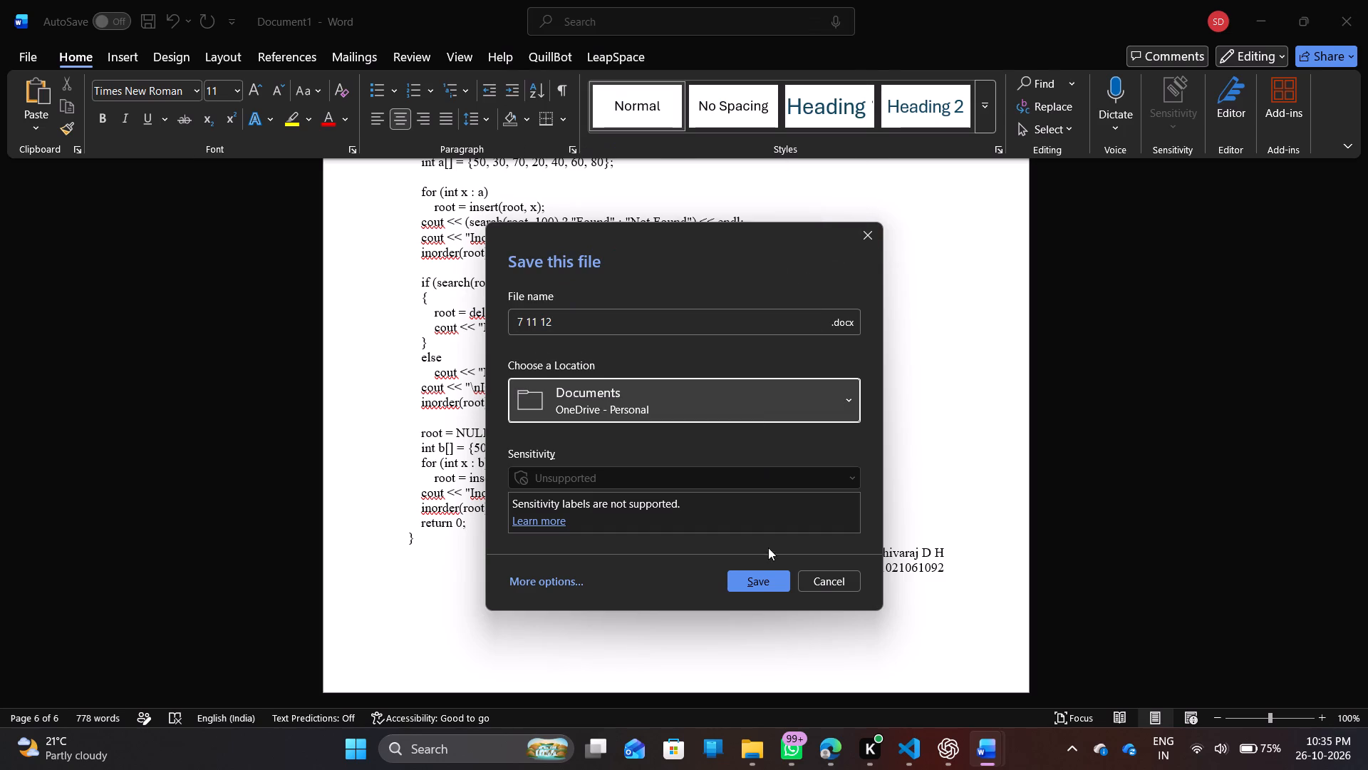
pyautogui.click(765, 579)
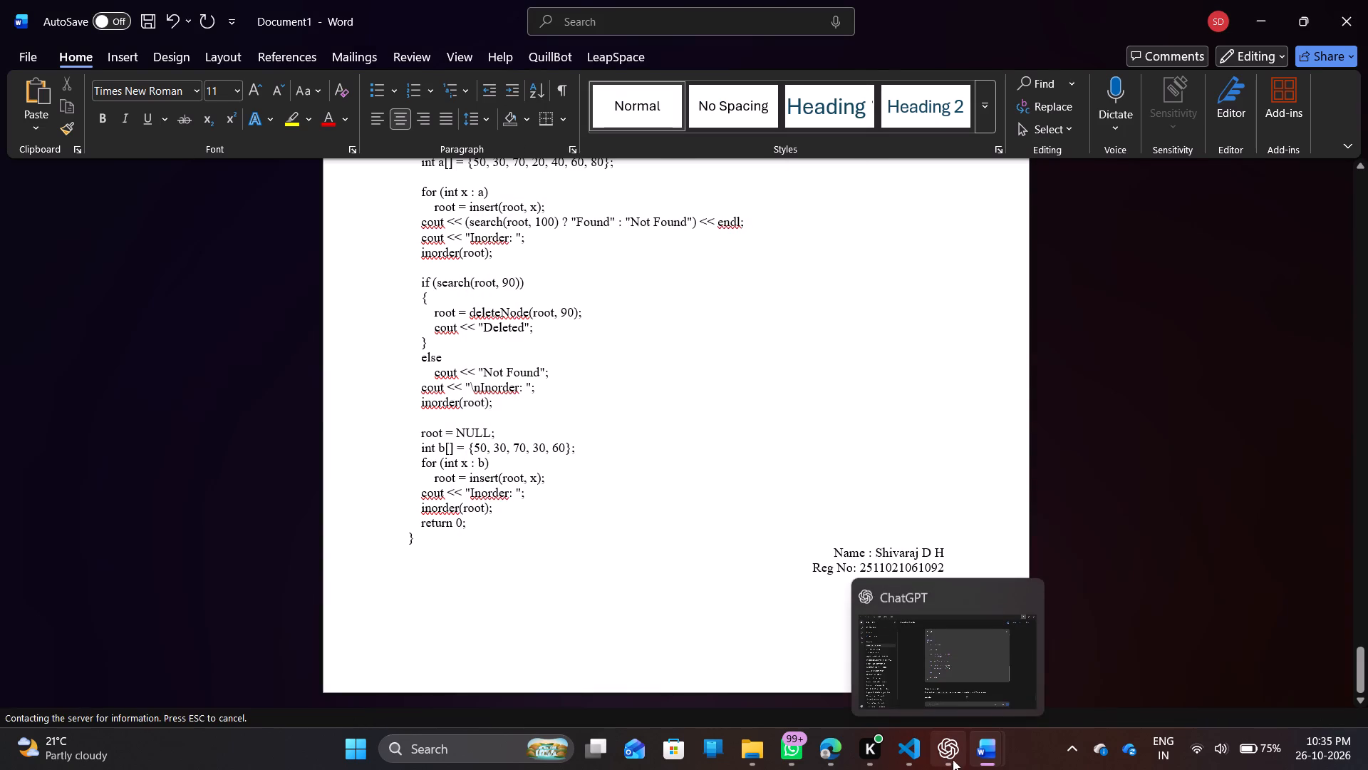
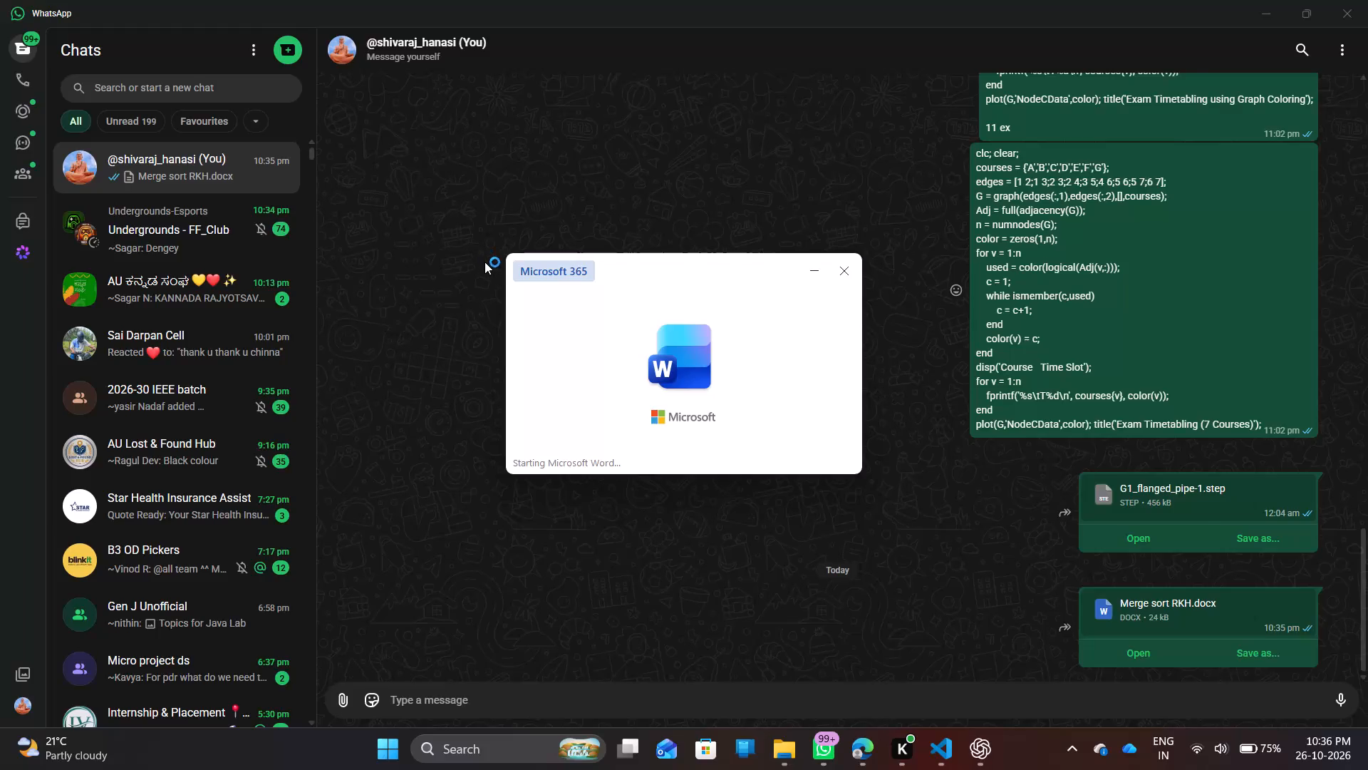
# Reopen the recent document "7 11 12" from the personal OneDrive Documents folder in Word and maximize its window.
pyautogui.scroll(-1, 440, 421)
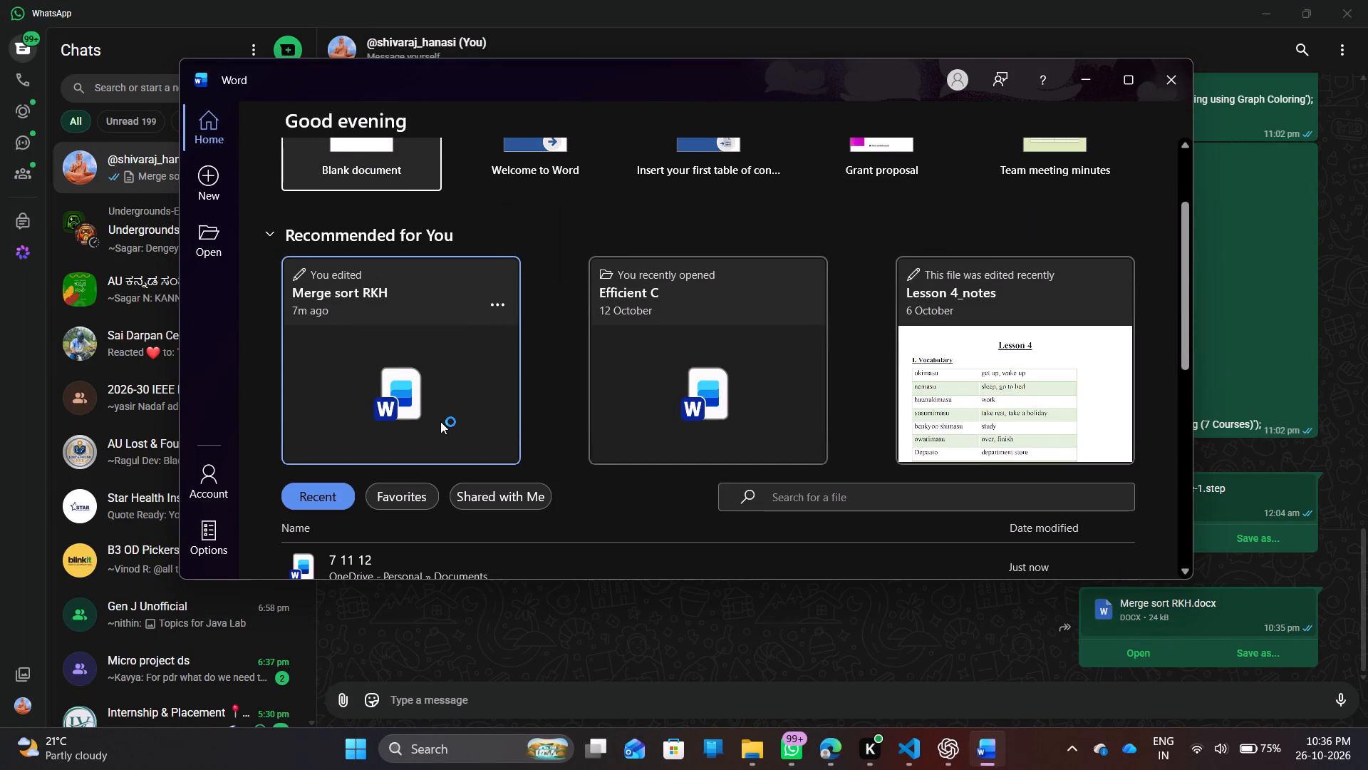
pyautogui.scroll(-1, 547, 409)
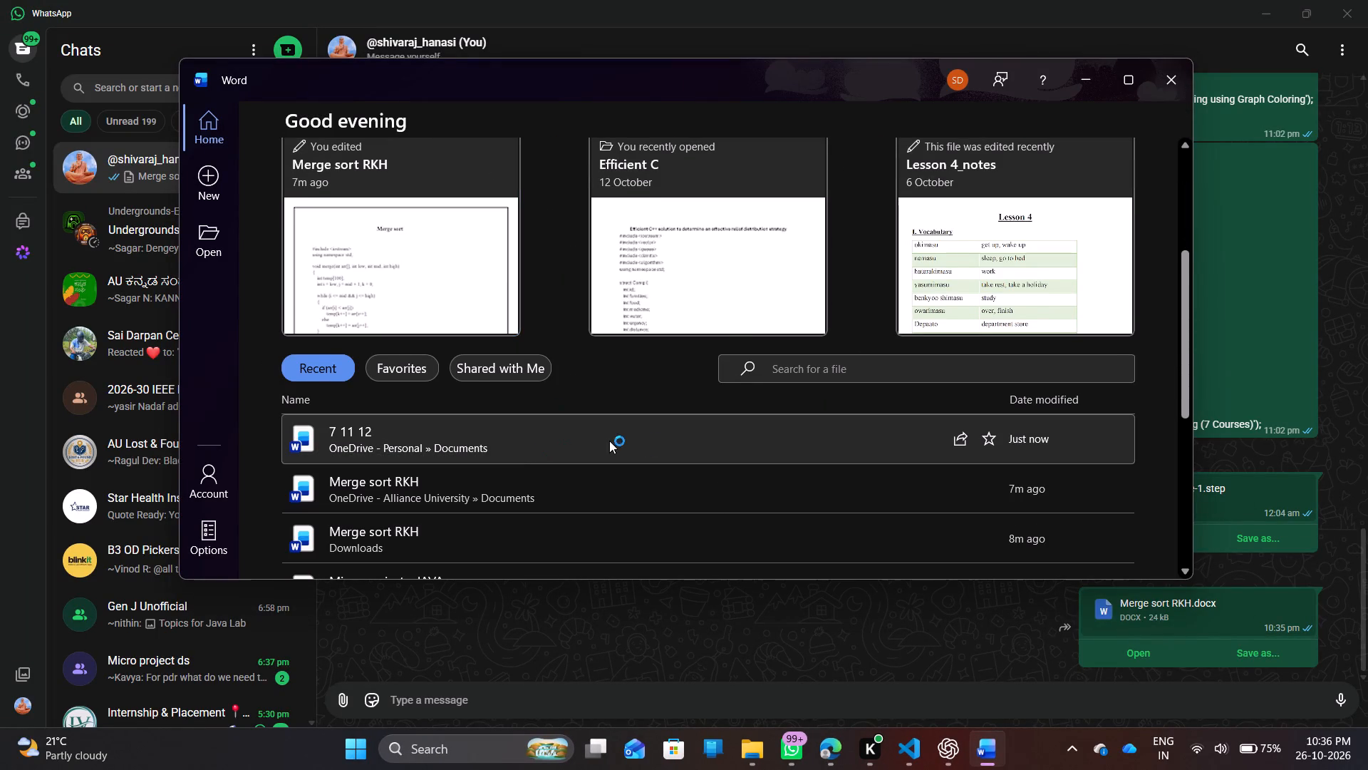
pyautogui.doubleClick(564, 446)
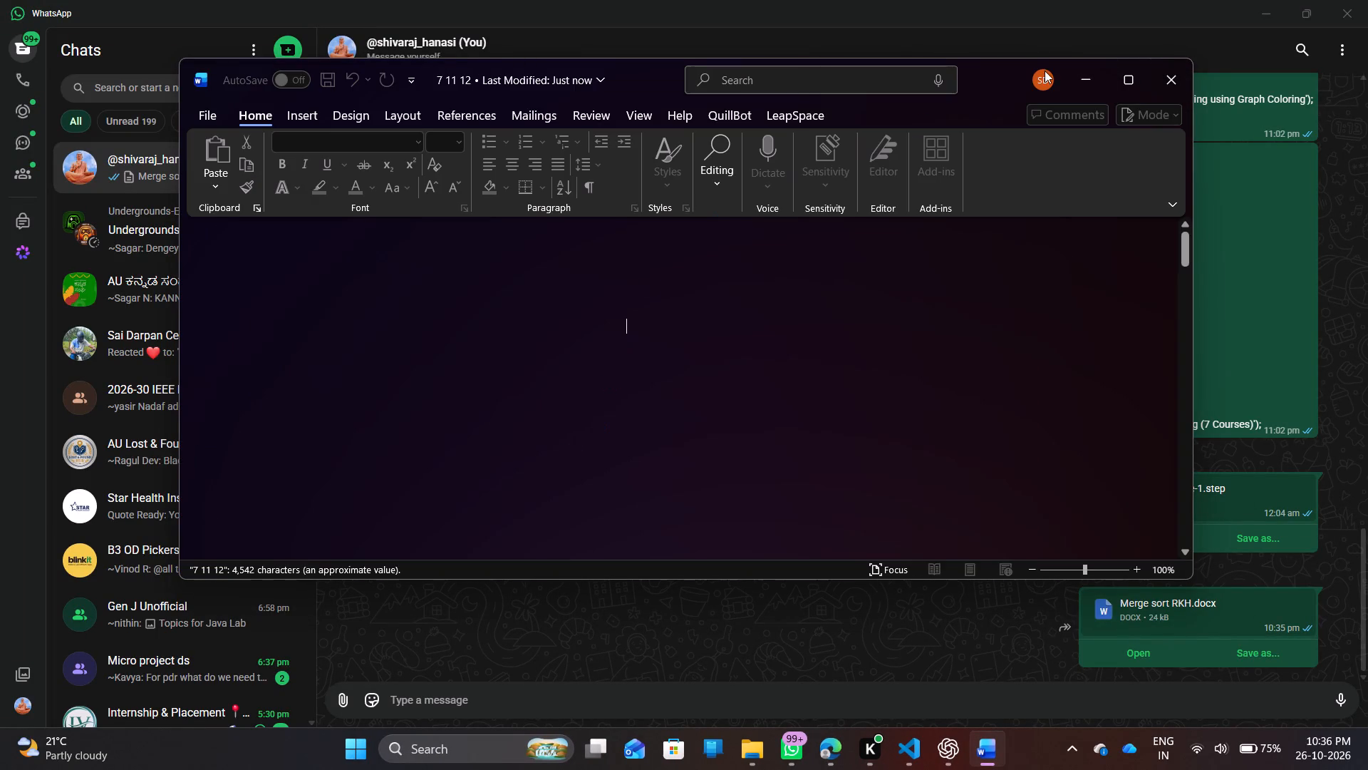
pyautogui.click(1136, 77)
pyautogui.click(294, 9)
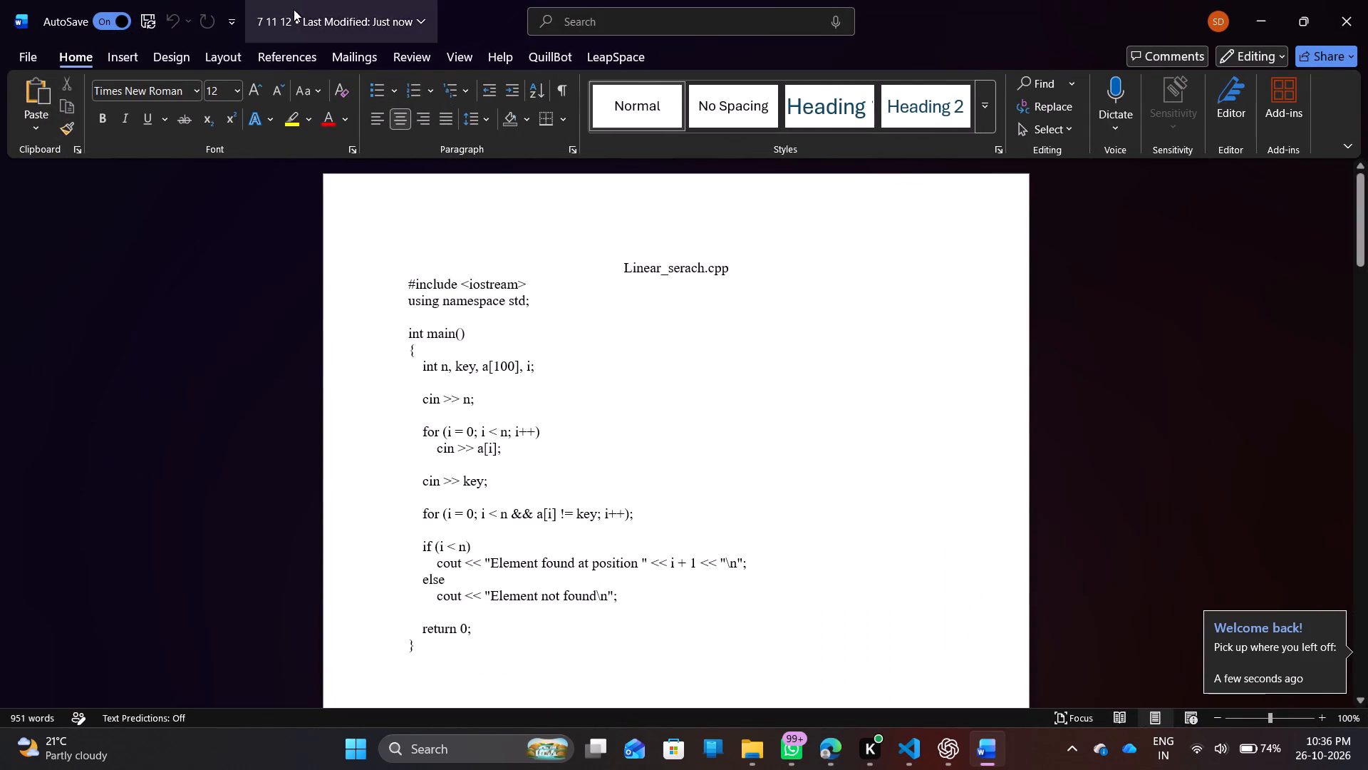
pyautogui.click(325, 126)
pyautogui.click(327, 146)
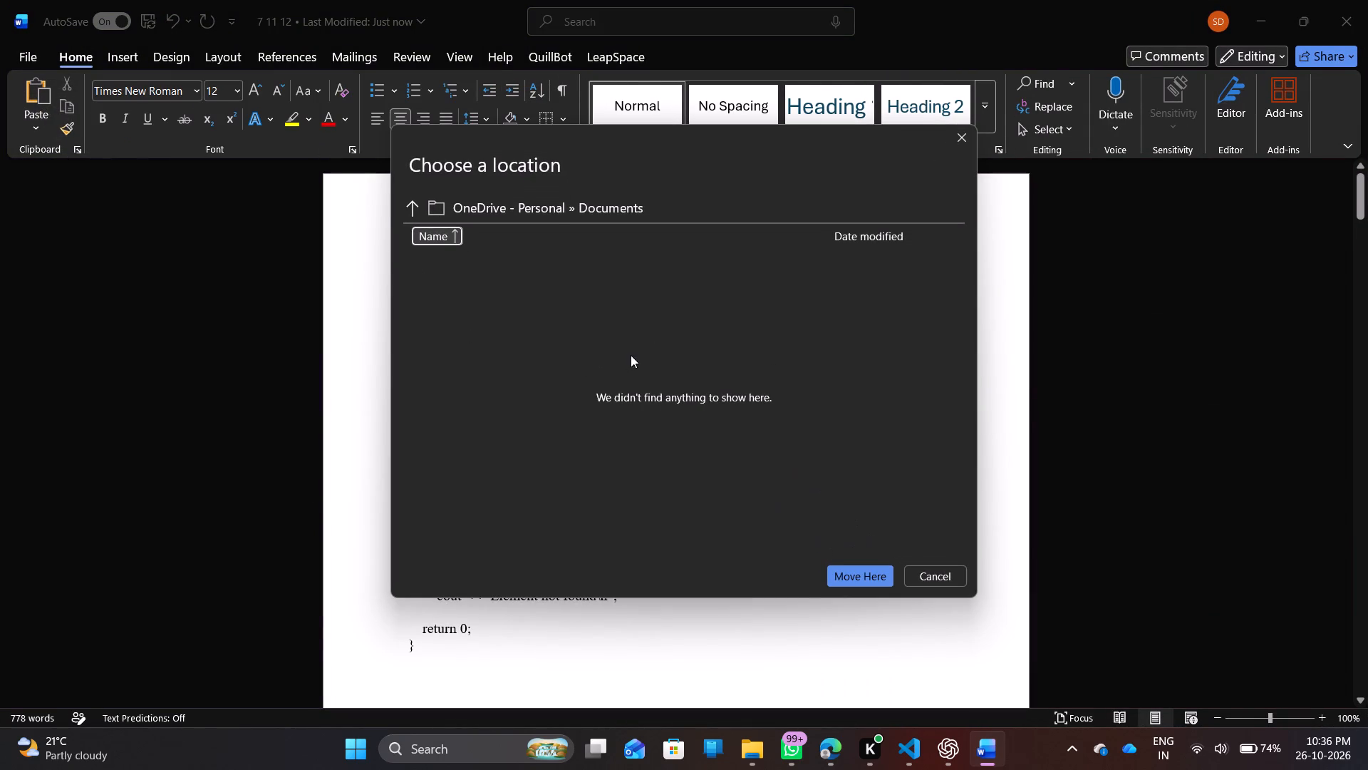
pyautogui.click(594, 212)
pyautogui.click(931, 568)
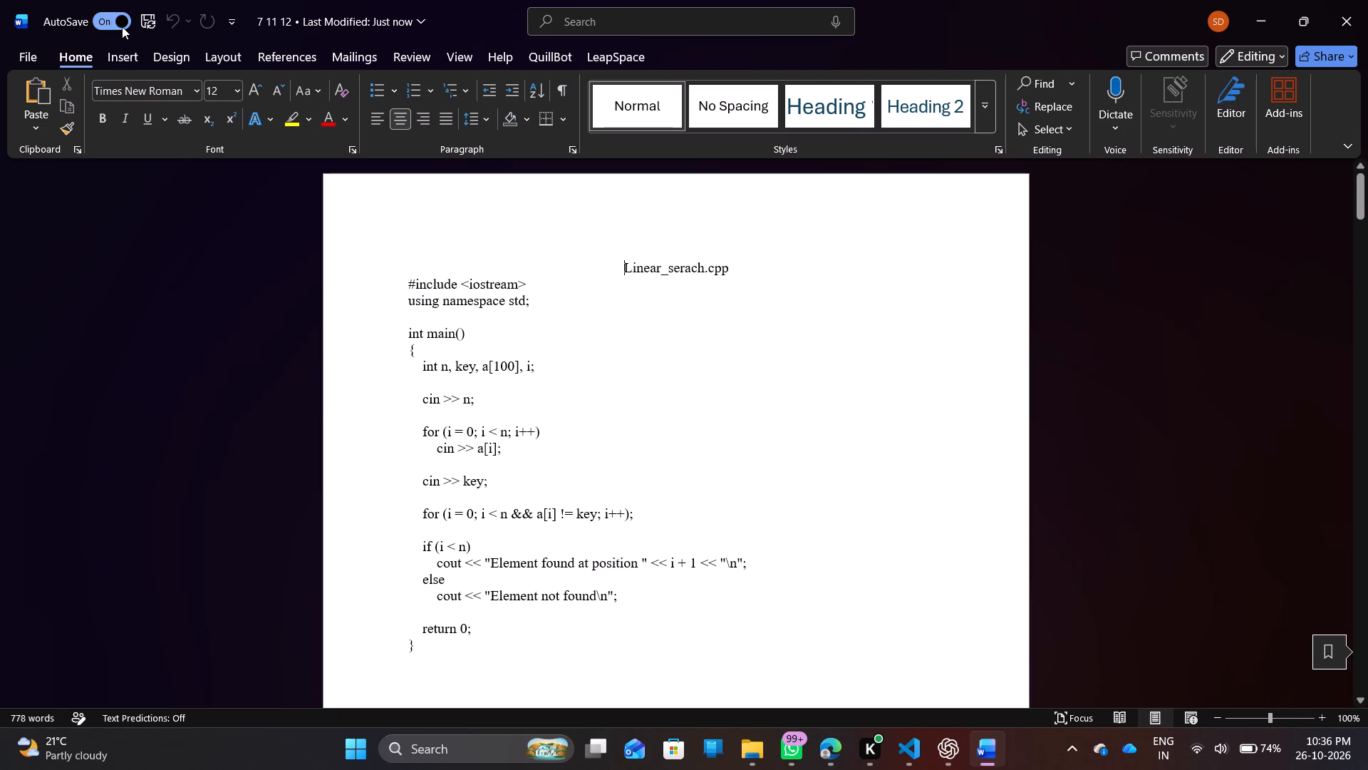
# Save the "7 11 12" document.
pyautogui.click(122, 25)
pyautogui.click(124, 24)
pyautogui.click(141, 21)
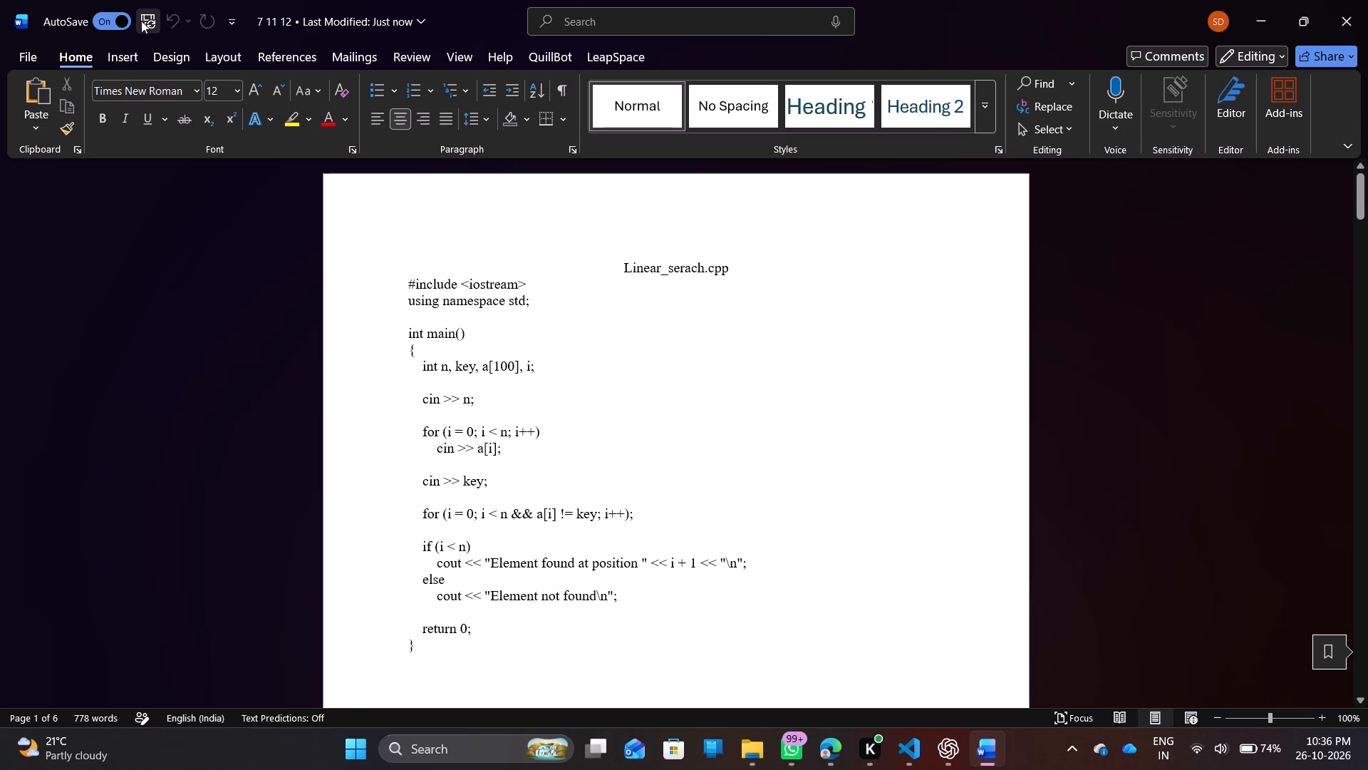
pyautogui.click(141, 21)
# Check where the "7 11 12" document is stored and look through its OneDrive location without moving the file.
pyautogui.click(359, 11)
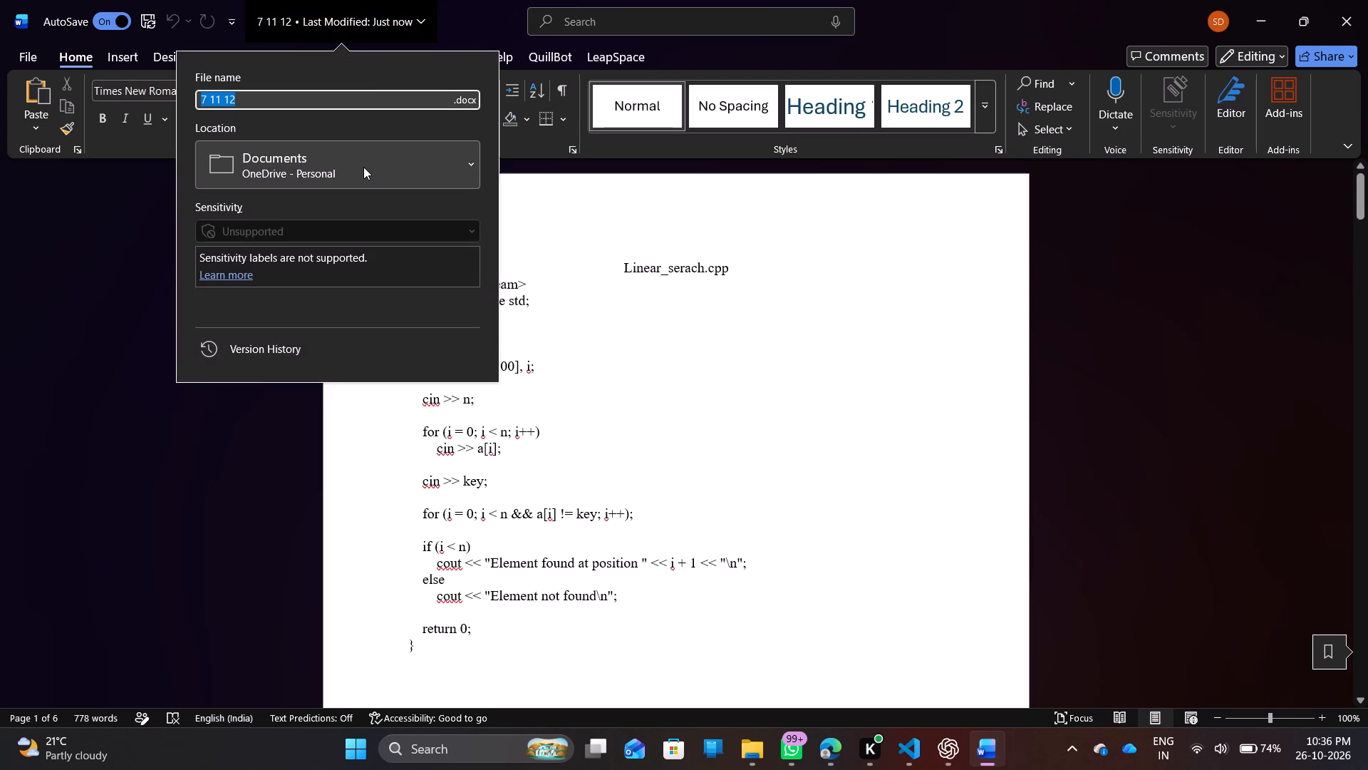
pyautogui.click(363, 167)
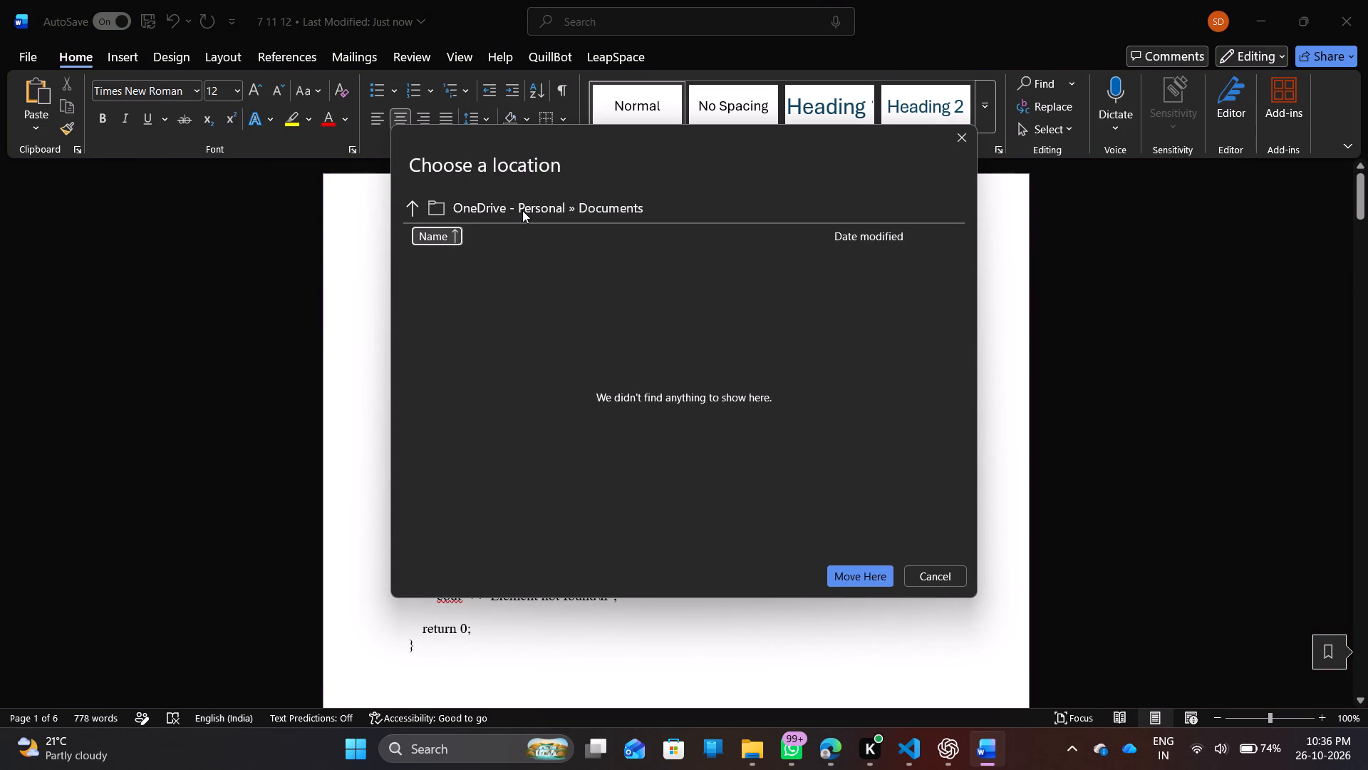
pyautogui.click(524, 210)
pyautogui.click(425, 235)
pyautogui.click(435, 205)
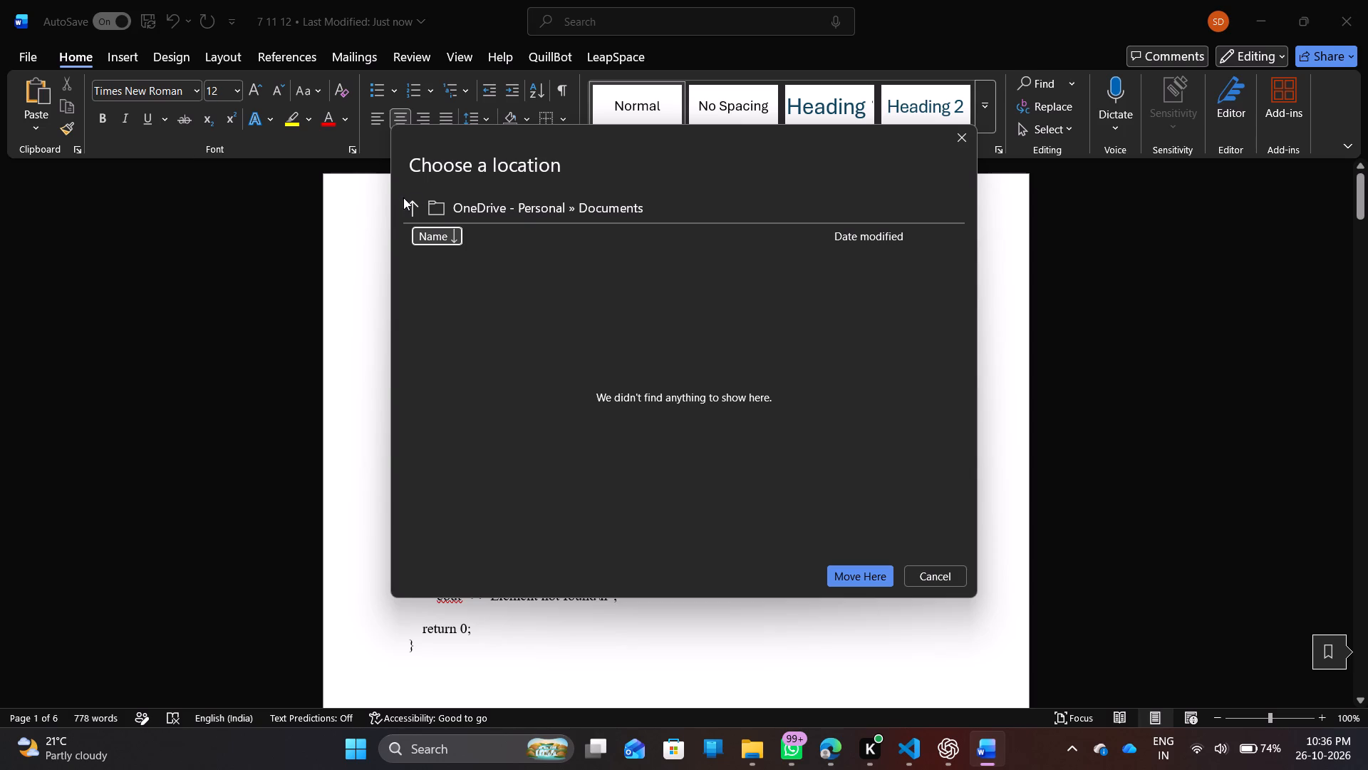
pyautogui.click(403, 197)
pyautogui.click(947, 576)
pyautogui.click(298, 19)
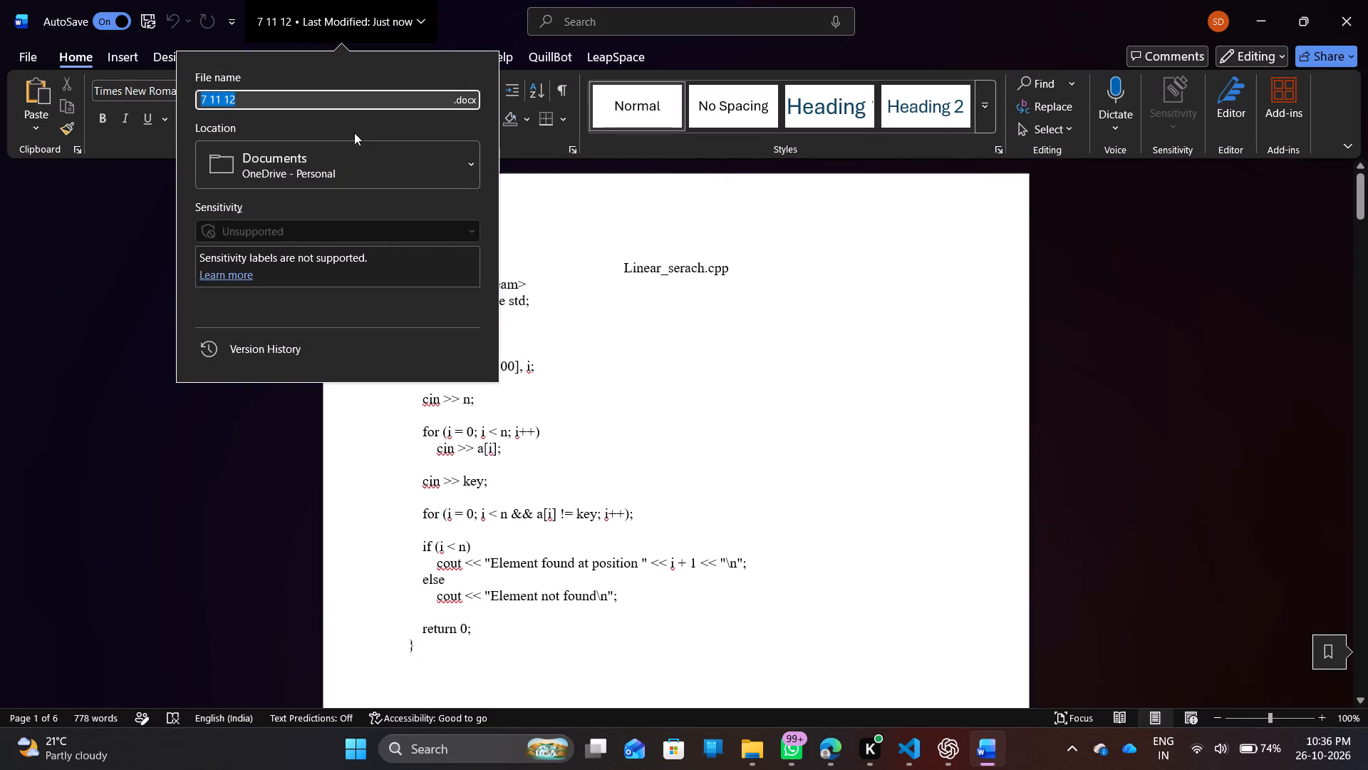
pyautogui.click(438, 173)
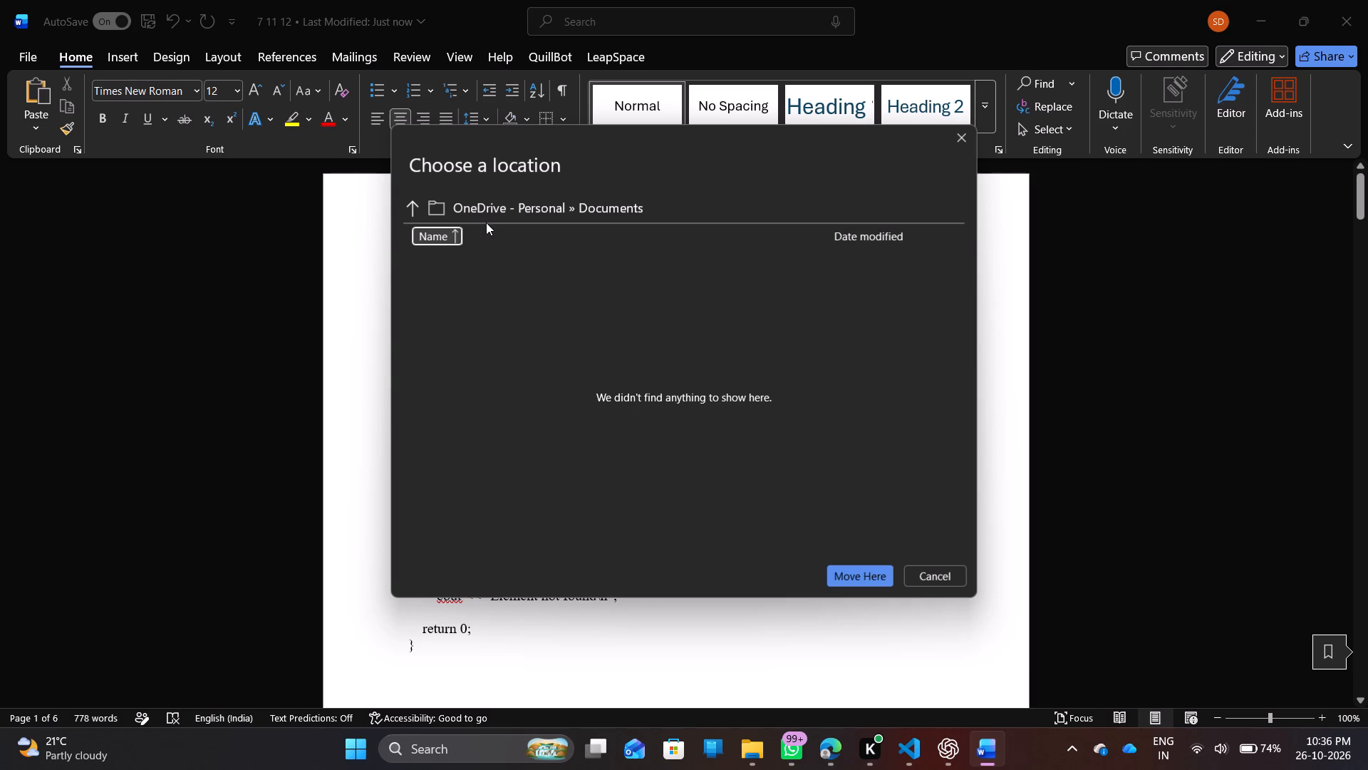
pyautogui.click(489, 207)
pyautogui.click(444, 203)
pyautogui.click(943, 568)
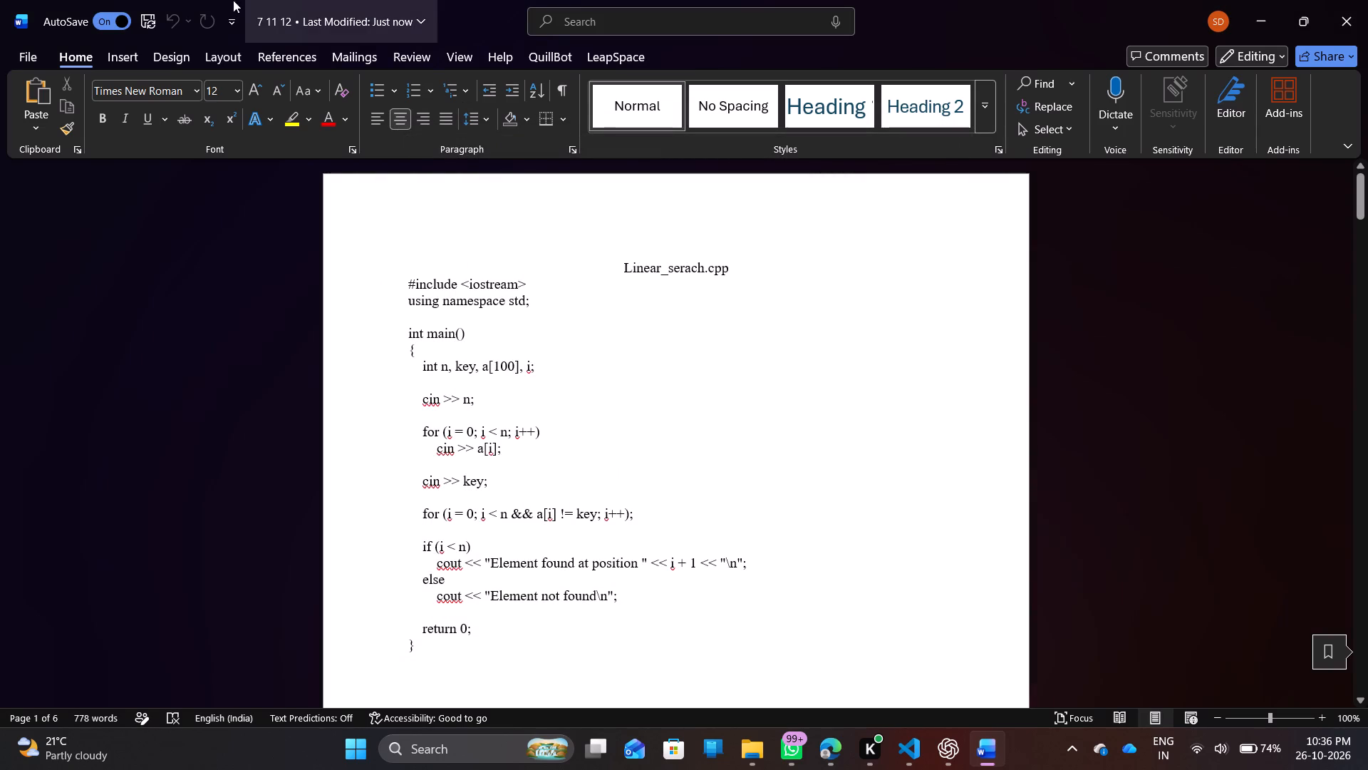
# Save the document again.
pyautogui.click(138, 16)
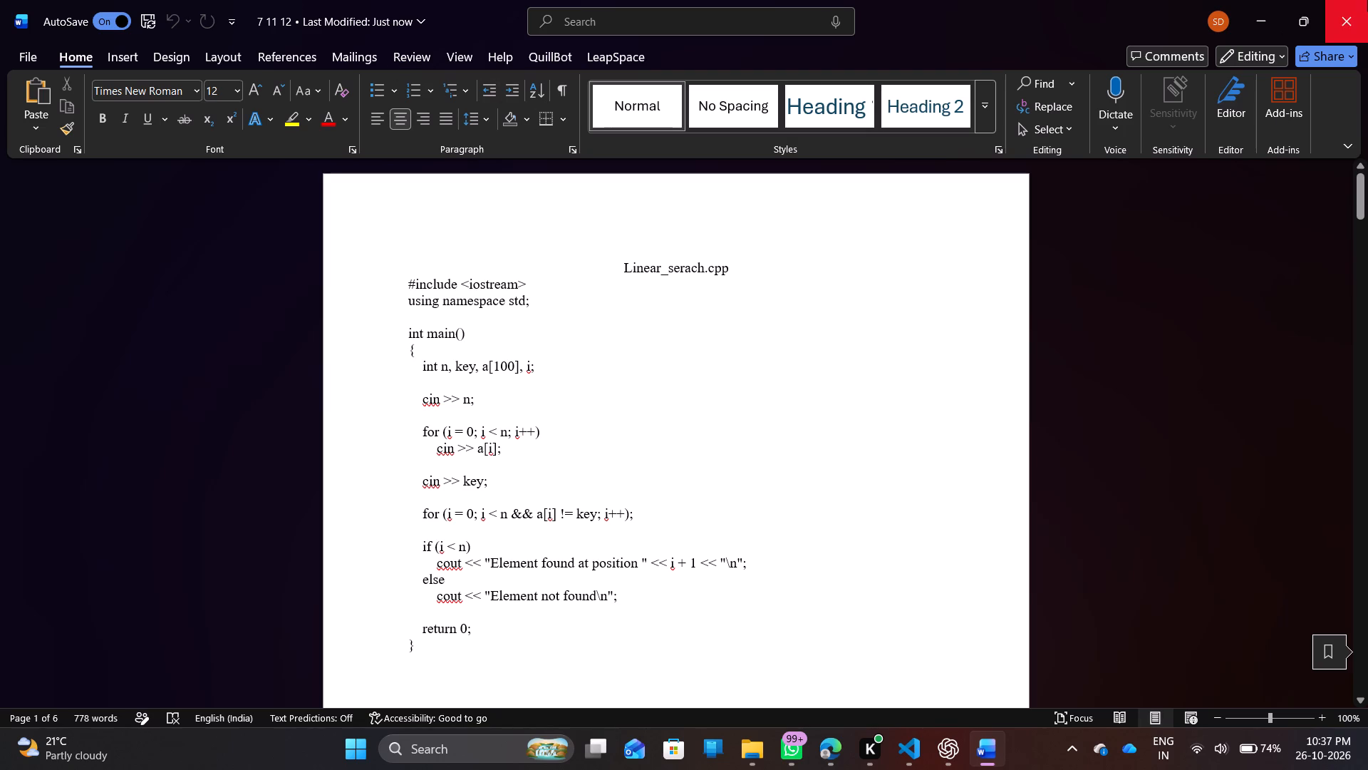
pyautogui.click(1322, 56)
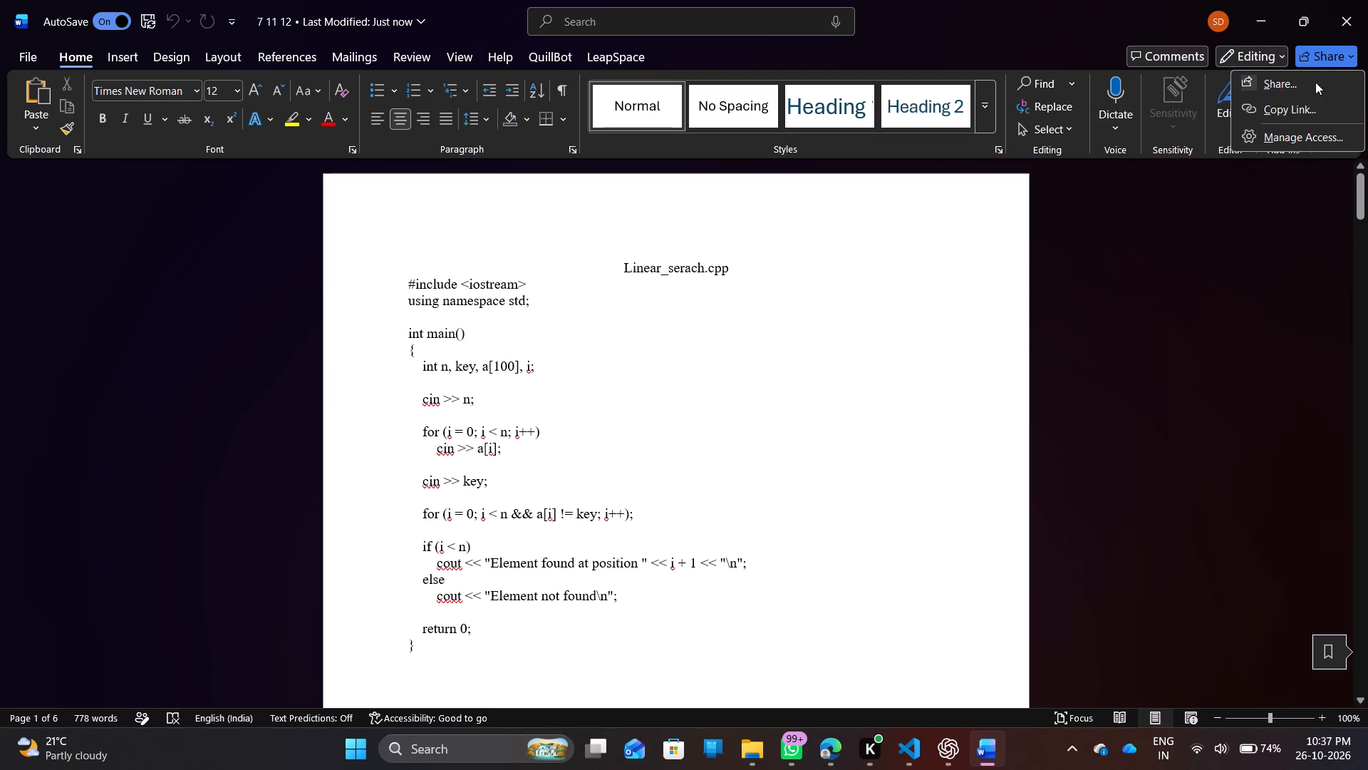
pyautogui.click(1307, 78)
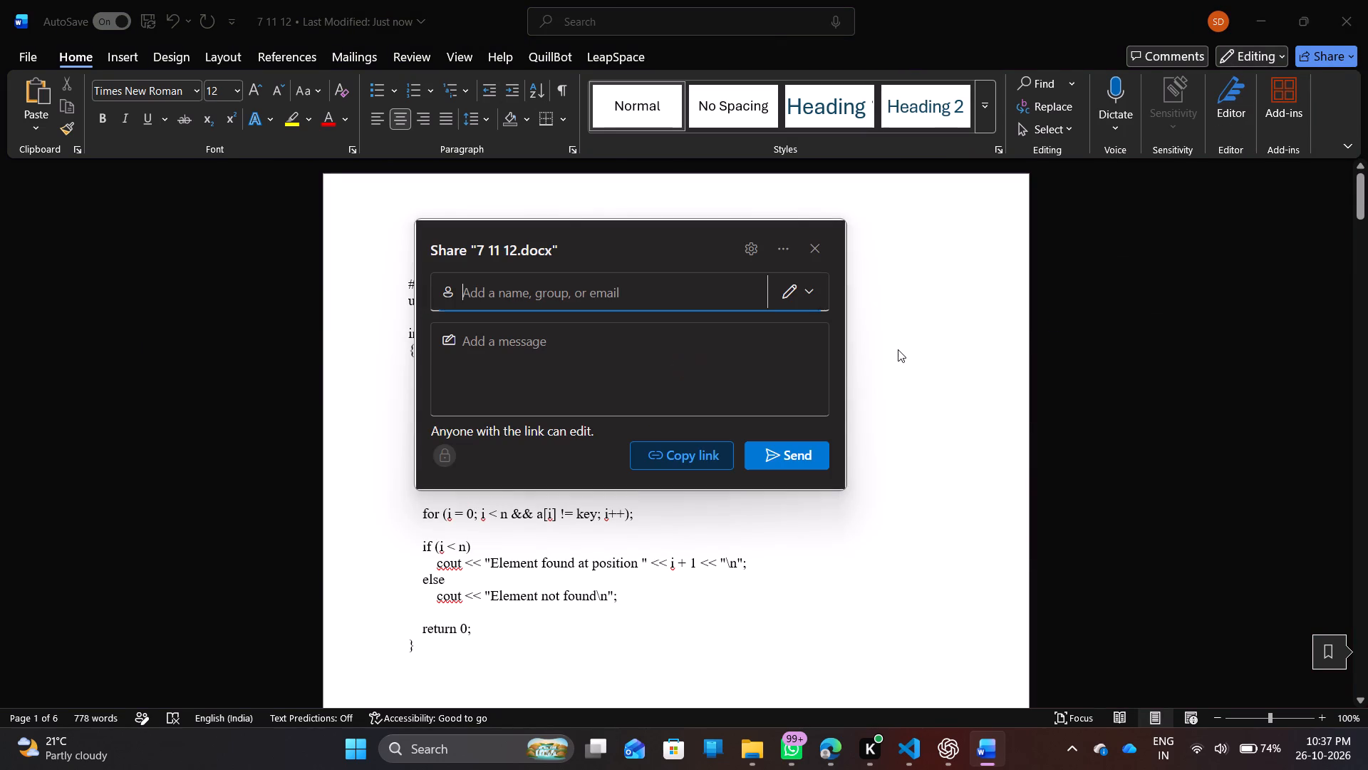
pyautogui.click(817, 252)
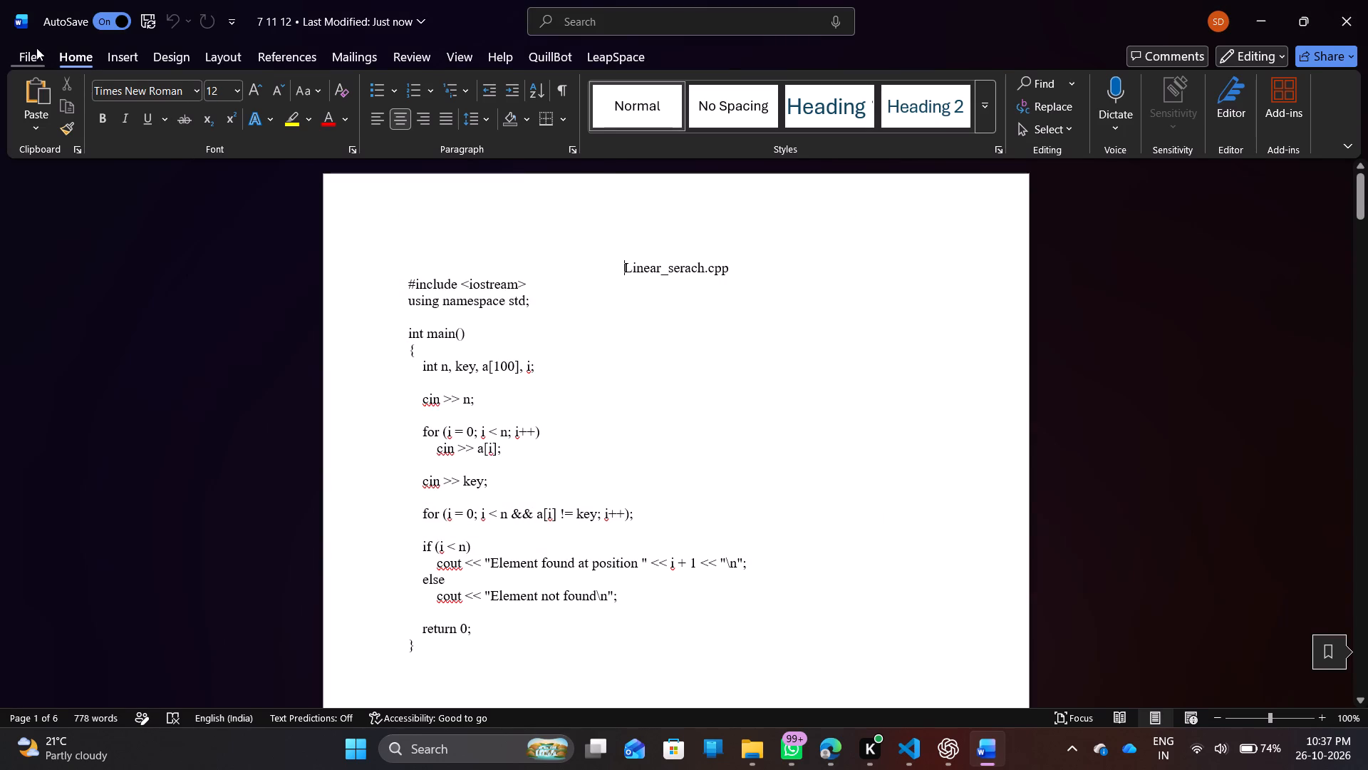
# Open the file location of the recent document "7 11 12" and look through its parent folder, Attachments and Home without opening a file.
pyautogui.click(44, 58)
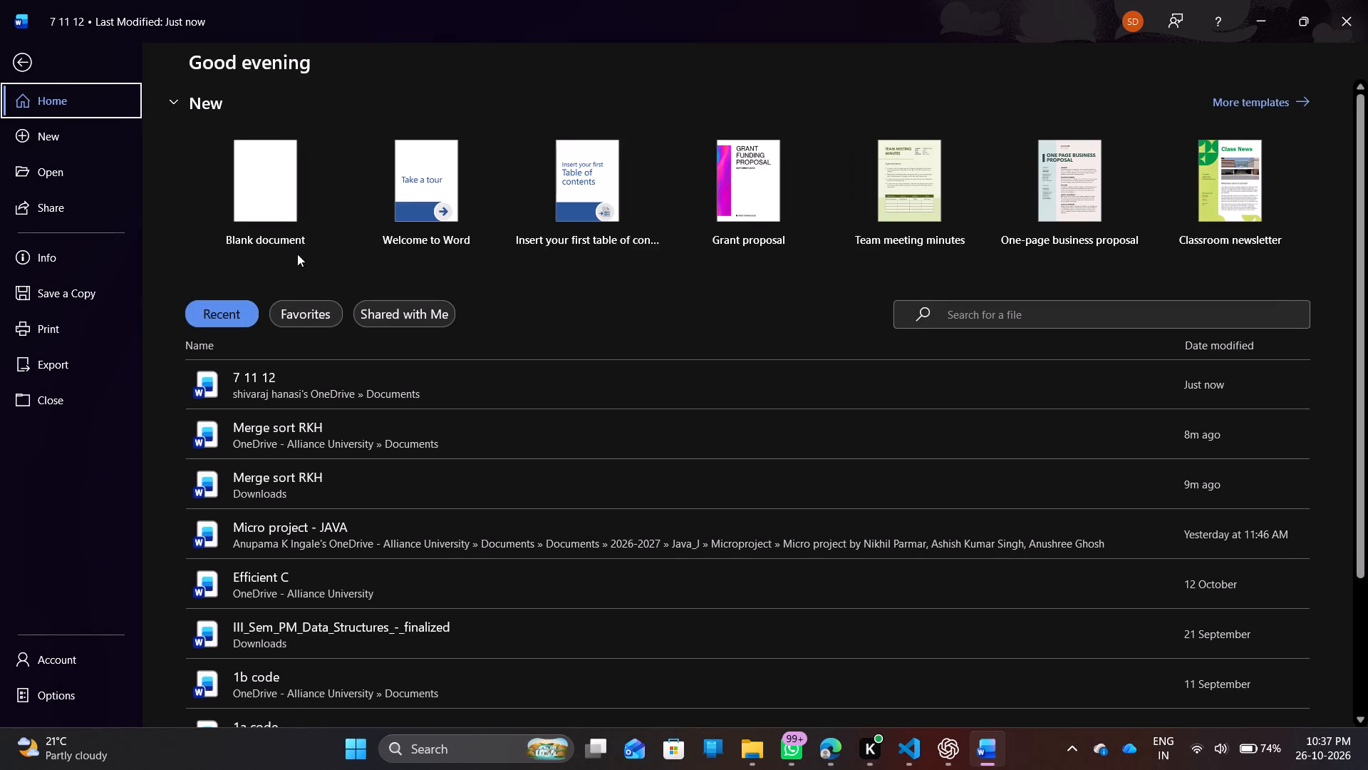
pyautogui.rightClick(352, 379)
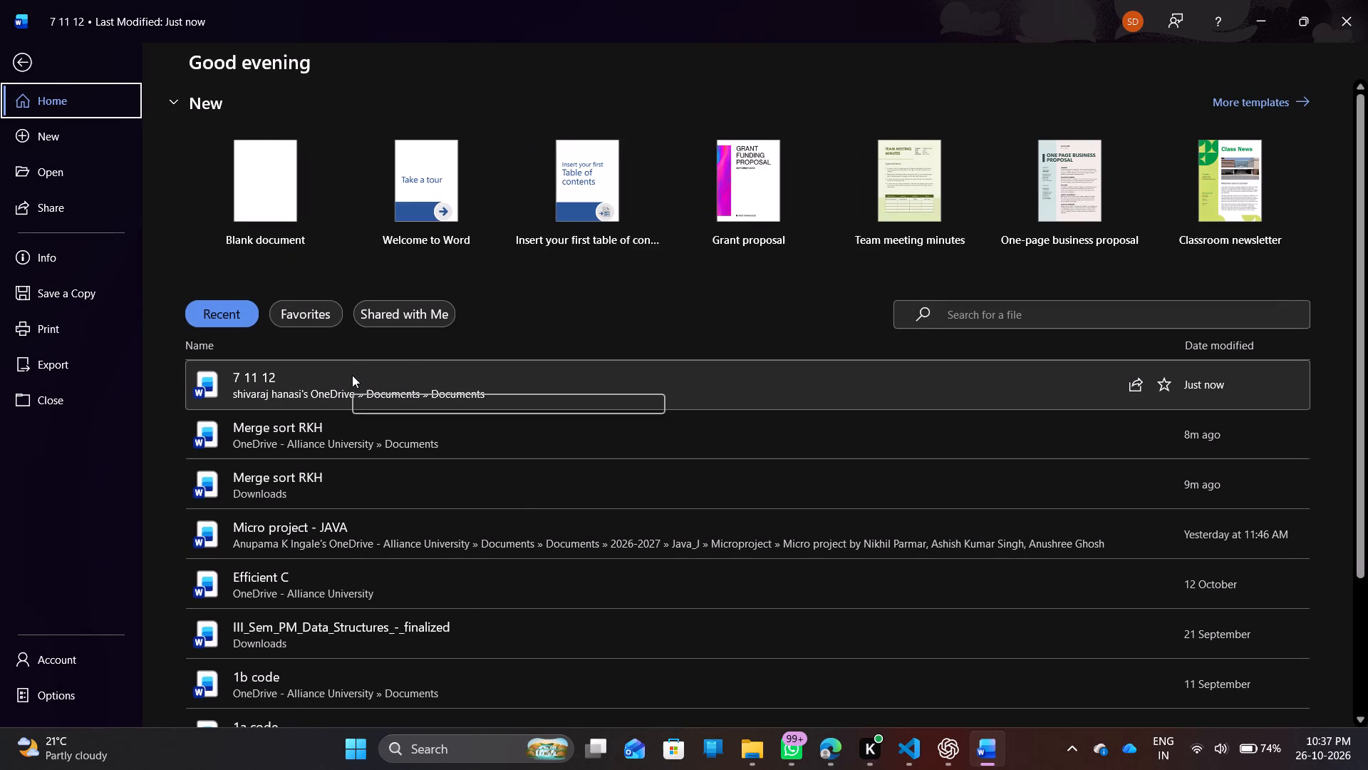
pyautogui.rightClick(352, 375)
pyautogui.click(402, 410)
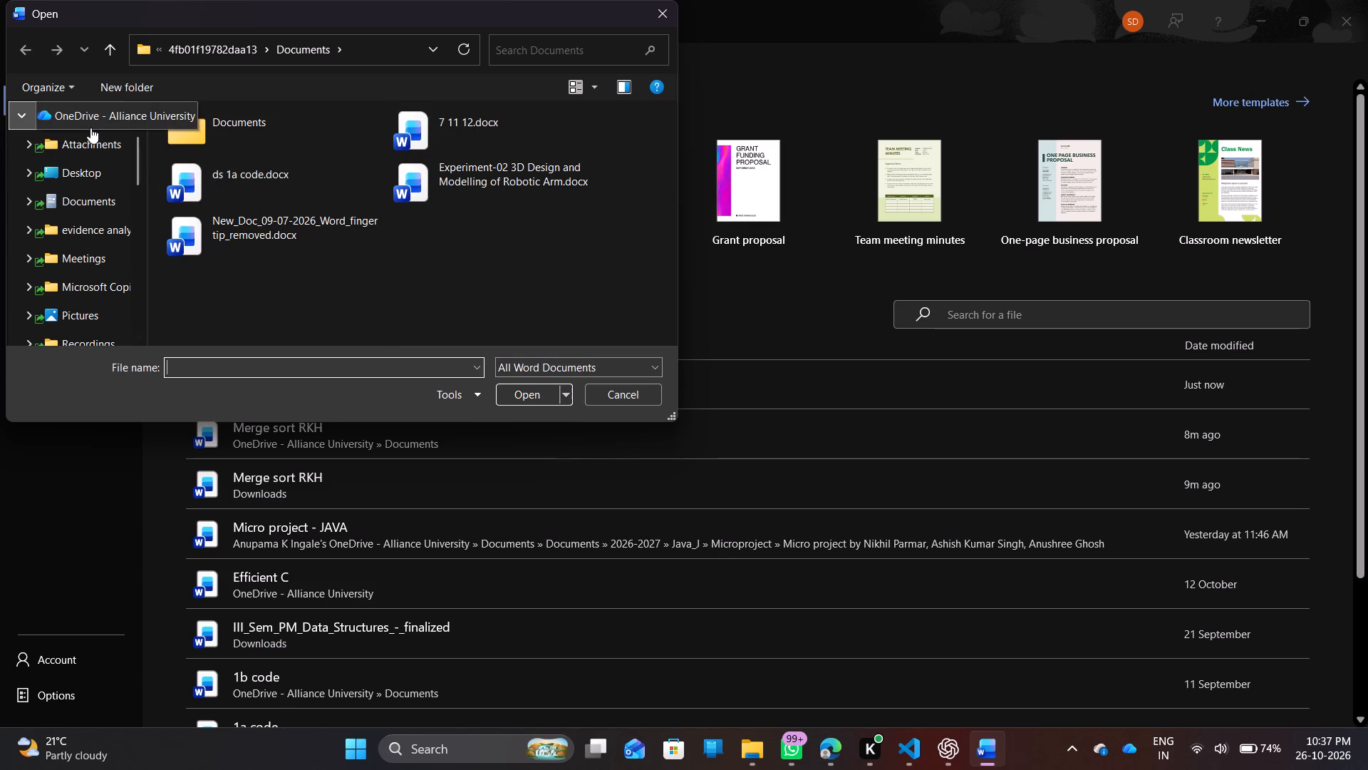
pyautogui.scroll(-2, 269, 63)
pyautogui.scroll(1, 267, 61)
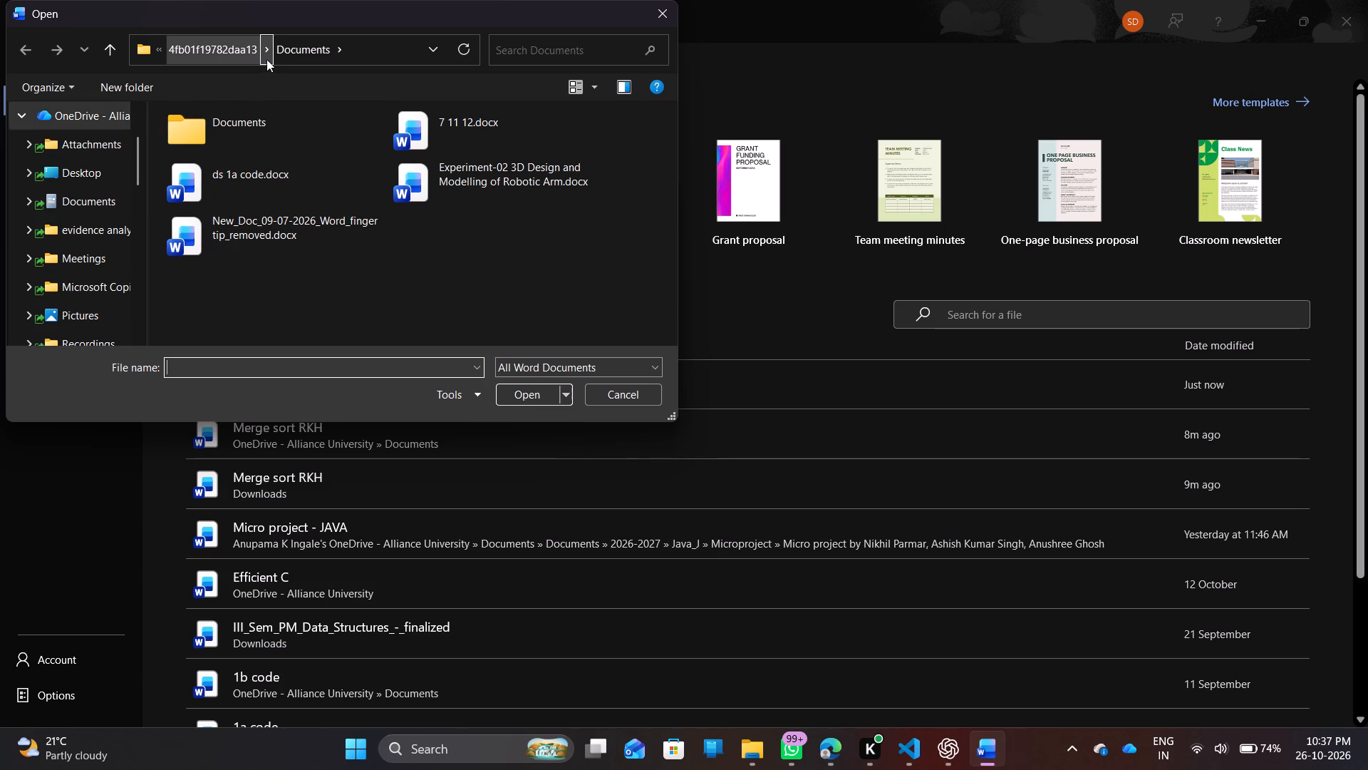
pyautogui.scroll(1, 266, 59)
pyautogui.click(154, 45)
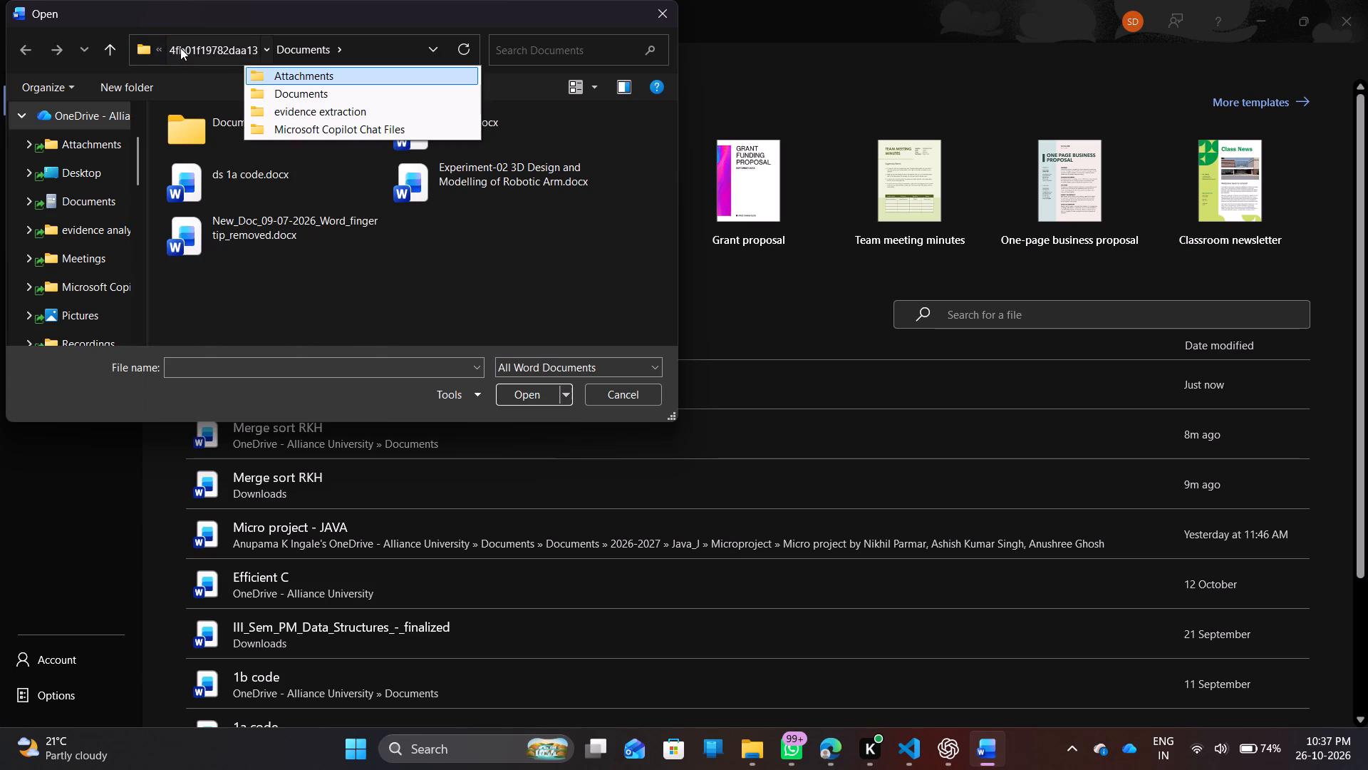
pyautogui.click(180, 48)
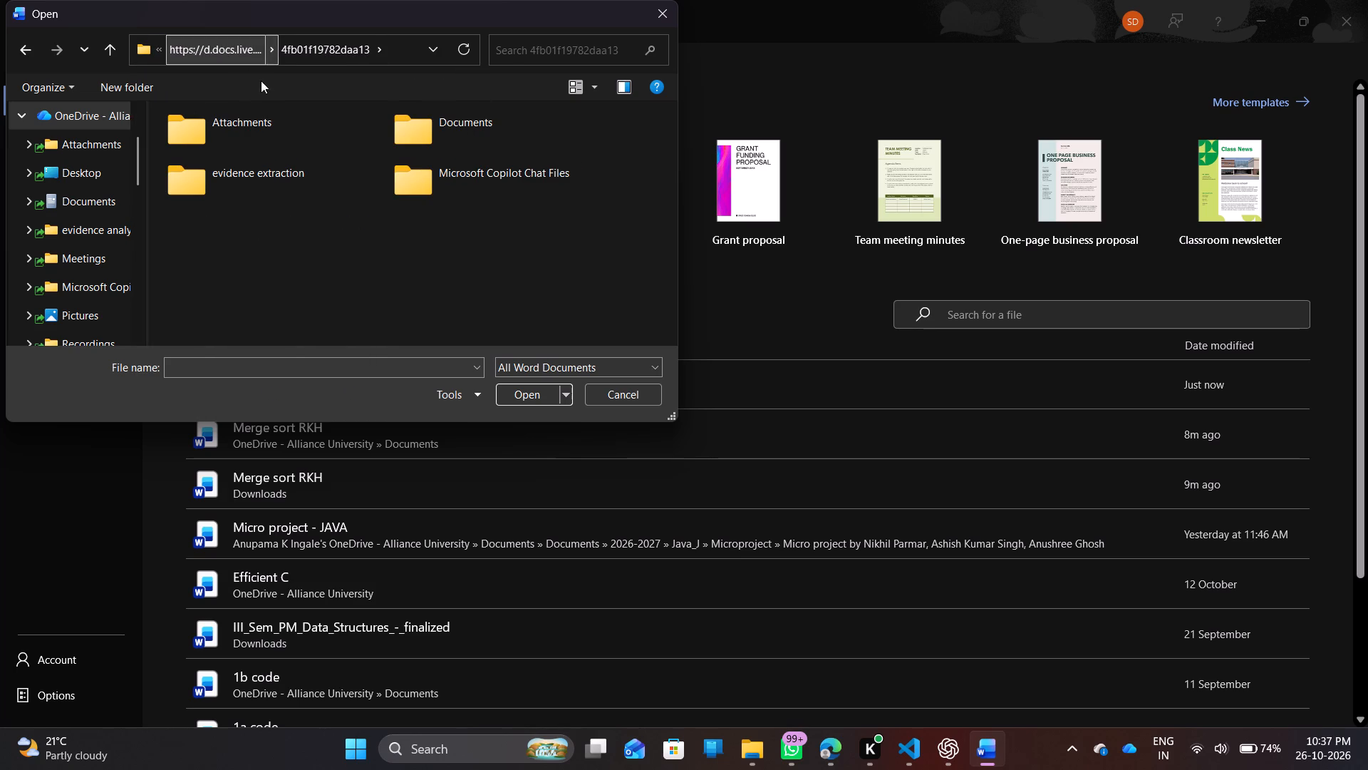
pyautogui.doubleClick(250, 120)
pyautogui.doubleClick(250, 120)
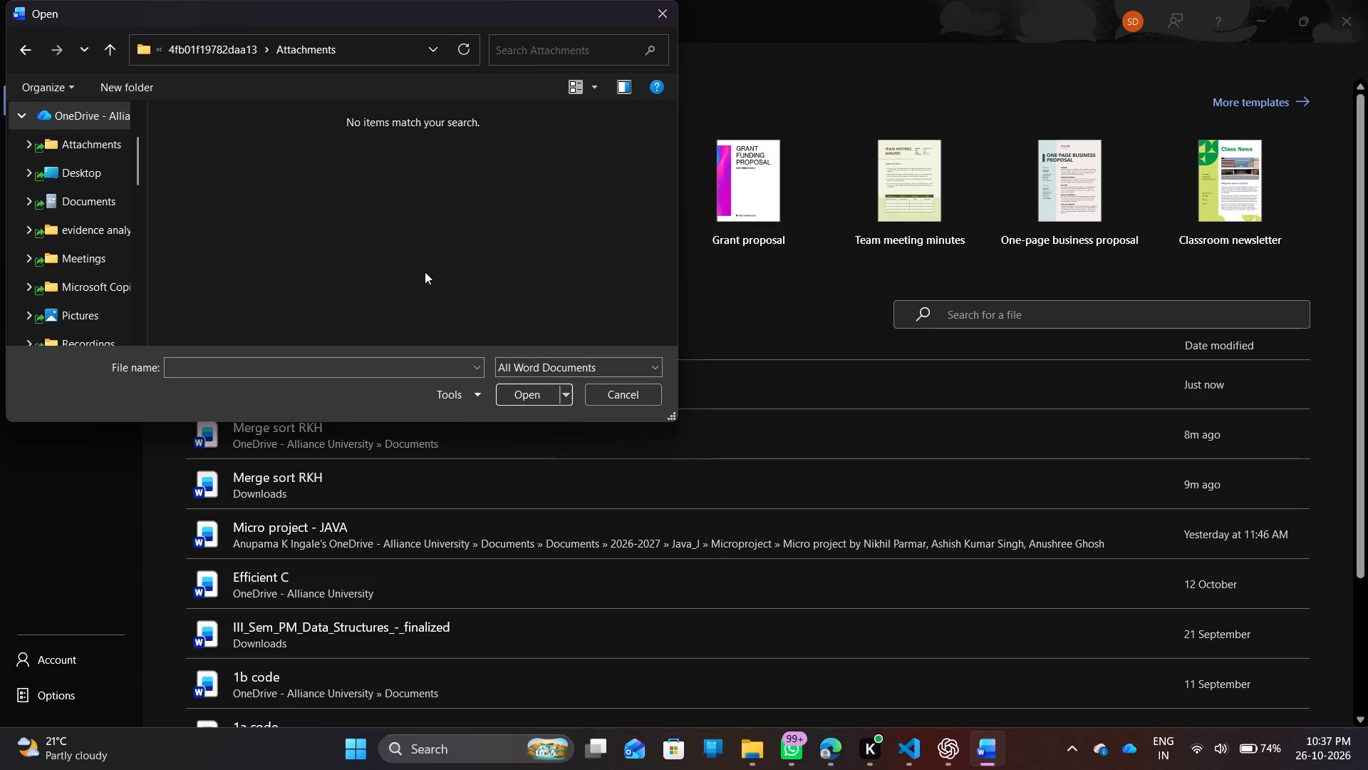
pyautogui.click(323, 58)
pyautogui.click(160, 50)
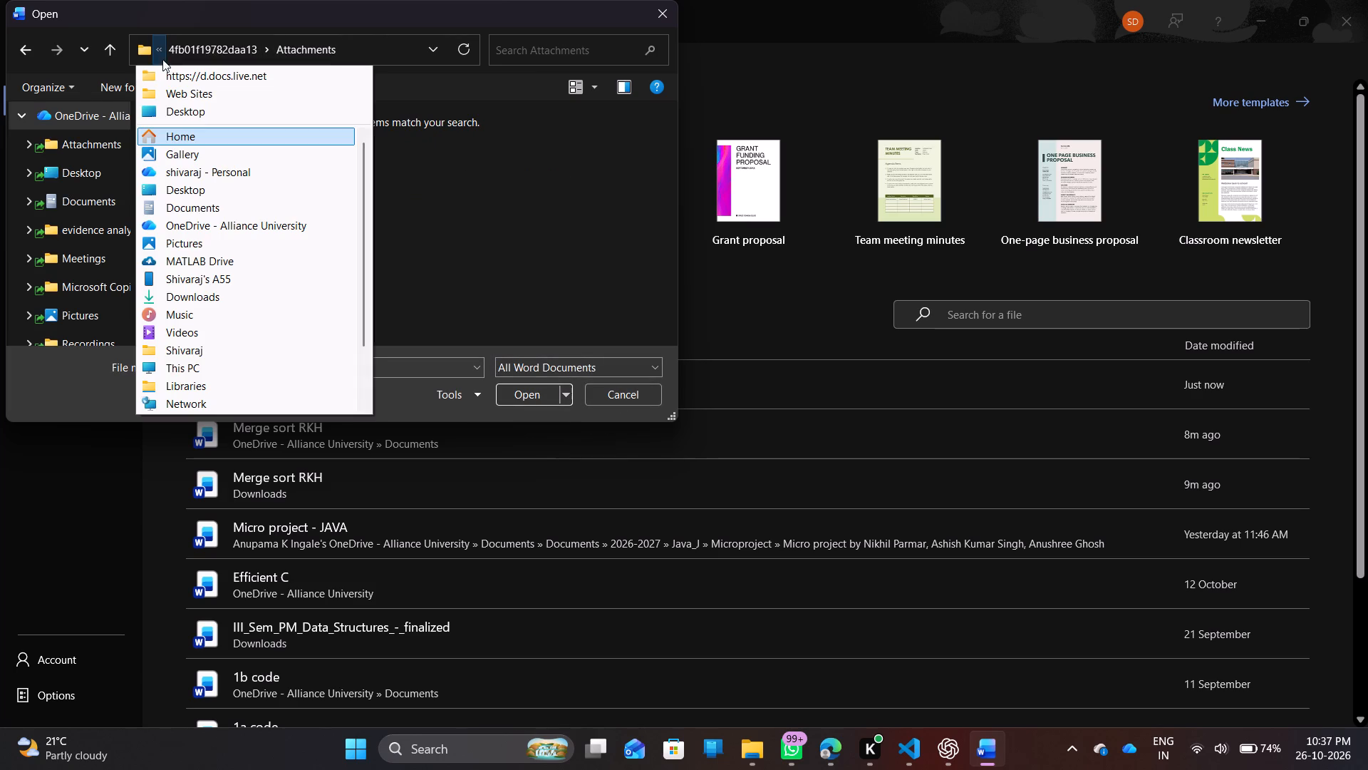
pyautogui.click(177, 131)
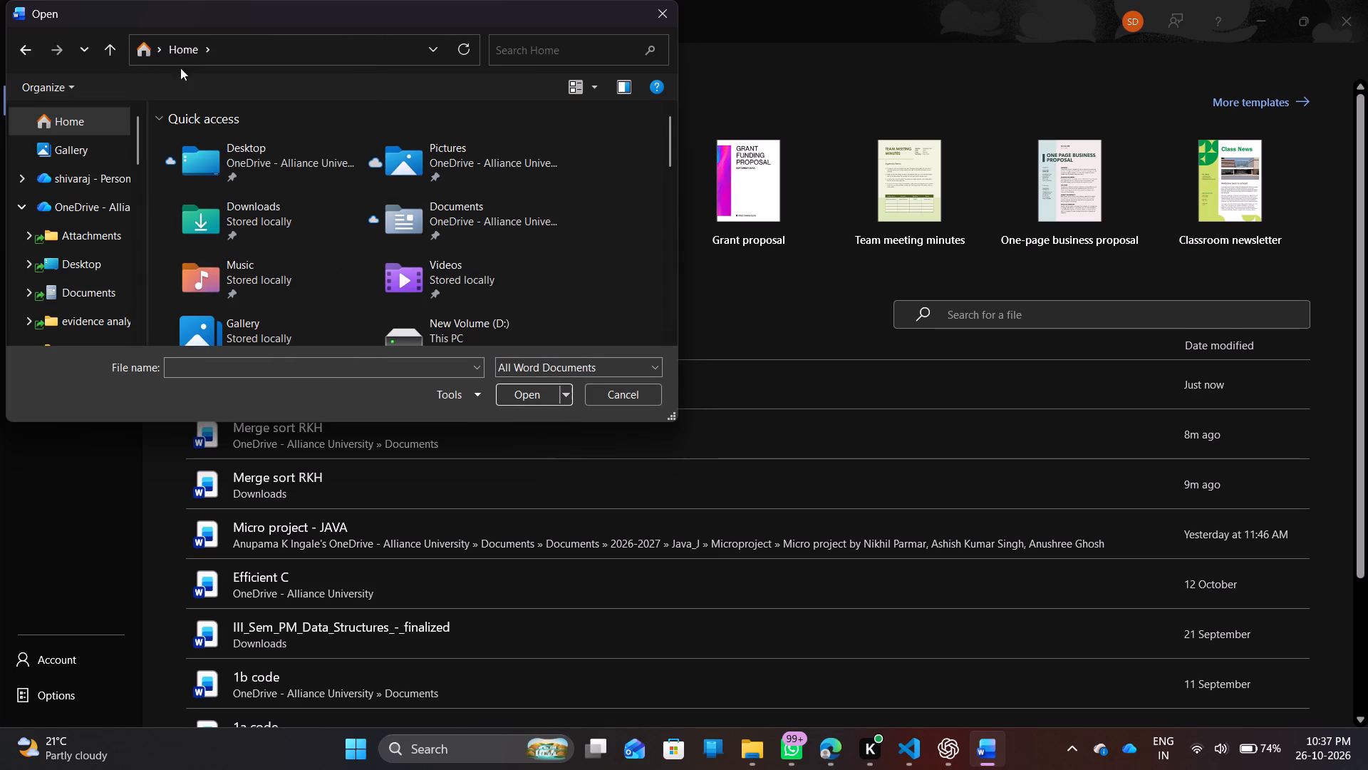
pyautogui.click(579, 365)
pyautogui.click(757, 391)
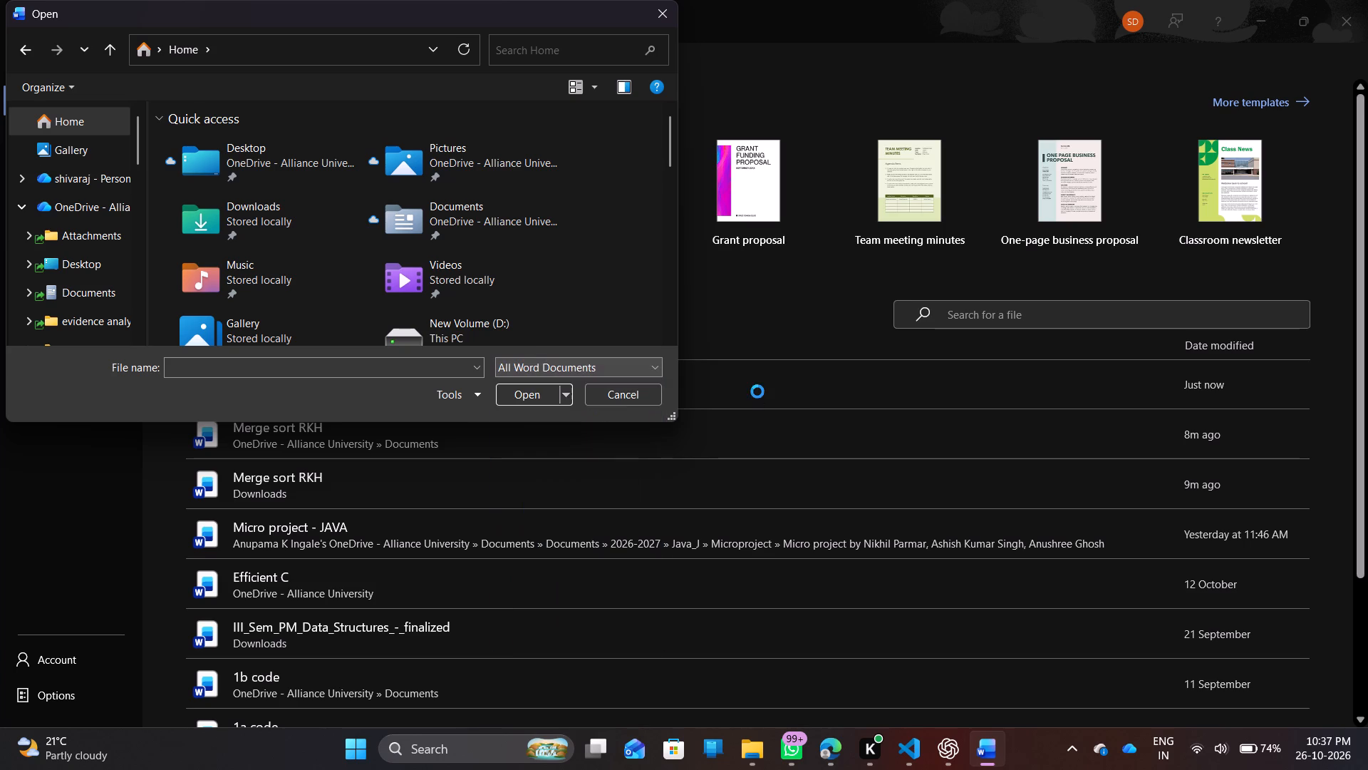
pyautogui.click(622, 392)
# Open the file location of "7 11 12" again and look through its parent OneDrive folder without opening a file.
pyautogui.rightClick(578, 380)
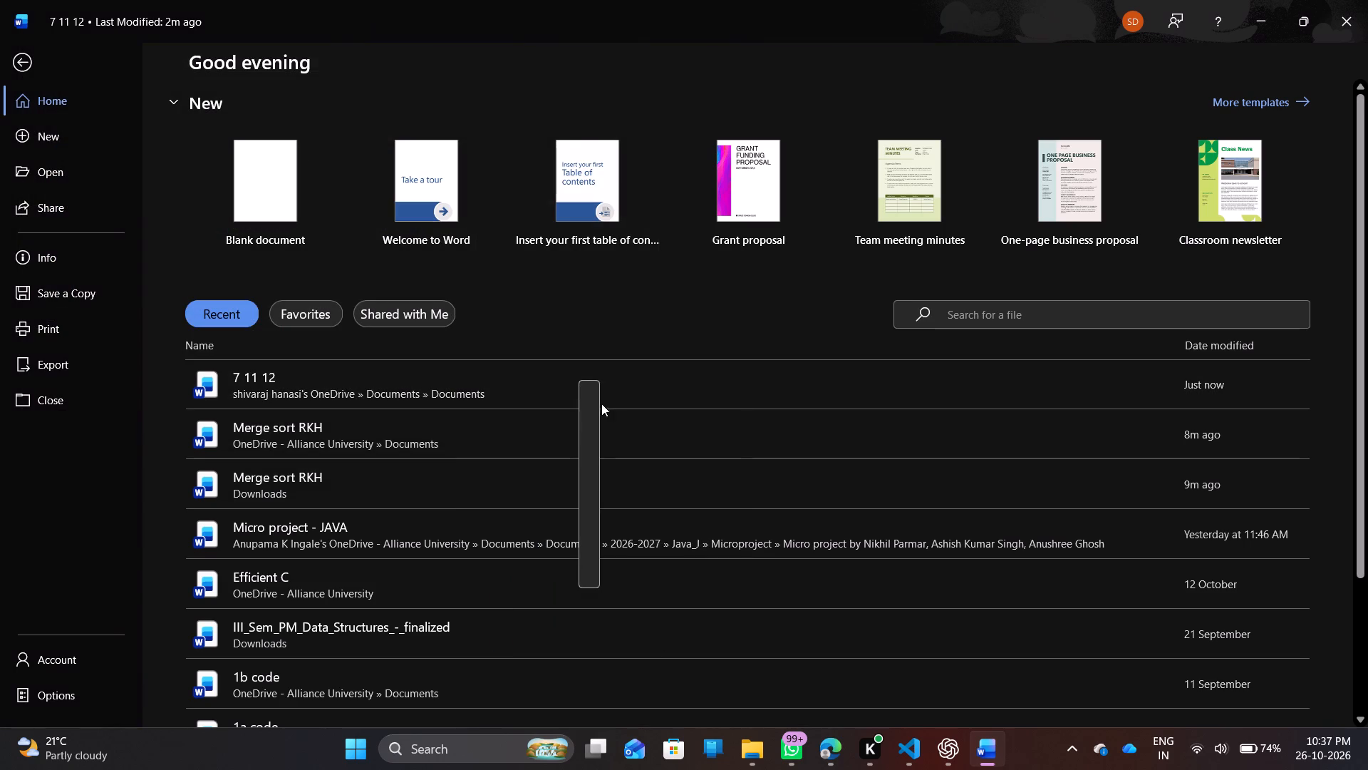
pyautogui.click(612, 416)
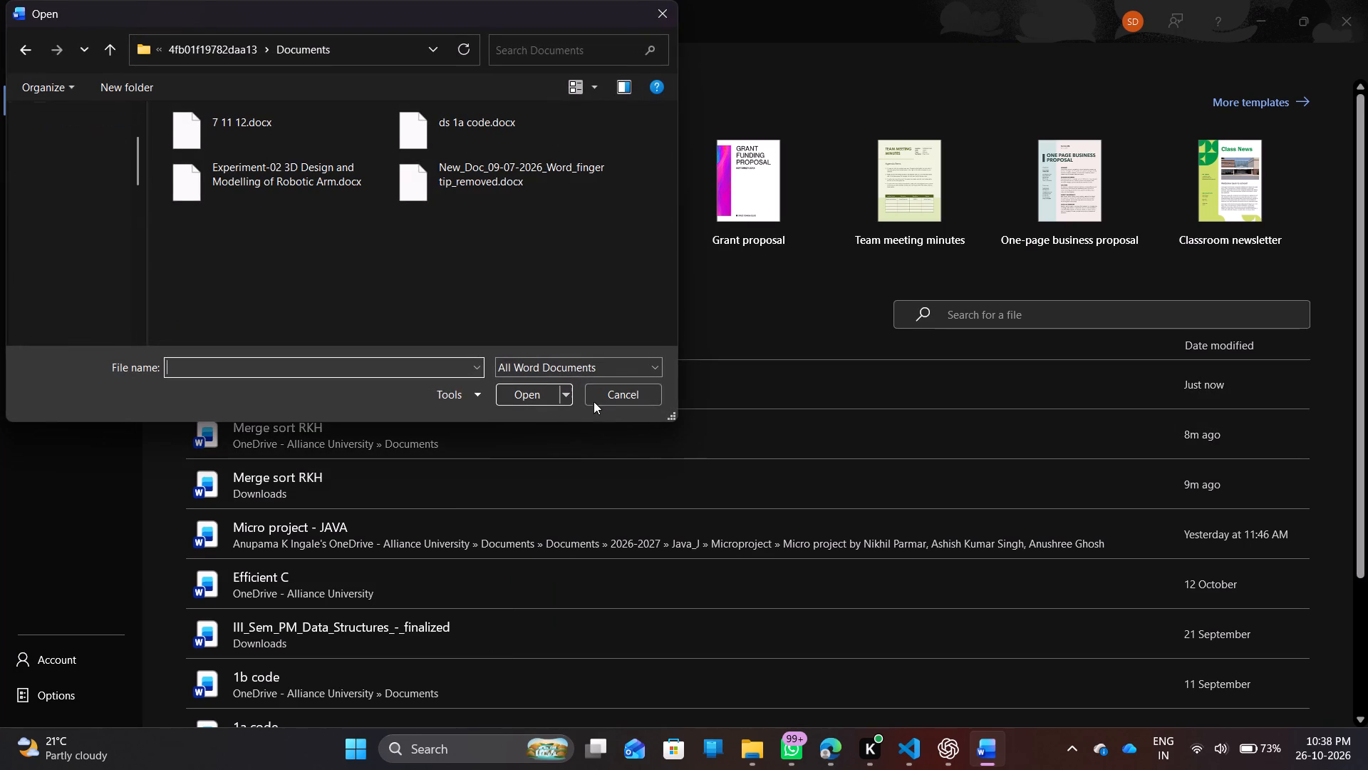
pyautogui.click(269, 49)
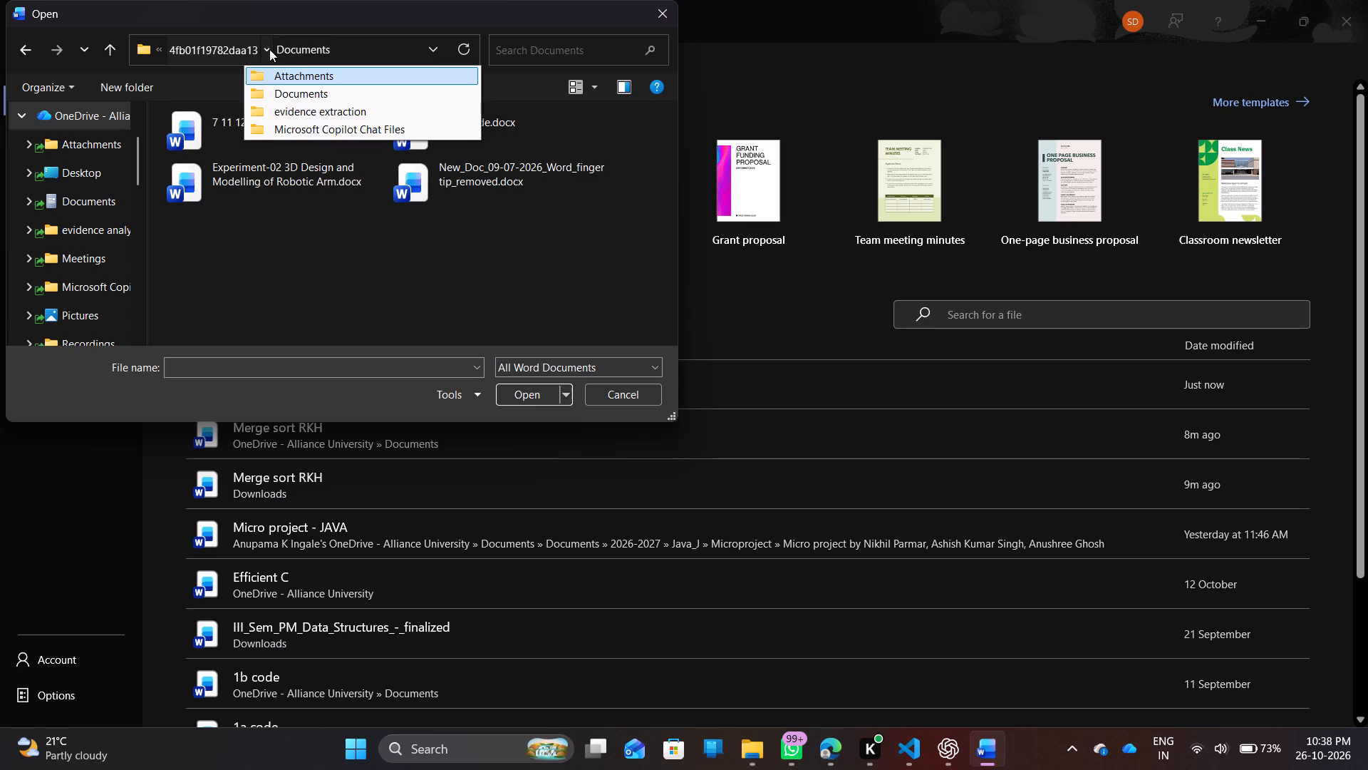
pyautogui.doubleClick(227, 53)
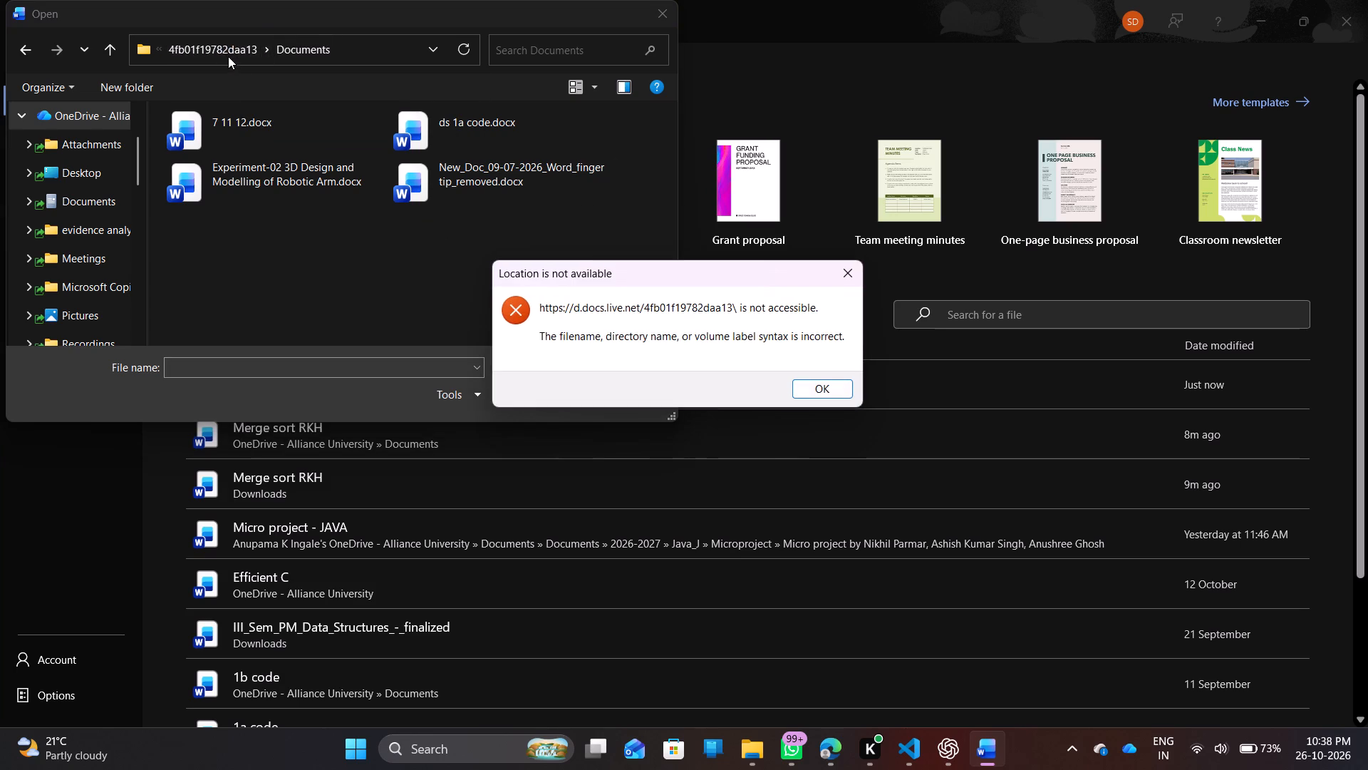
pyautogui.click(819, 401)
pyautogui.click(817, 395)
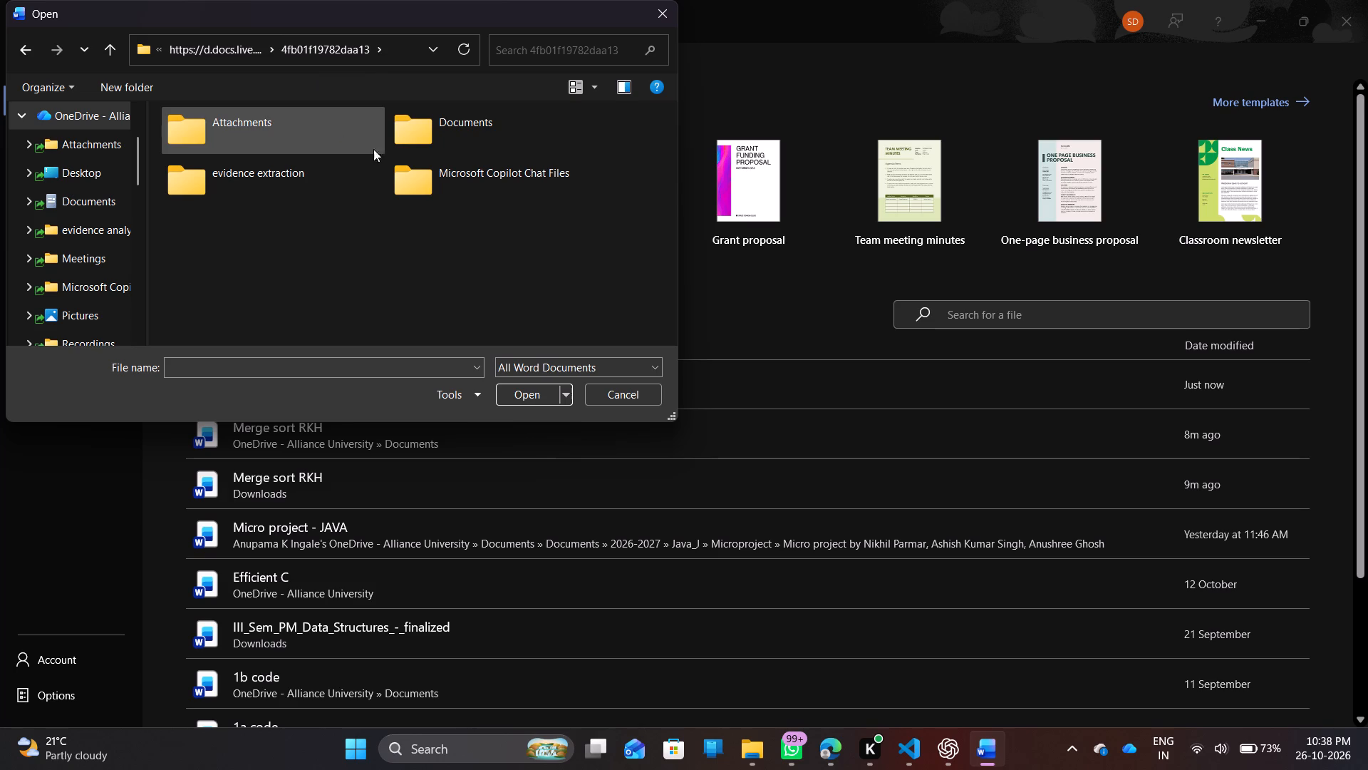
pyautogui.click(455, 141)
pyautogui.click(455, 141)
pyautogui.doubleClick(455, 141)
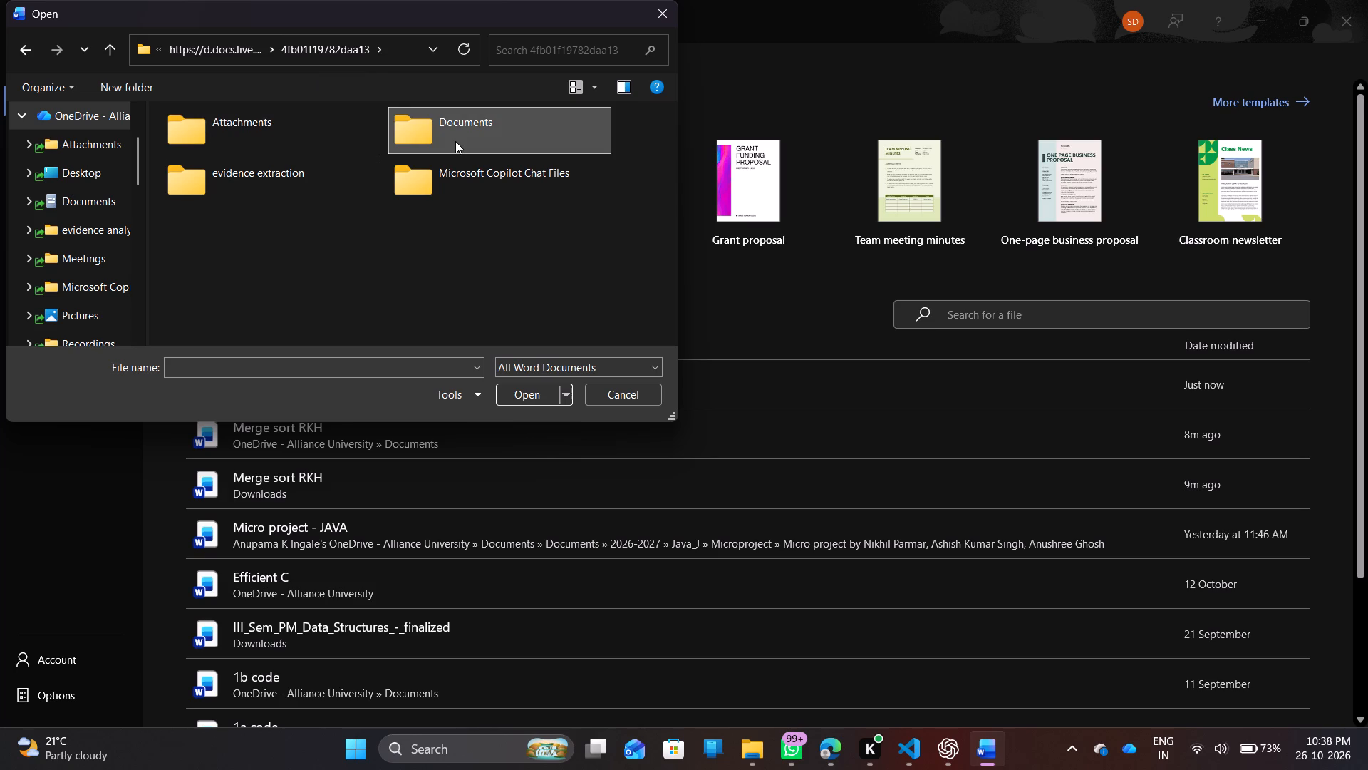
pyautogui.click(621, 401)
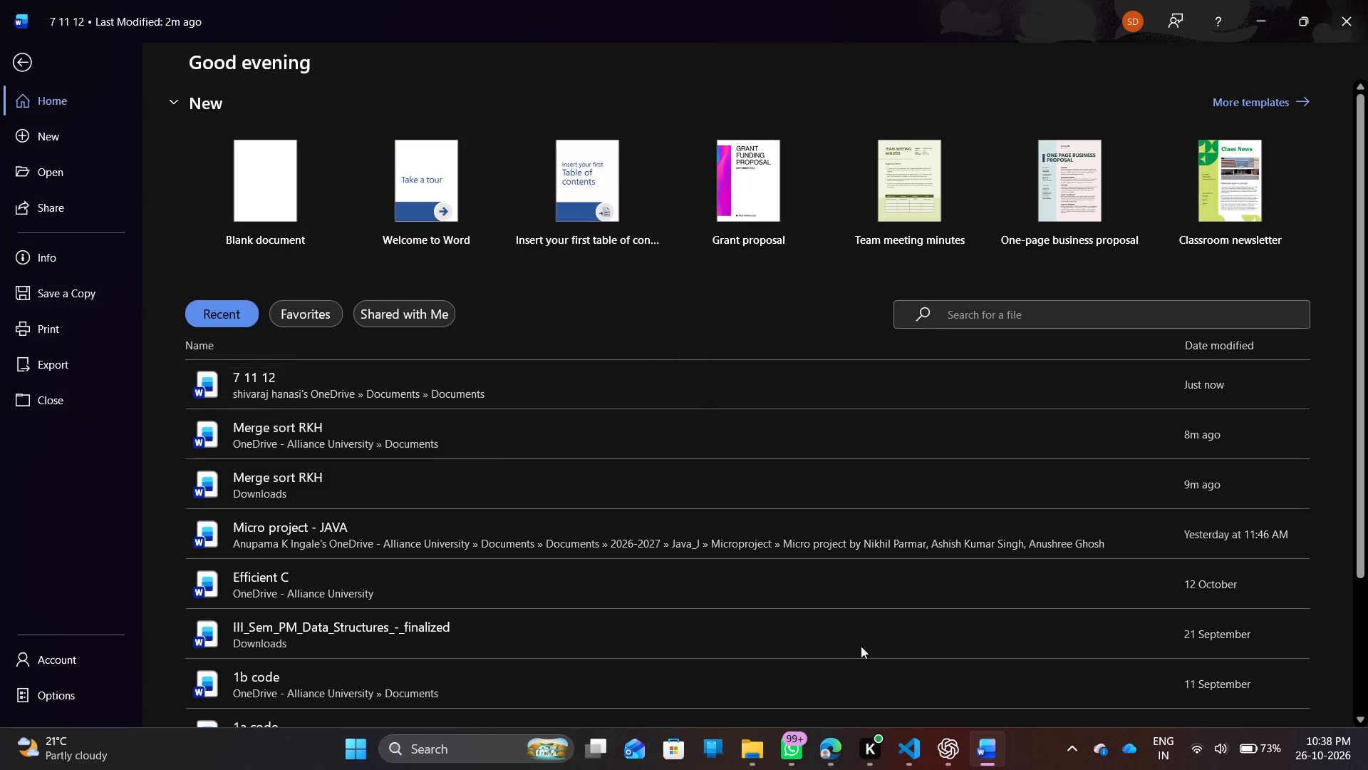
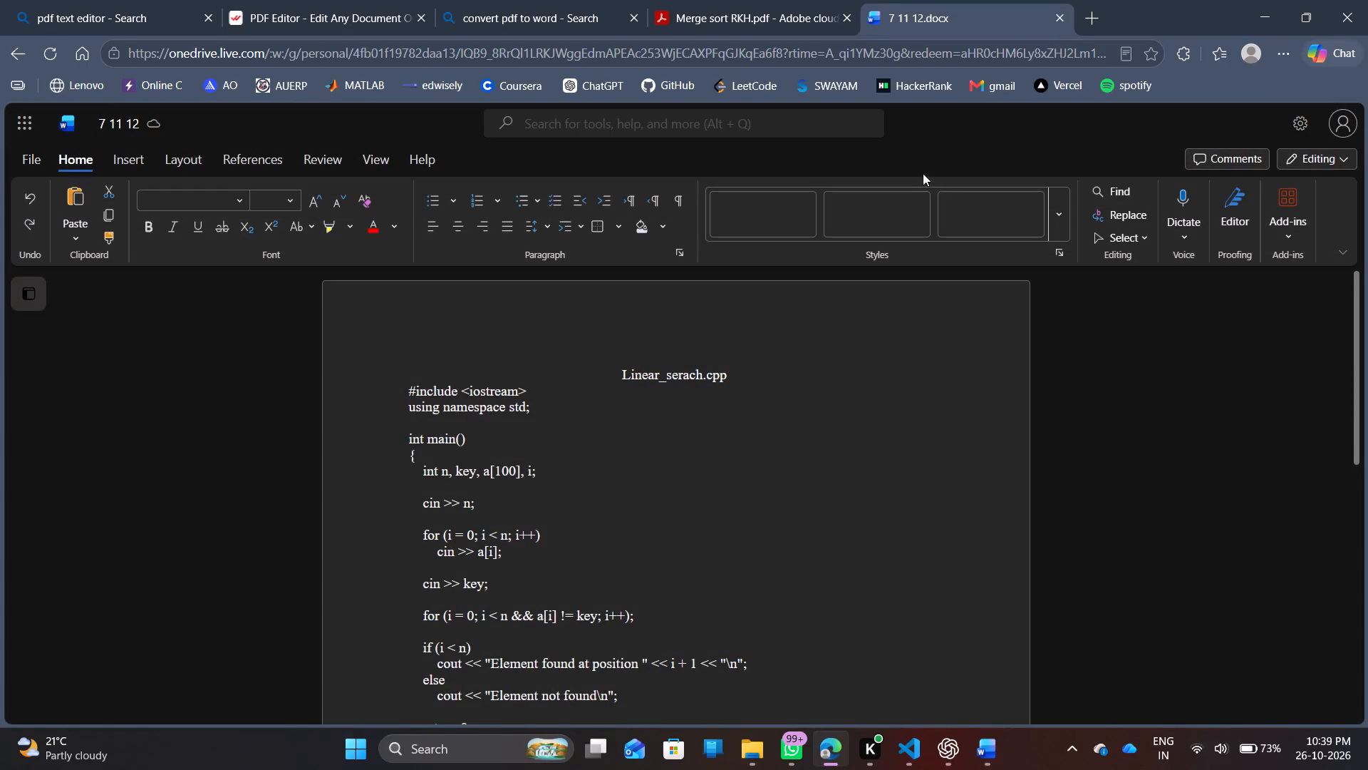
# Look through the online copy of the "7 11 12" document down to its last page and back up.
pyautogui.click(27, 120)
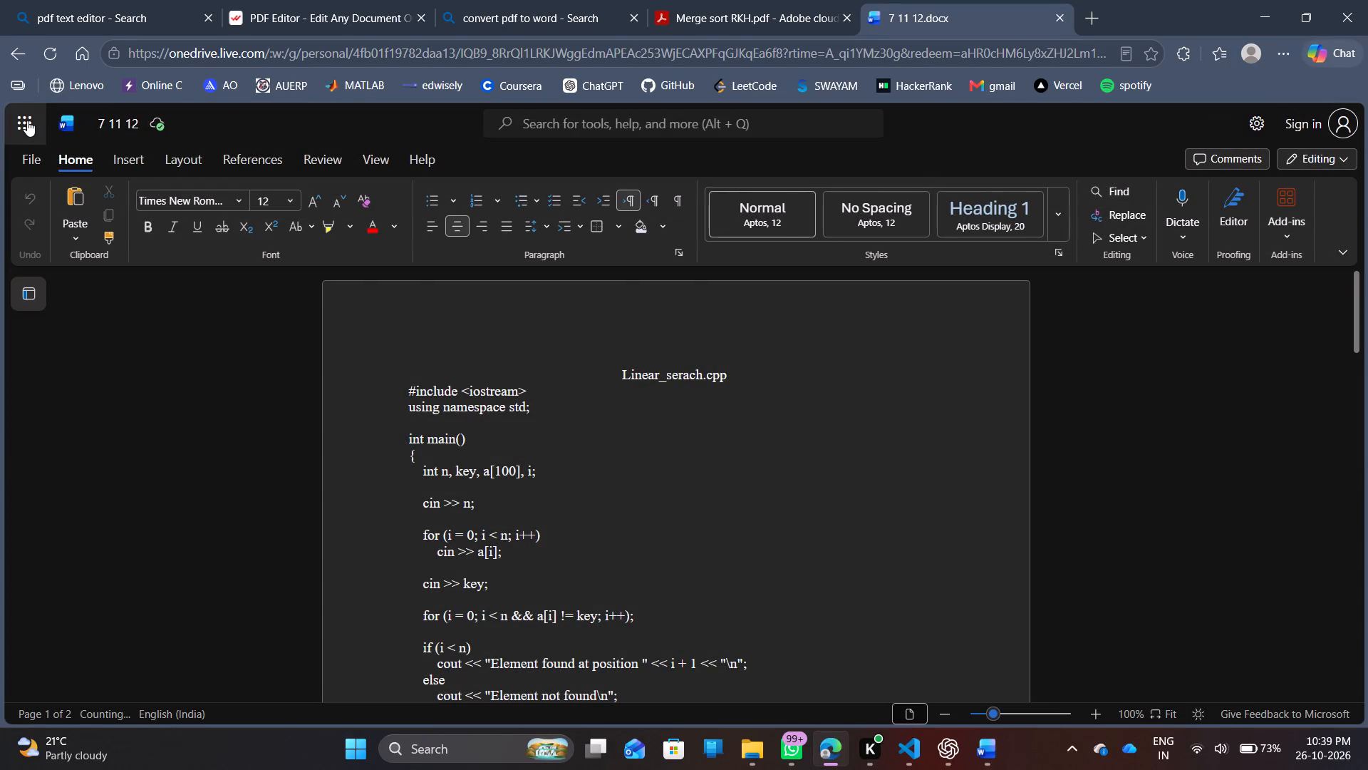
pyautogui.click(27, 120)
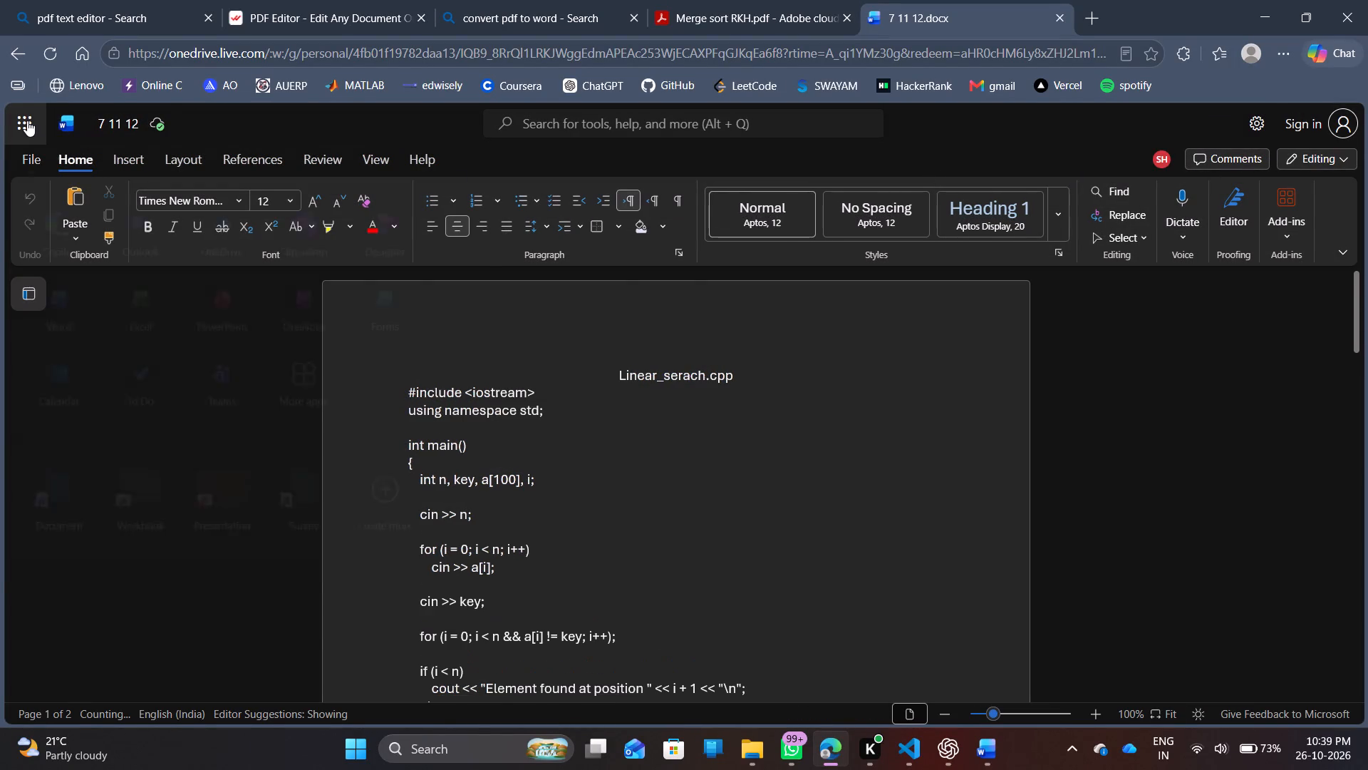
pyautogui.click(787, 387)
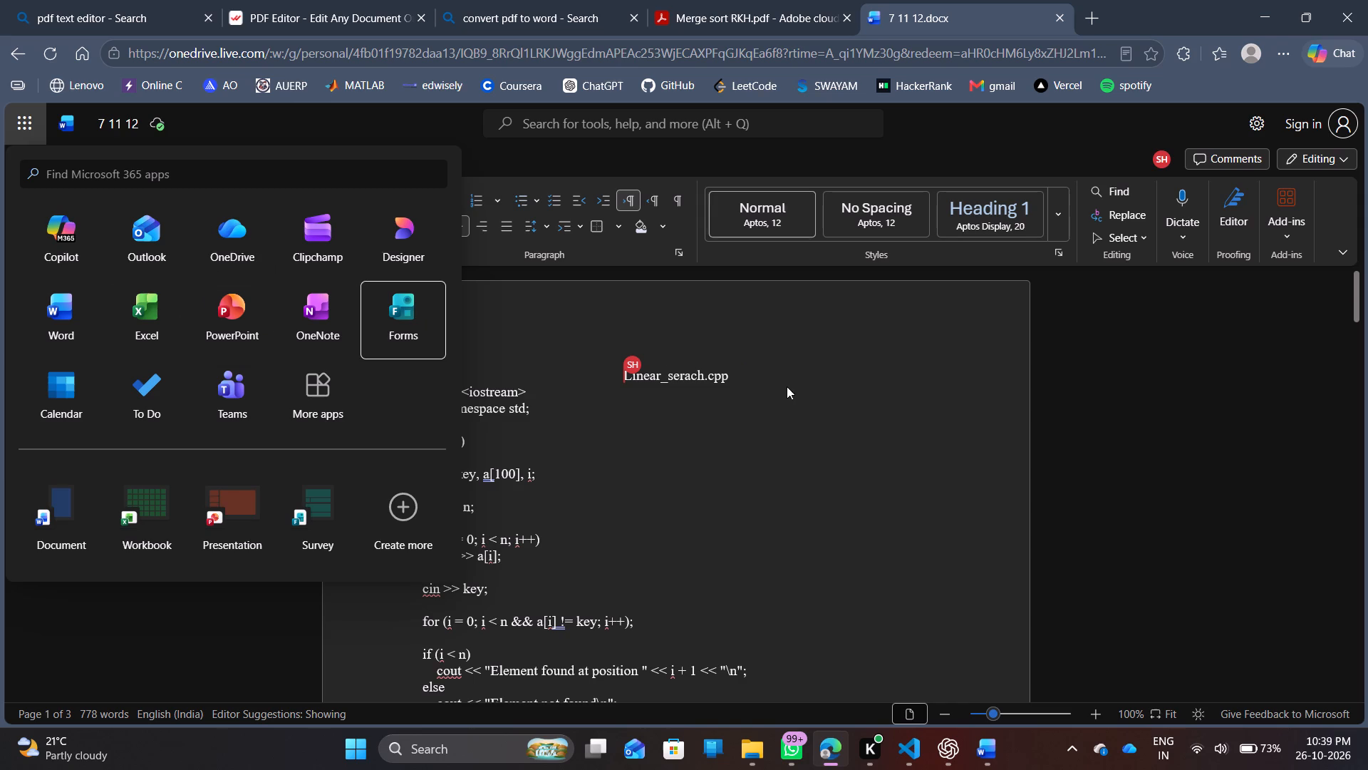
pyautogui.scroll(-3, 664, 509)
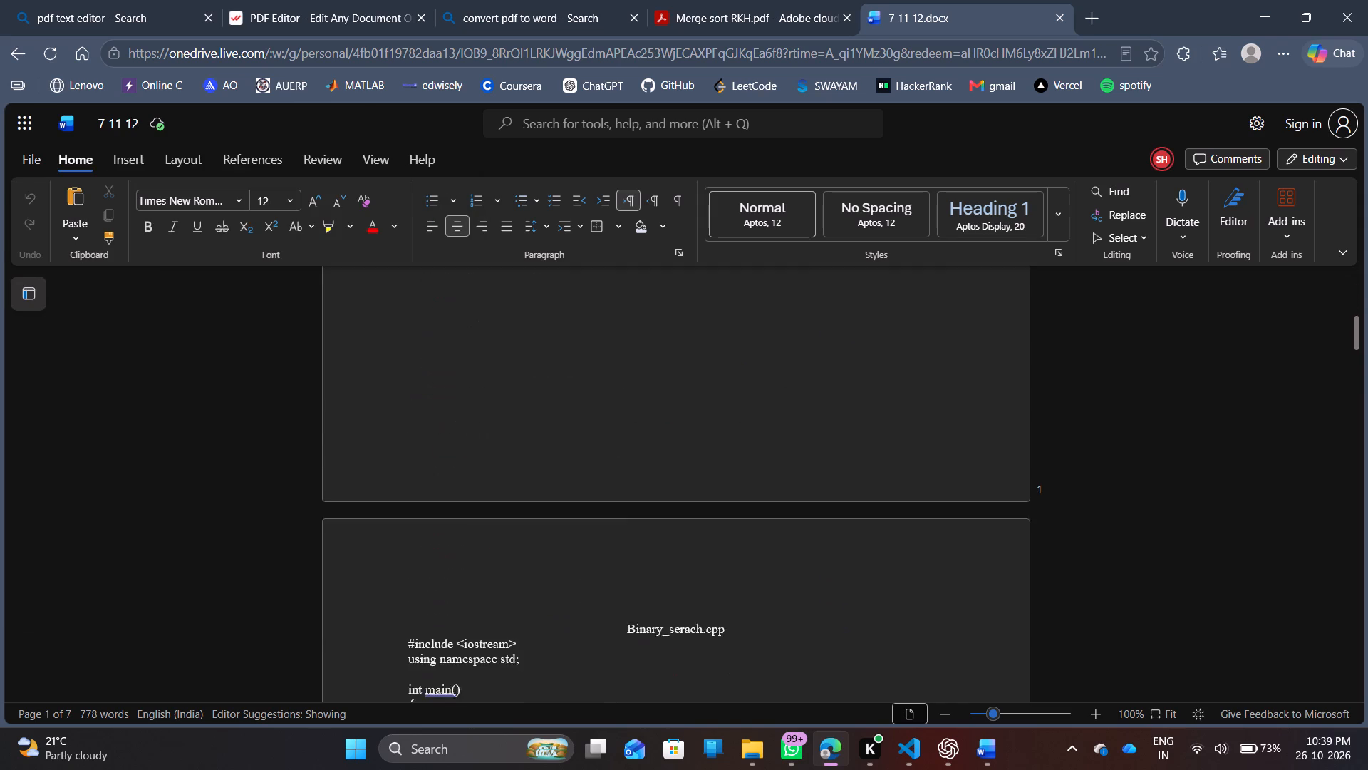
pyautogui.scroll(-17, 668, 506)
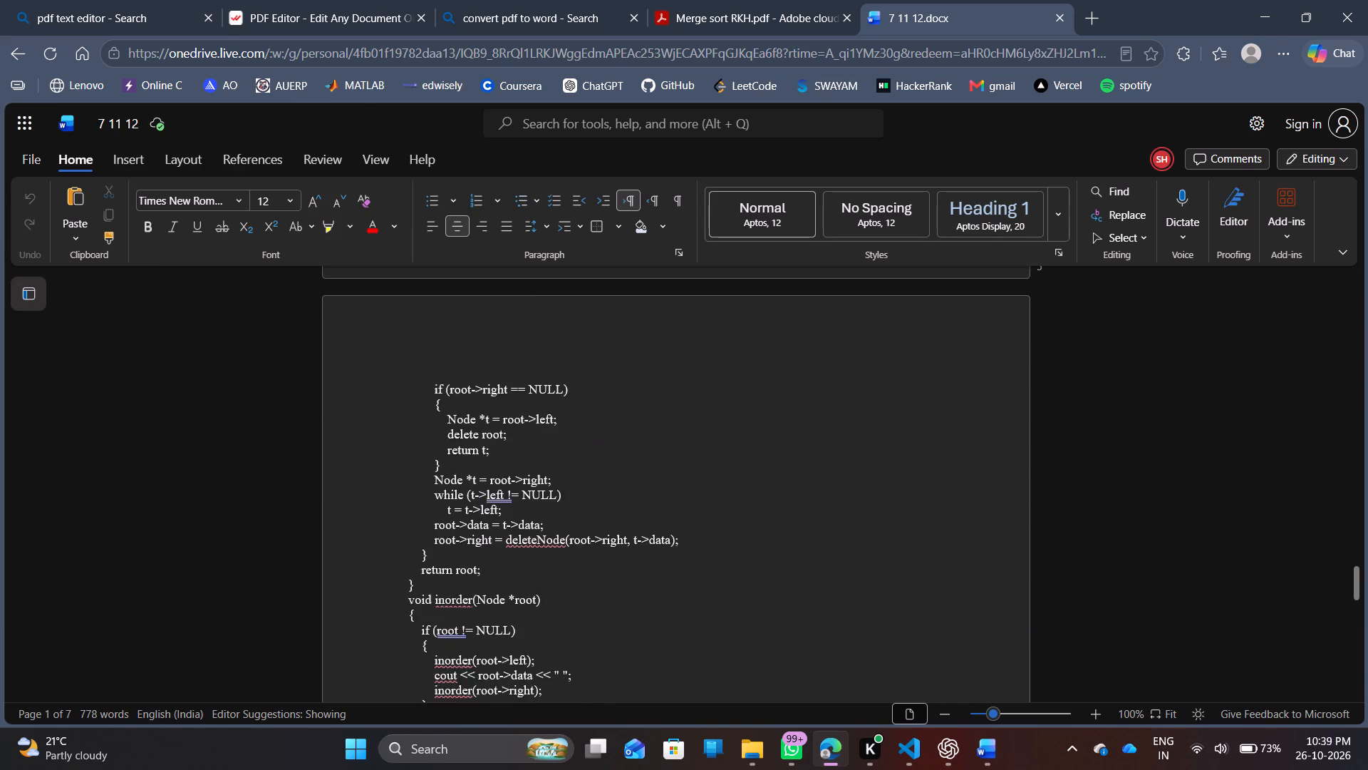
pyautogui.scroll(-8, 677, 502)
pyautogui.scroll(5, 680, 502)
pyautogui.scroll(-2, 680, 501)
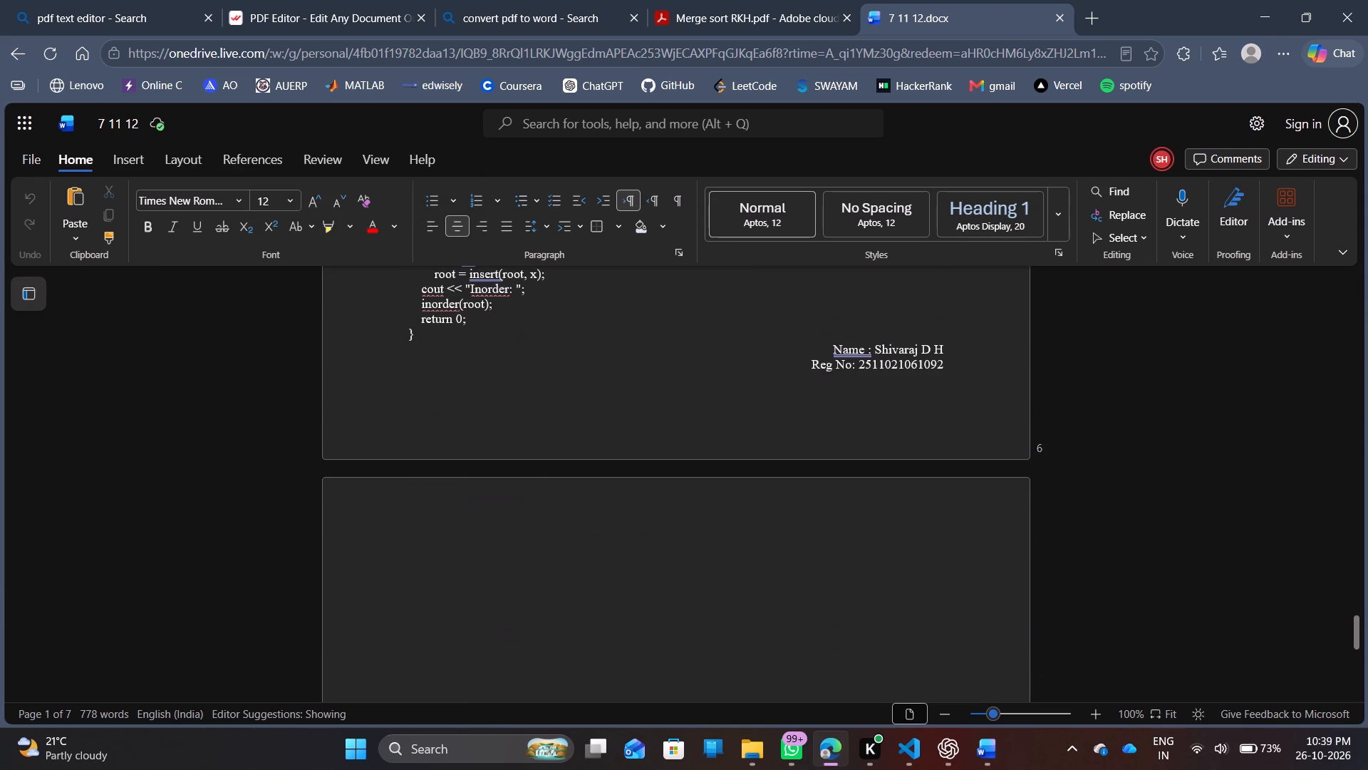
pyautogui.scroll(-2, 680, 501)
pyautogui.rightClick(680, 501)
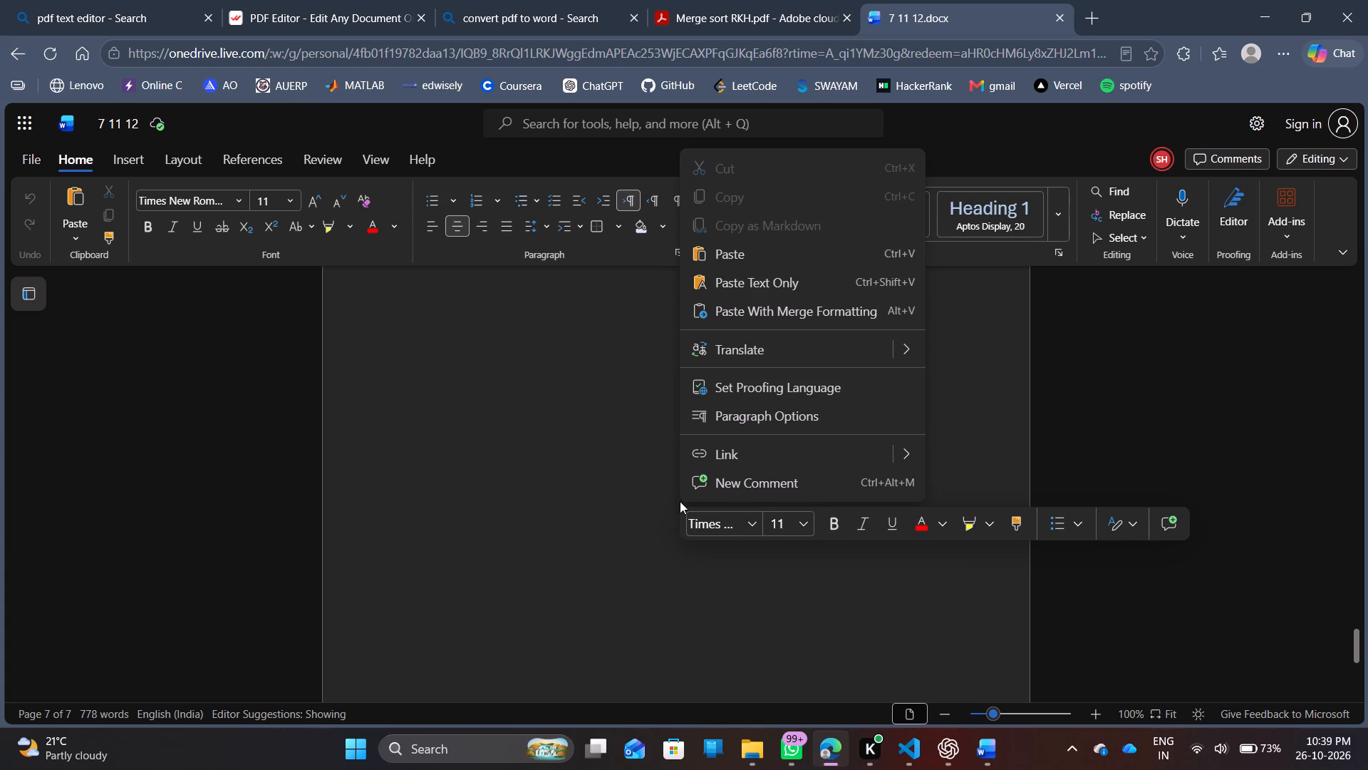
pyautogui.click(513, 386)
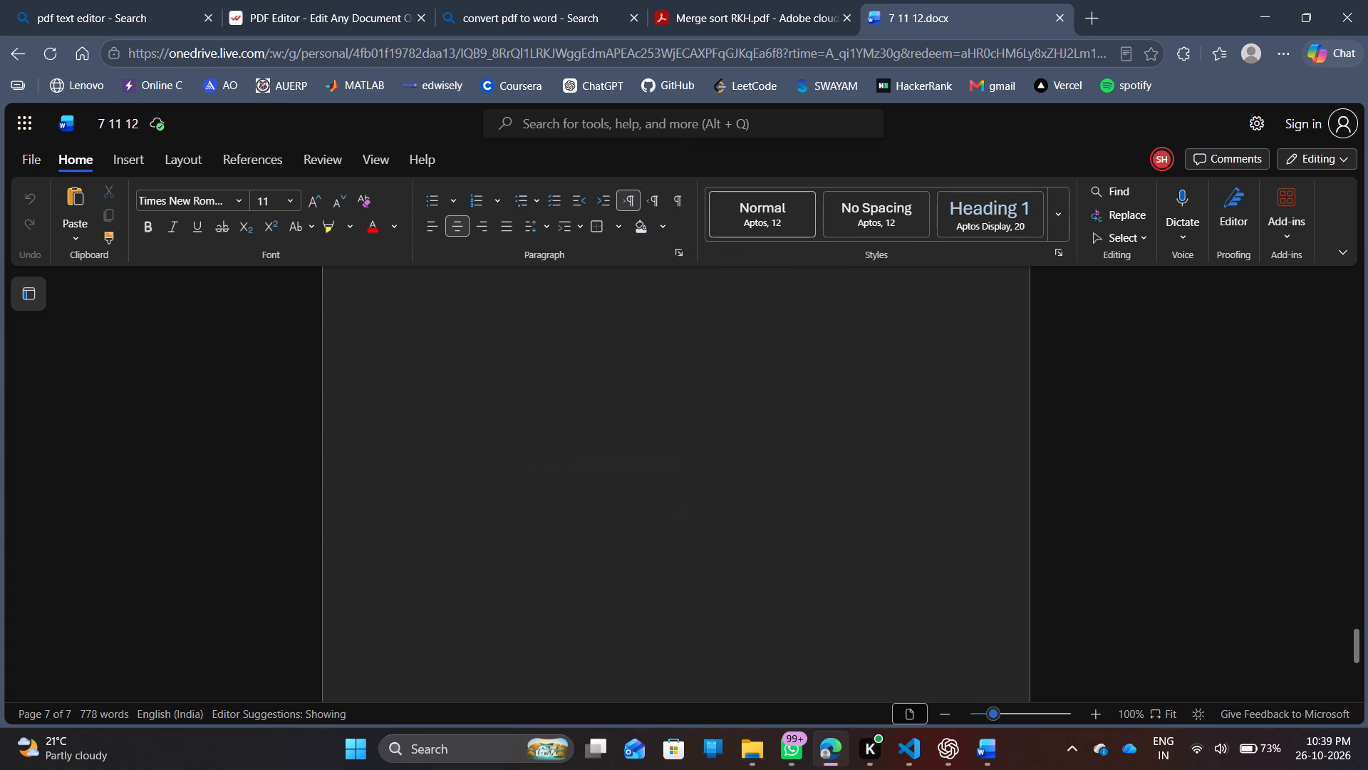
pyautogui.scroll(3, 544, 399)
pyautogui.scroll(-2, 544, 399)
pyautogui.scroll(2, 544, 399)
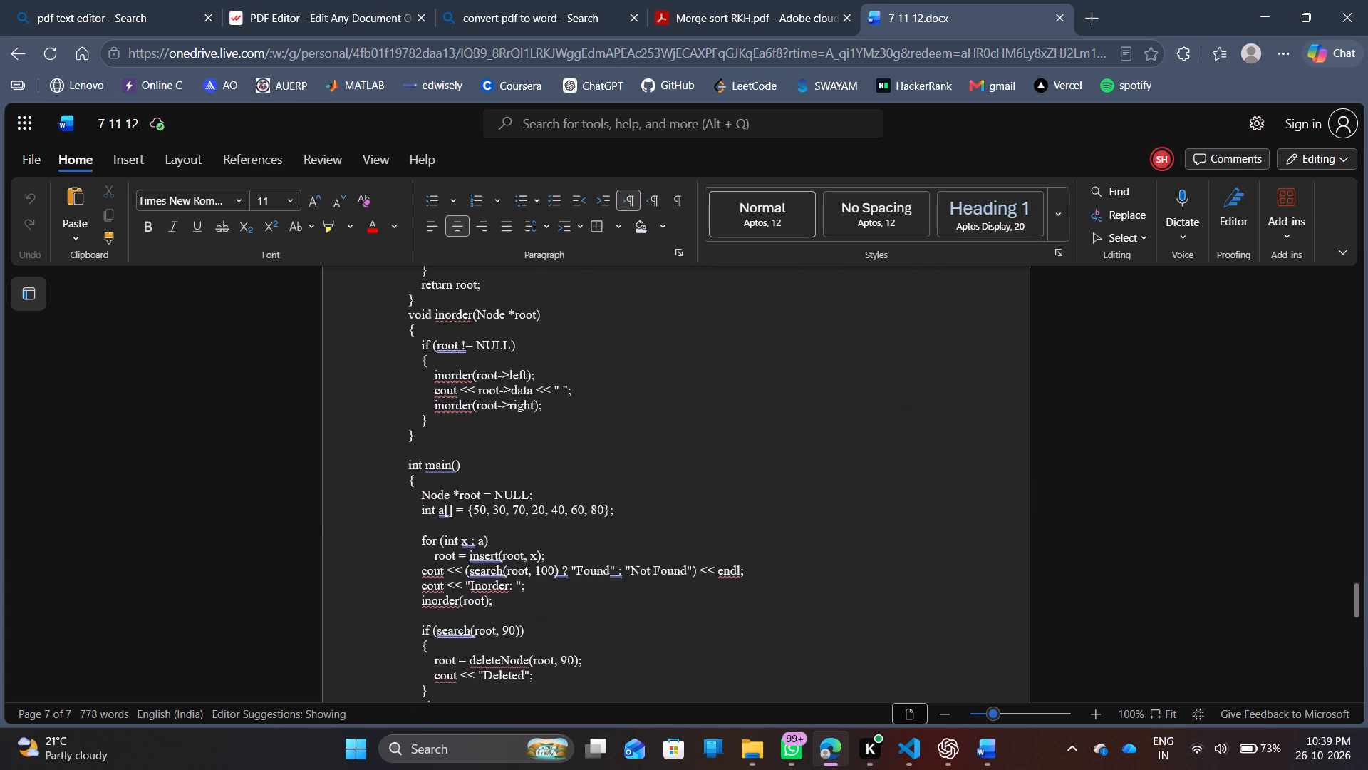
pyautogui.scroll(2, 544, 399)
# Switch to desktop Word, reopen the recent document "7 11 12" and review its pages through to the end.
pyautogui.click(993, 768)
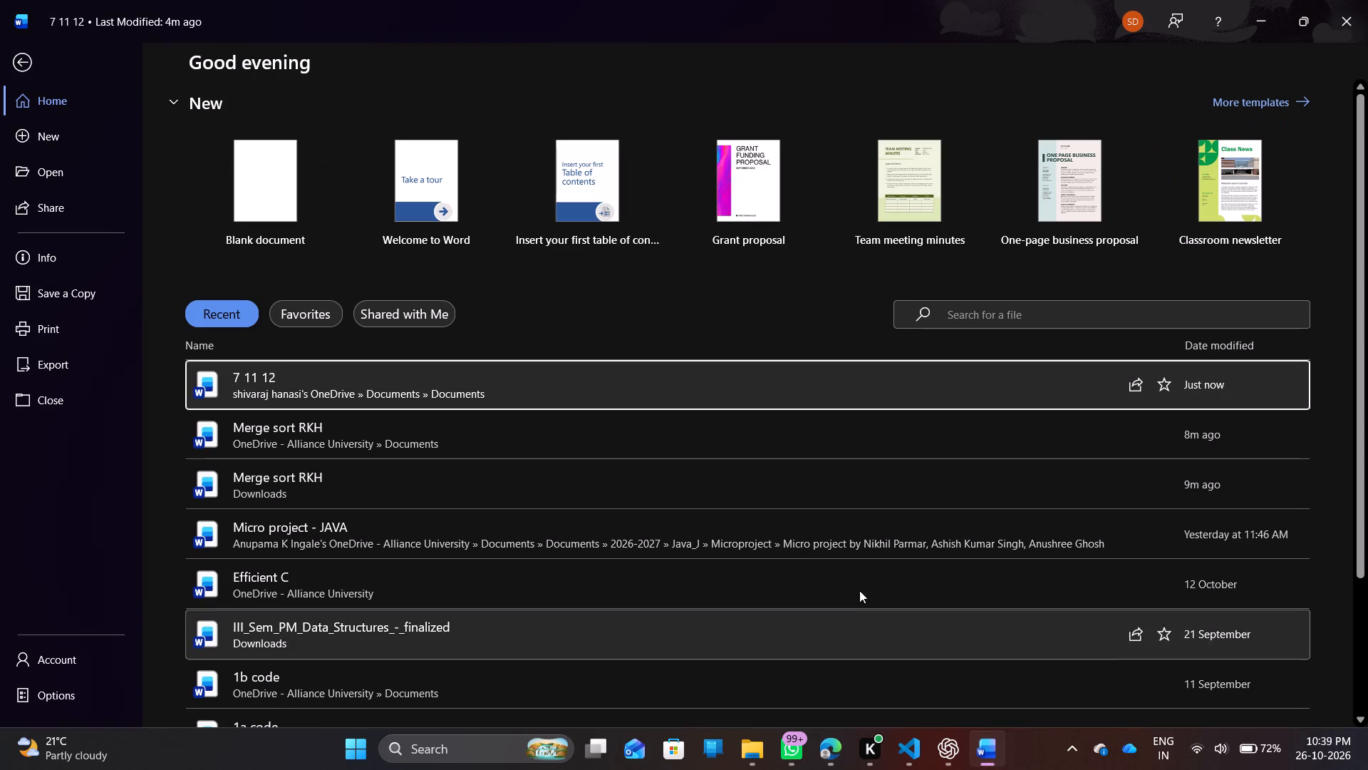
pyautogui.doubleClick(563, 376)
pyautogui.scroll(-8, 563, 376)
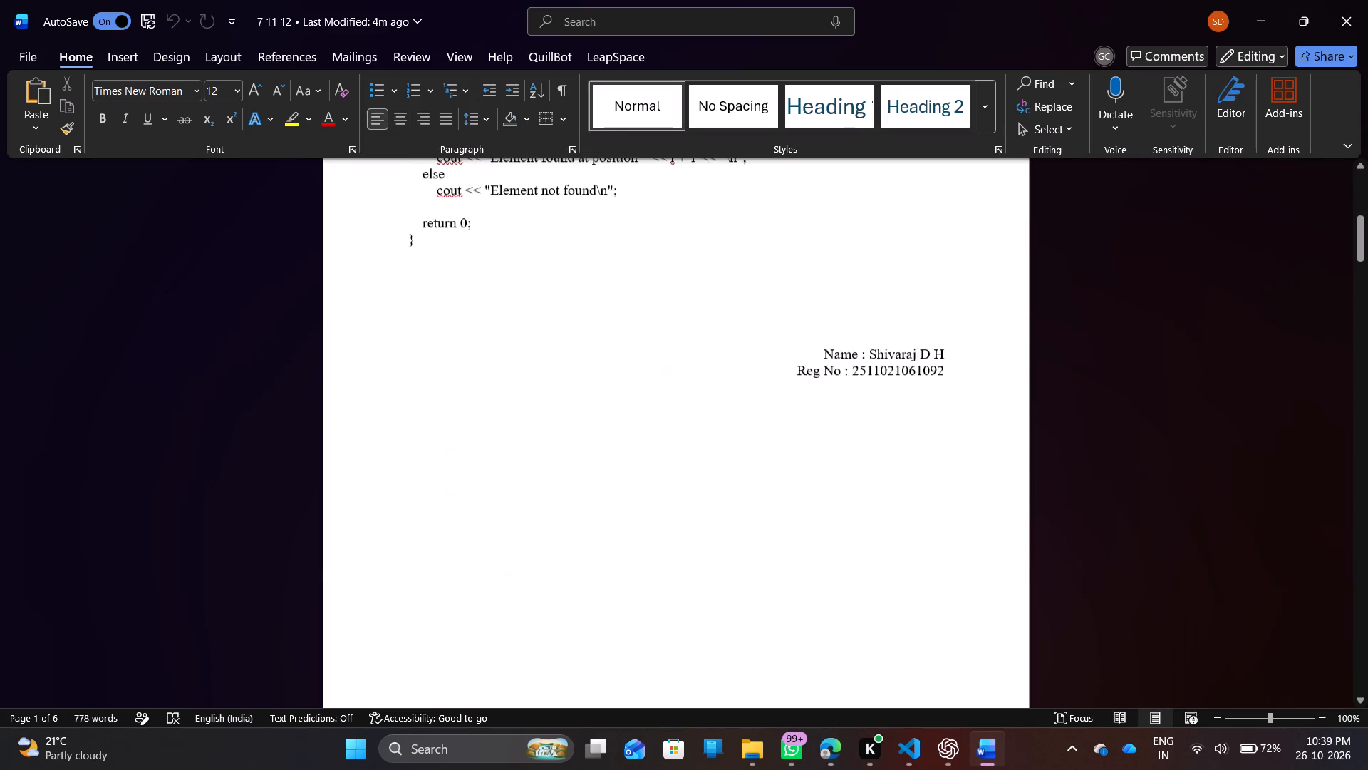
pyautogui.scroll(-20, 564, 376)
pyautogui.scroll(-13, 564, 376)
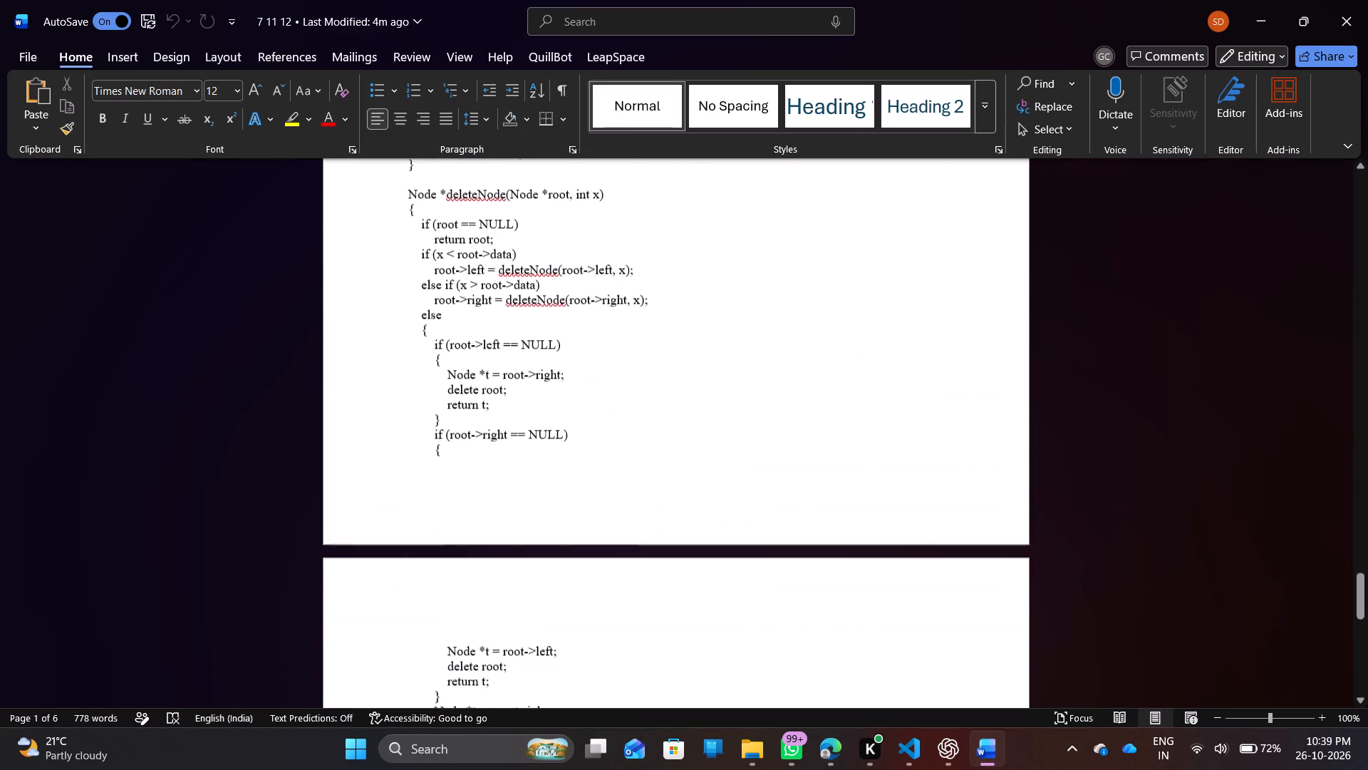
pyautogui.scroll(-15, 564, 376)
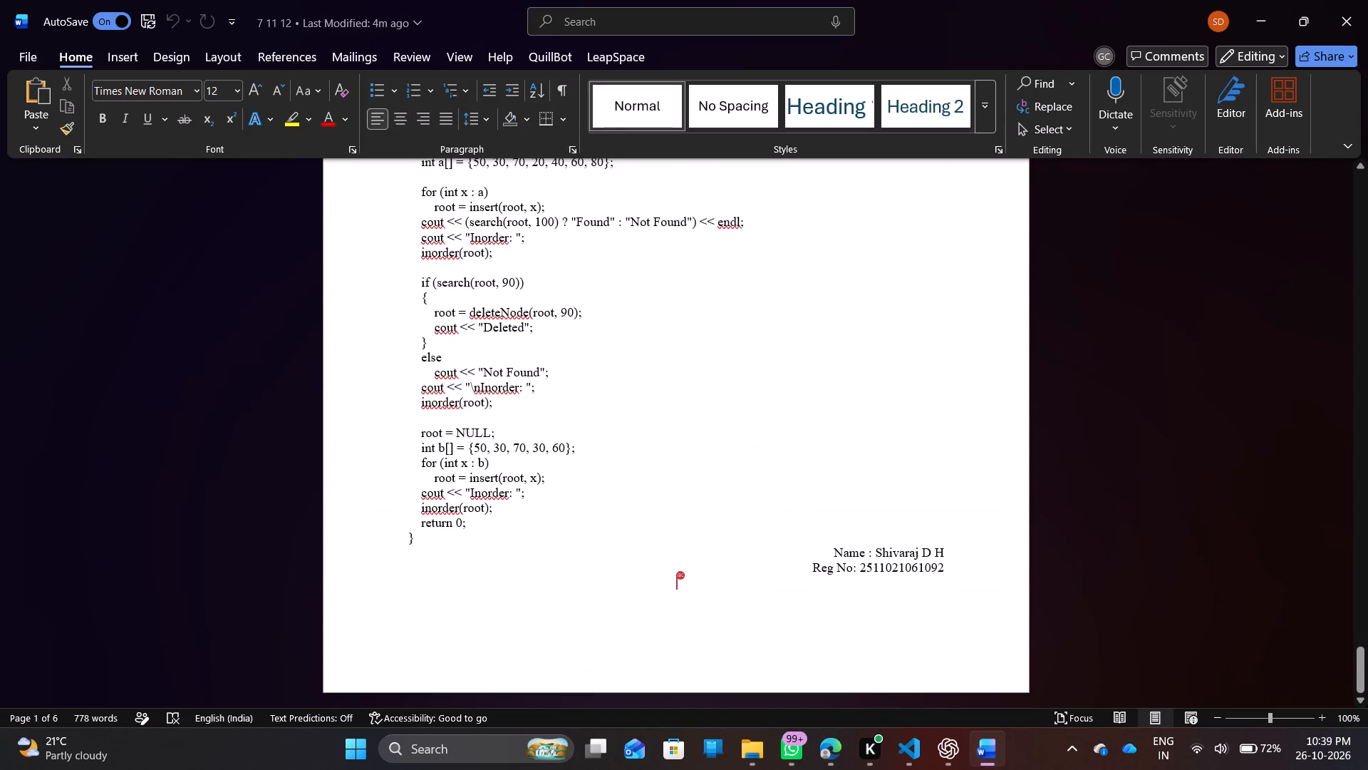
pyautogui.click(1337, 554)
pyautogui.click(994, 637)
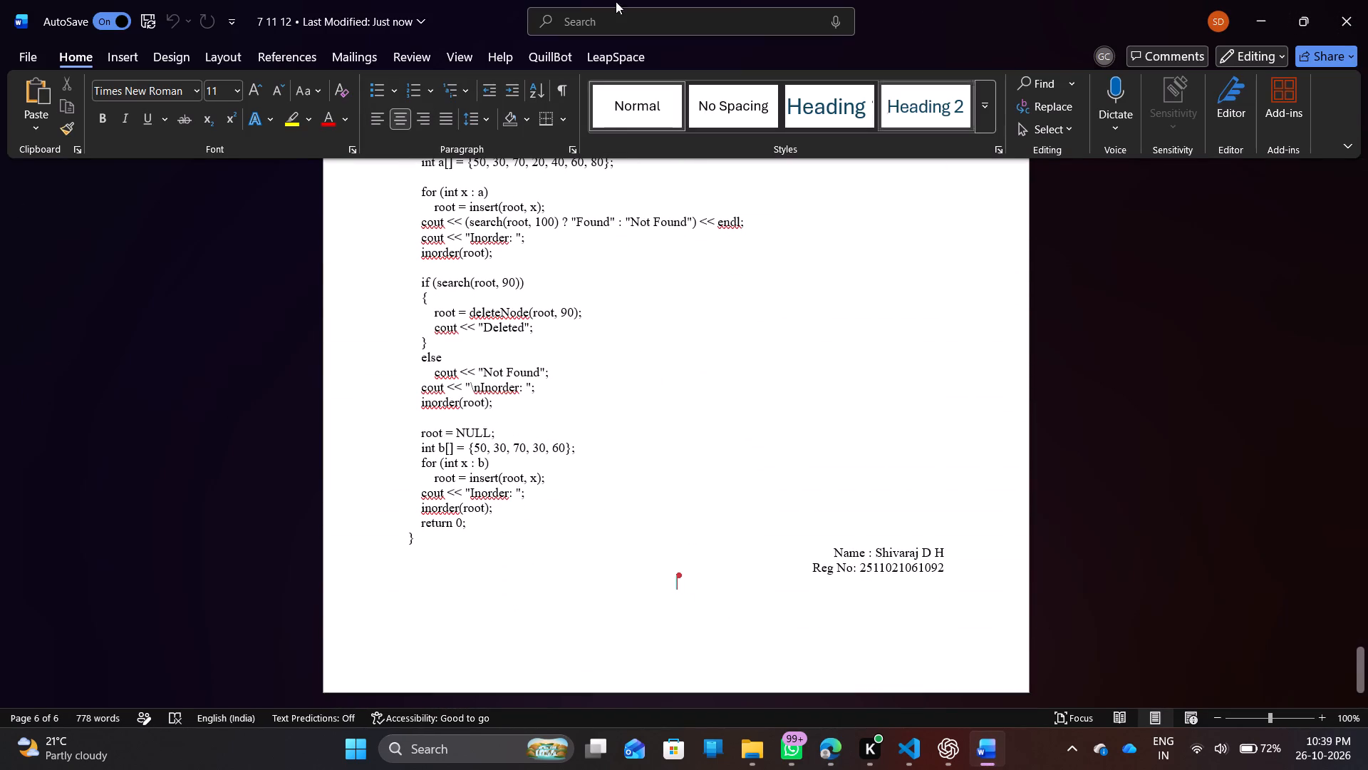
# Check the storage location of "7 11 12" without moving the file.
pyautogui.click(351, 0)
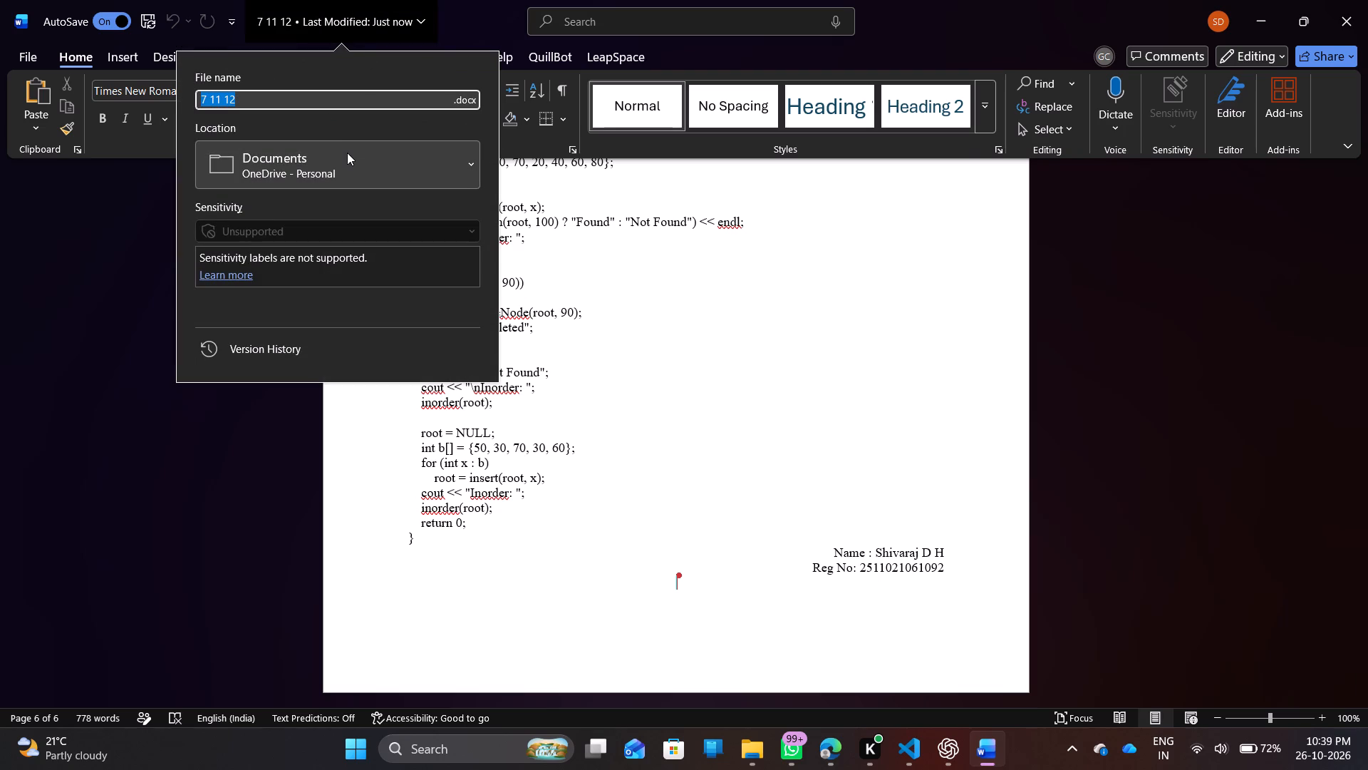
pyautogui.click(347, 153)
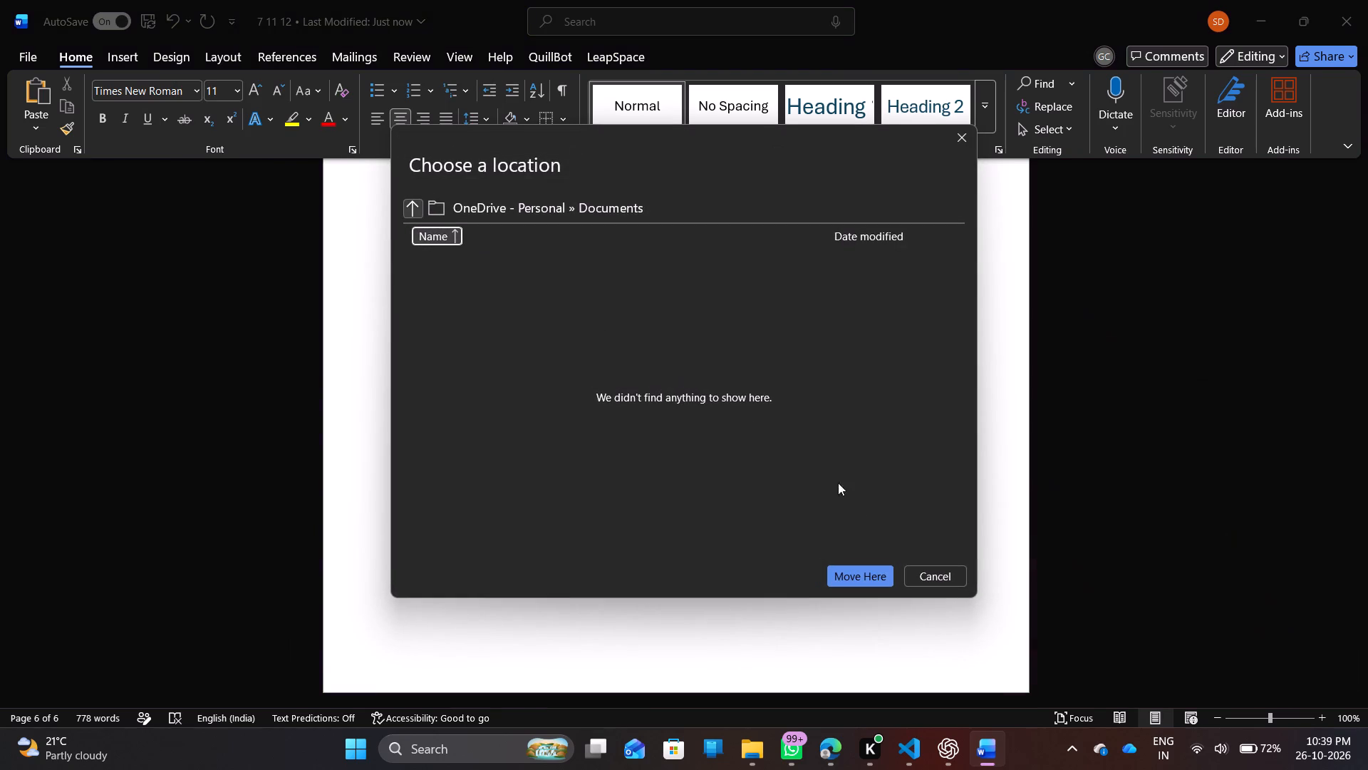
pyautogui.click(917, 580)
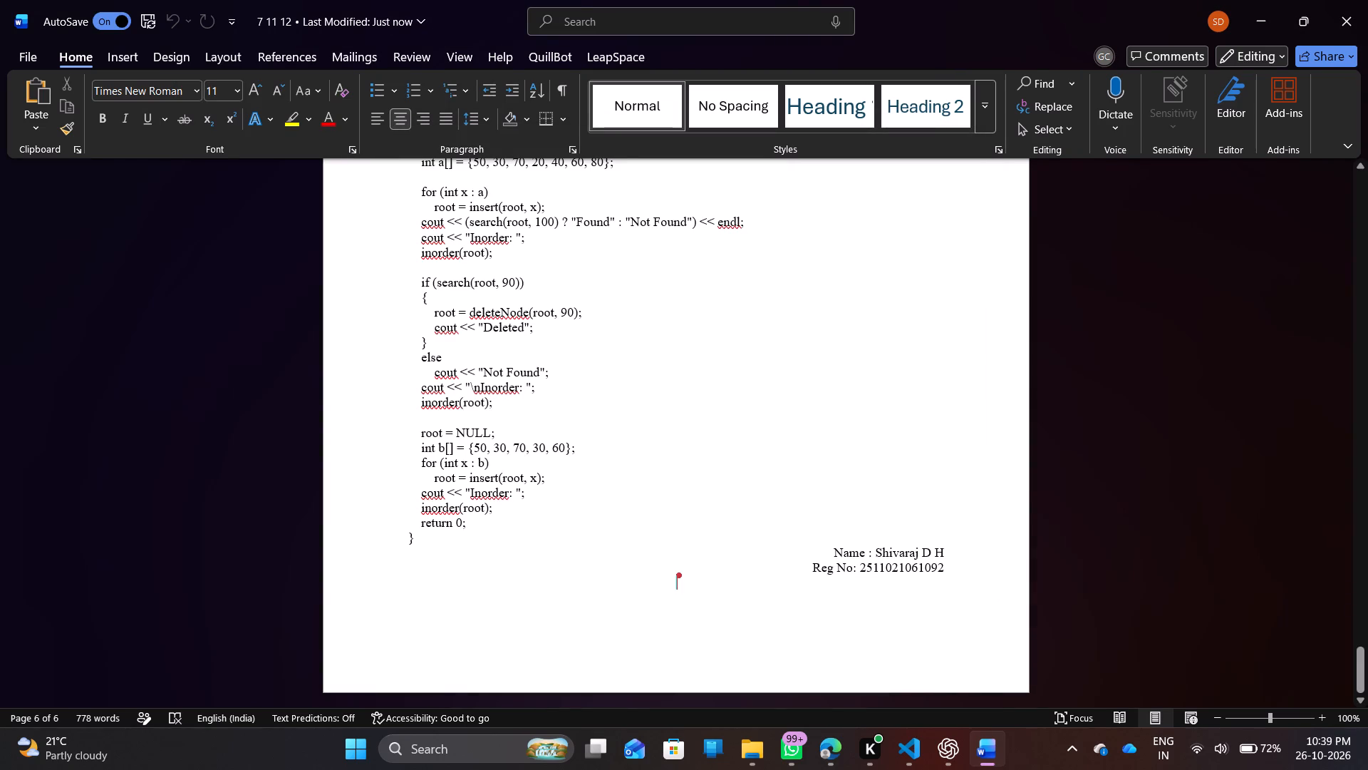
# Copy the entire content of "7 11 12" into a new blank document.
pyautogui.hotkey('ctrl', 'a')
pyautogui.hotkey('ctrl', 'c')
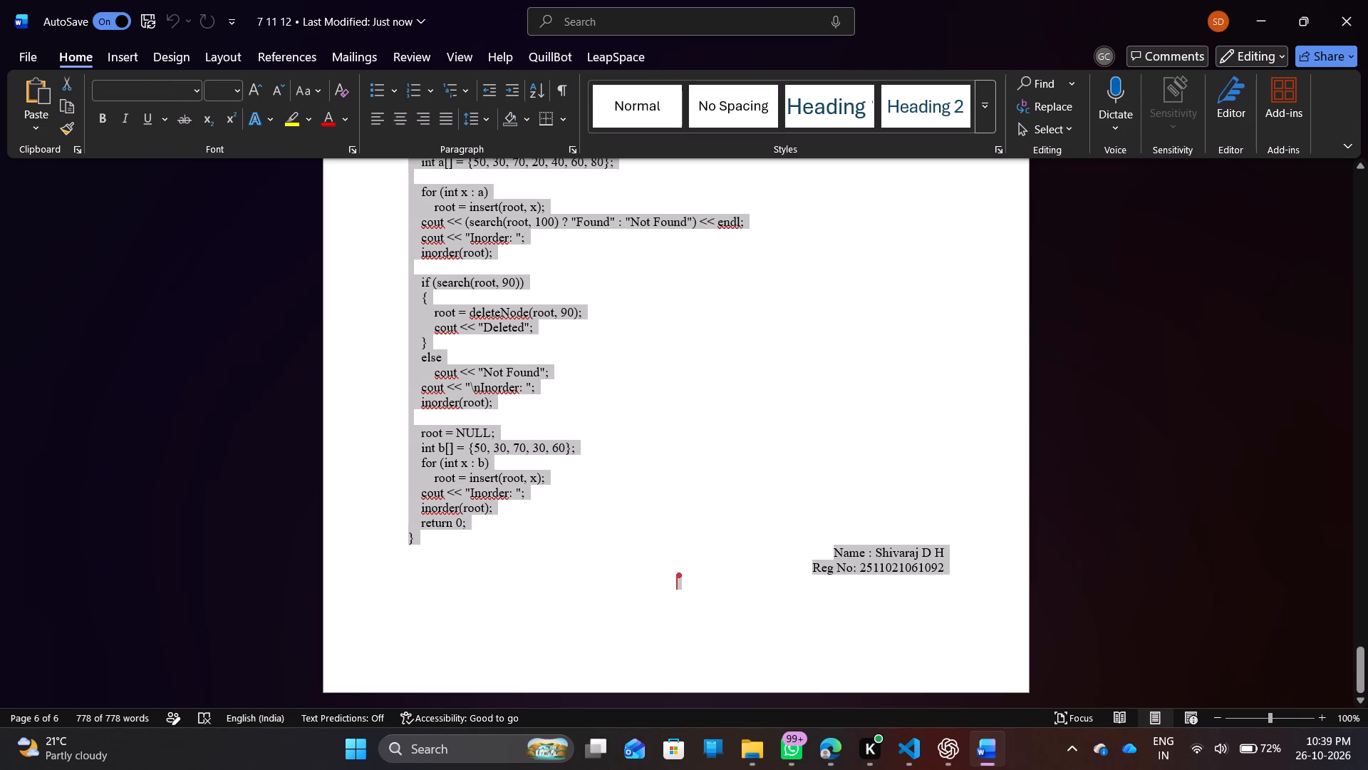
pyautogui.click(17, 45)
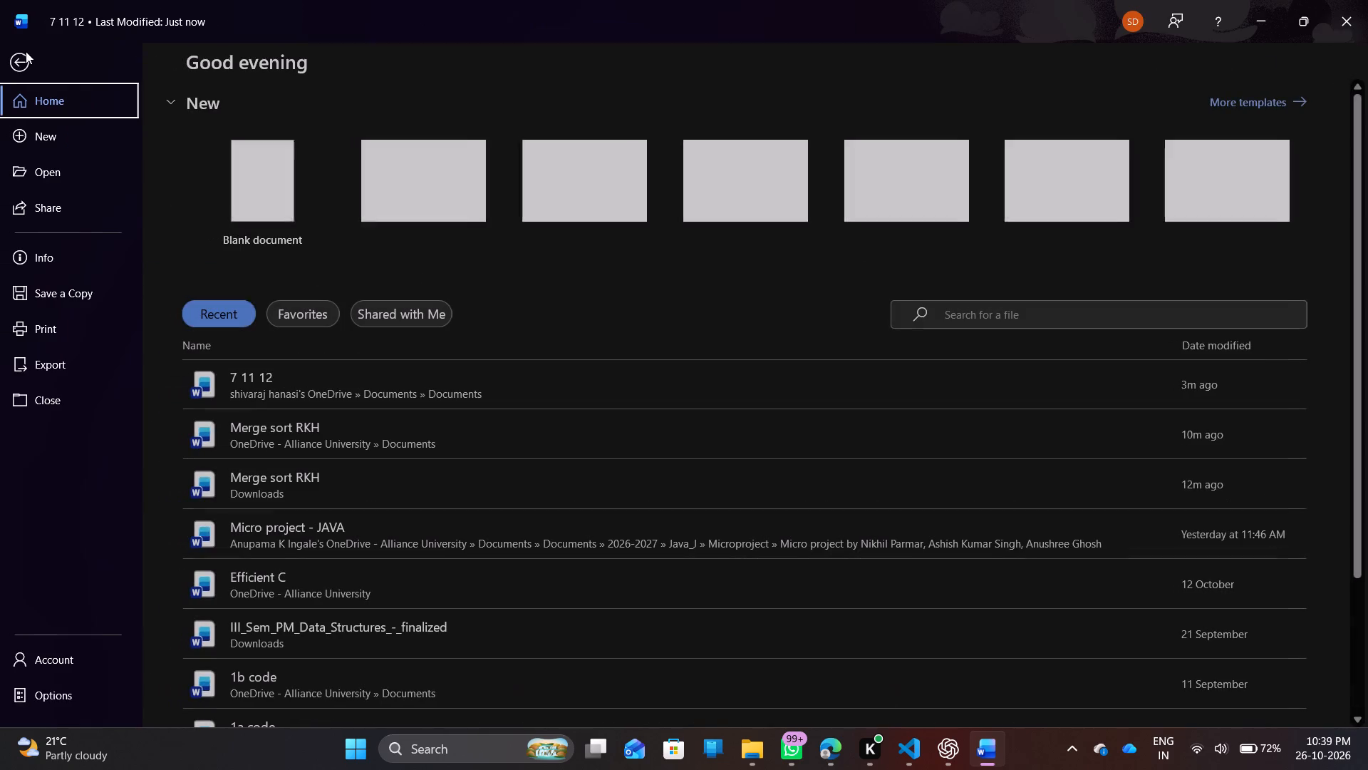
pyautogui.click(283, 200)
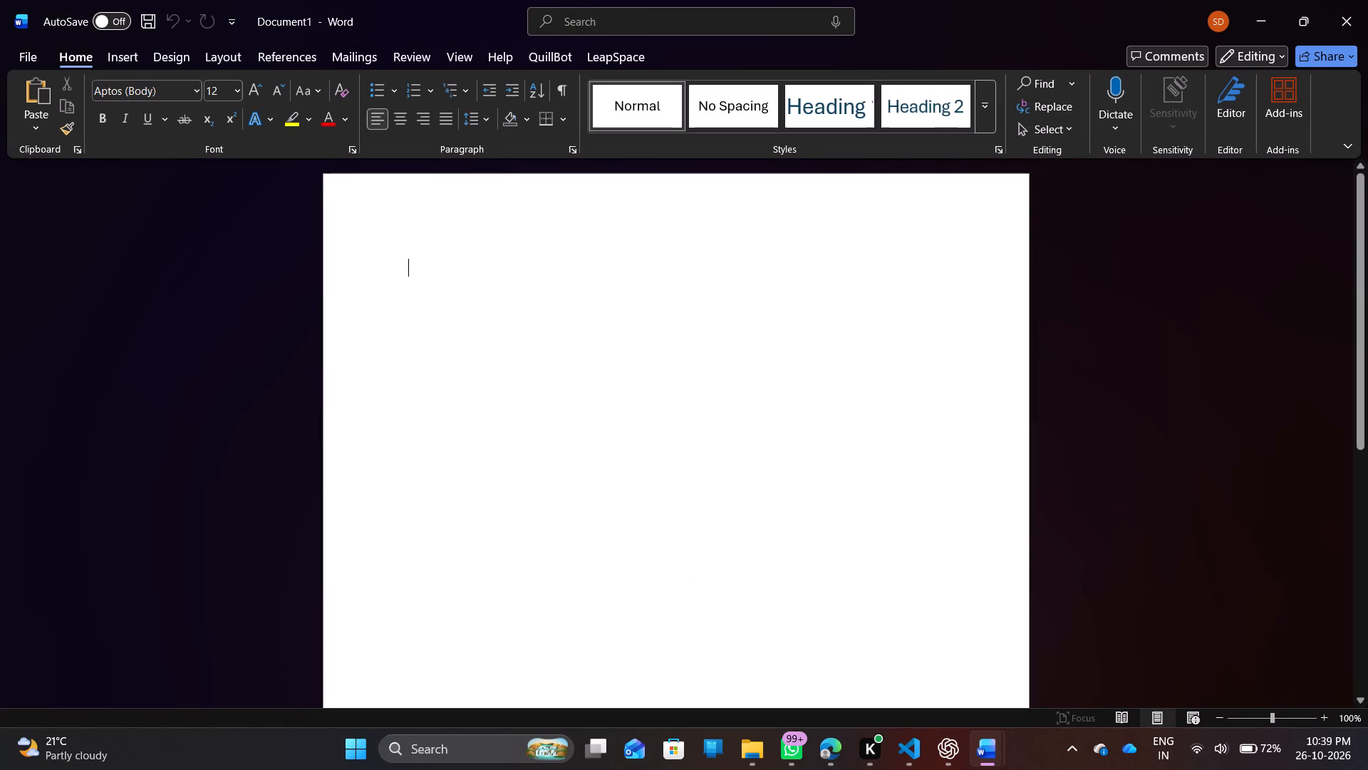
pyautogui.hotkey('ctrl', 'v')
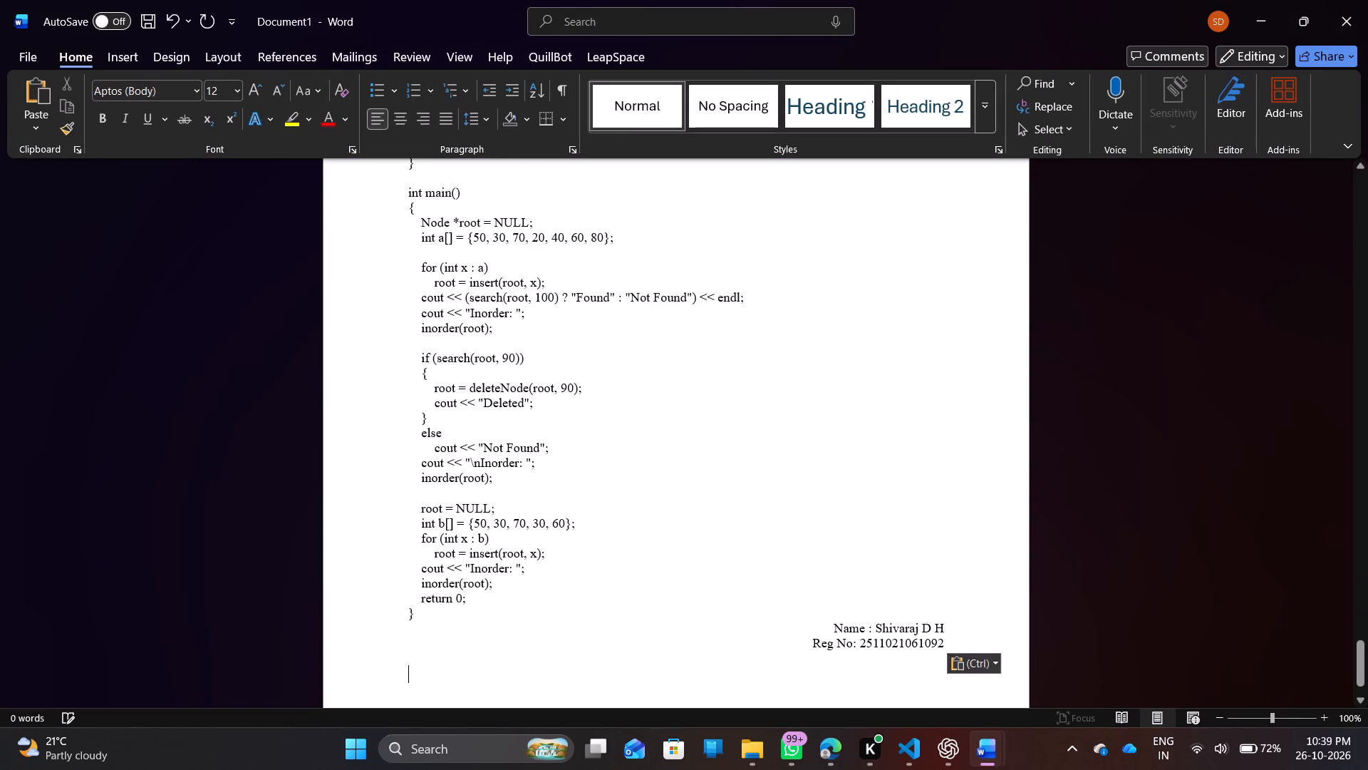
# Review the pasted programs in the new document from the end back to the first page.
pyautogui.scroll(-2, 564, 409)
pyautogui.scroll(16, 564, 409)
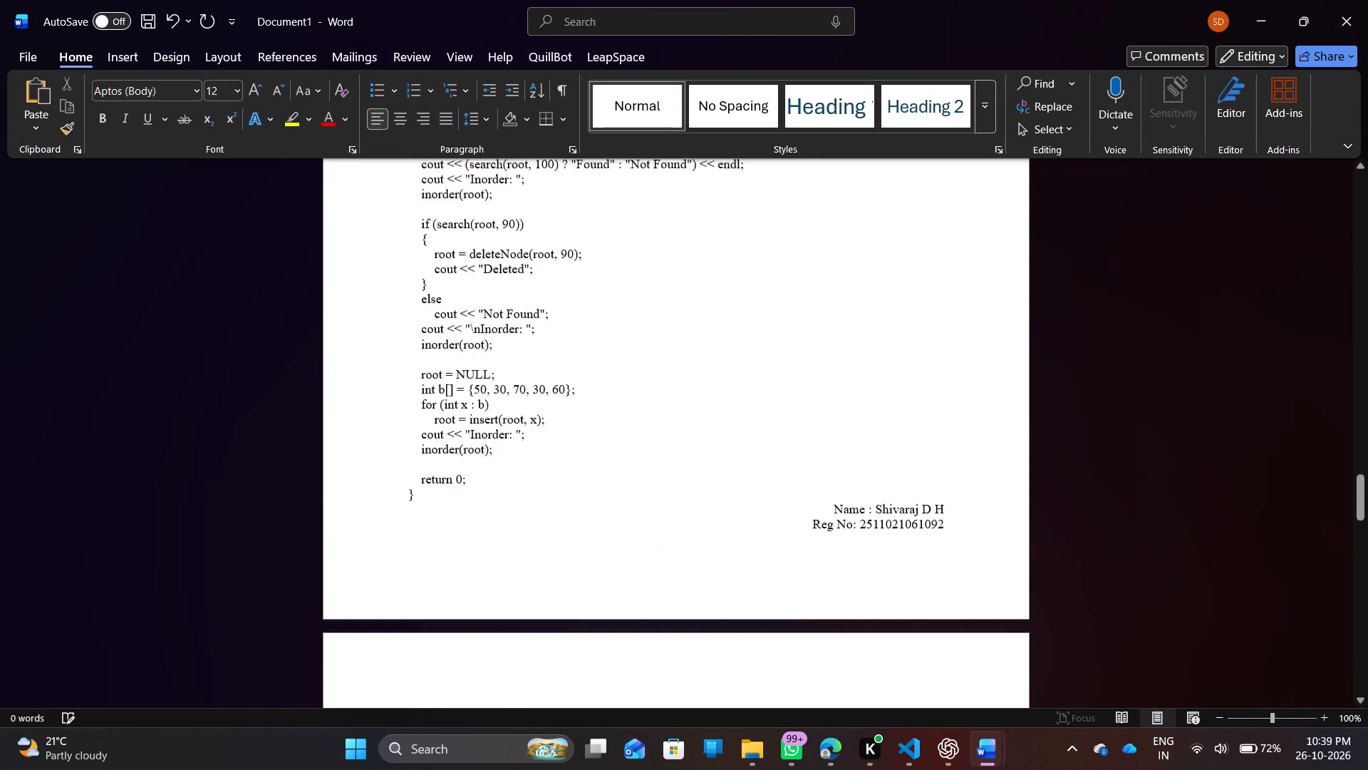
pyautogui.scroll(17, 564, 406)
pyautogui.scroll(6, 564, 406)
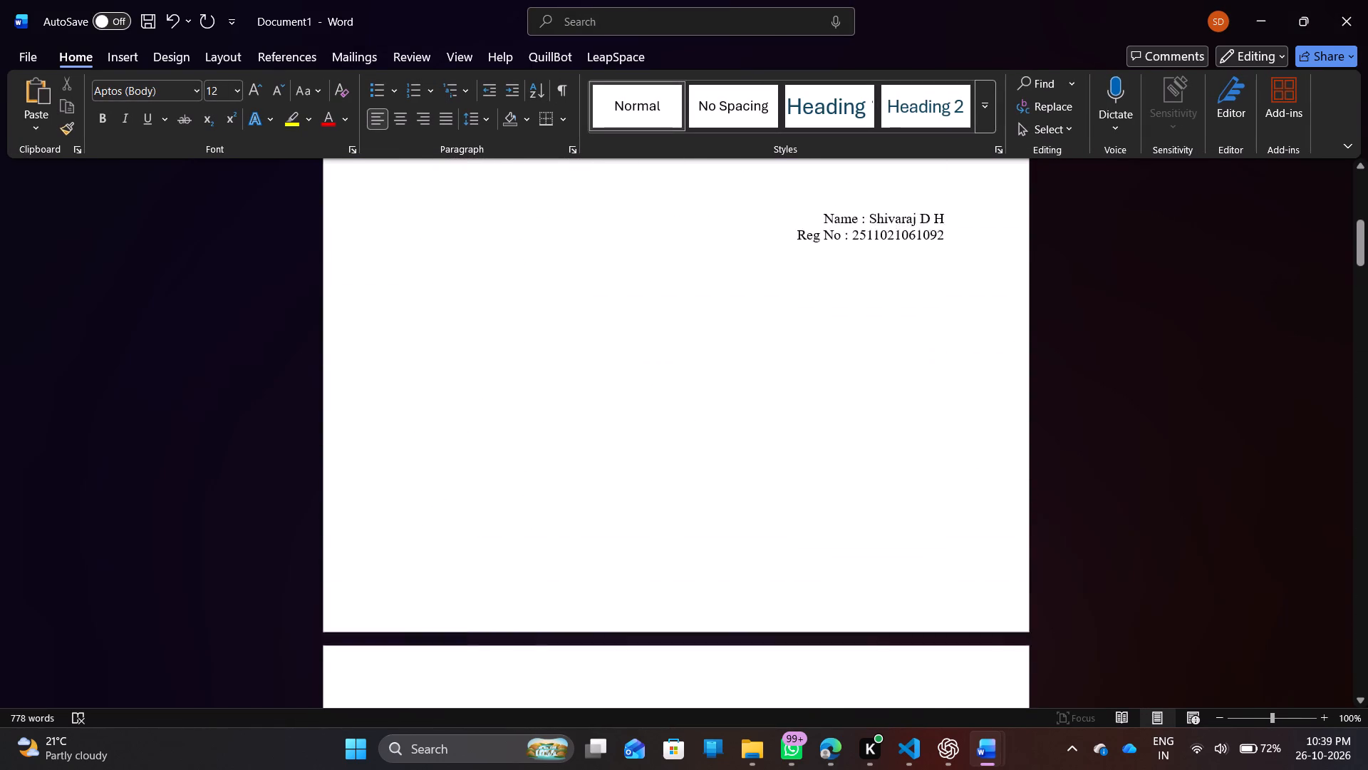
pyautogui.scroll(11, 564, 406)
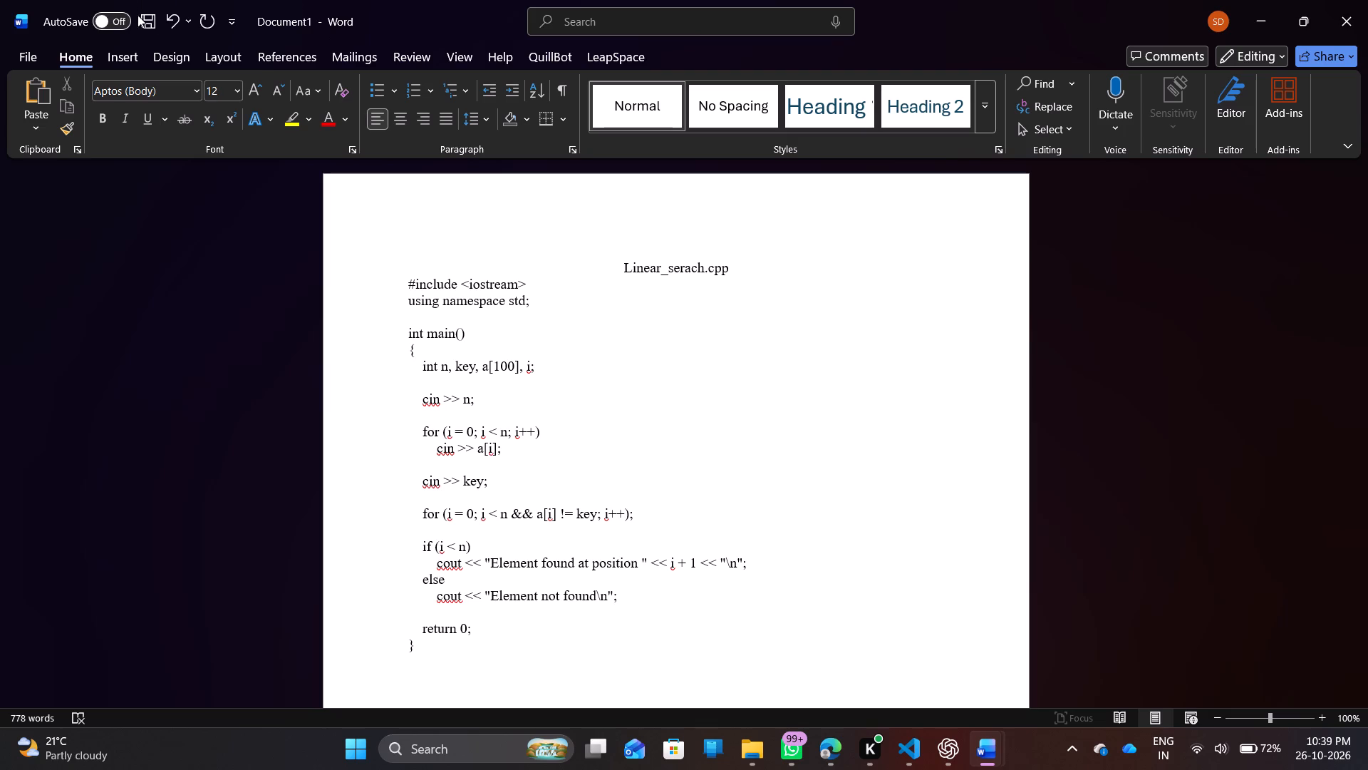
# Save the new document as "ds7 11 12" in OneDrive - Alliance University.
pyautogui.click(152, 16)
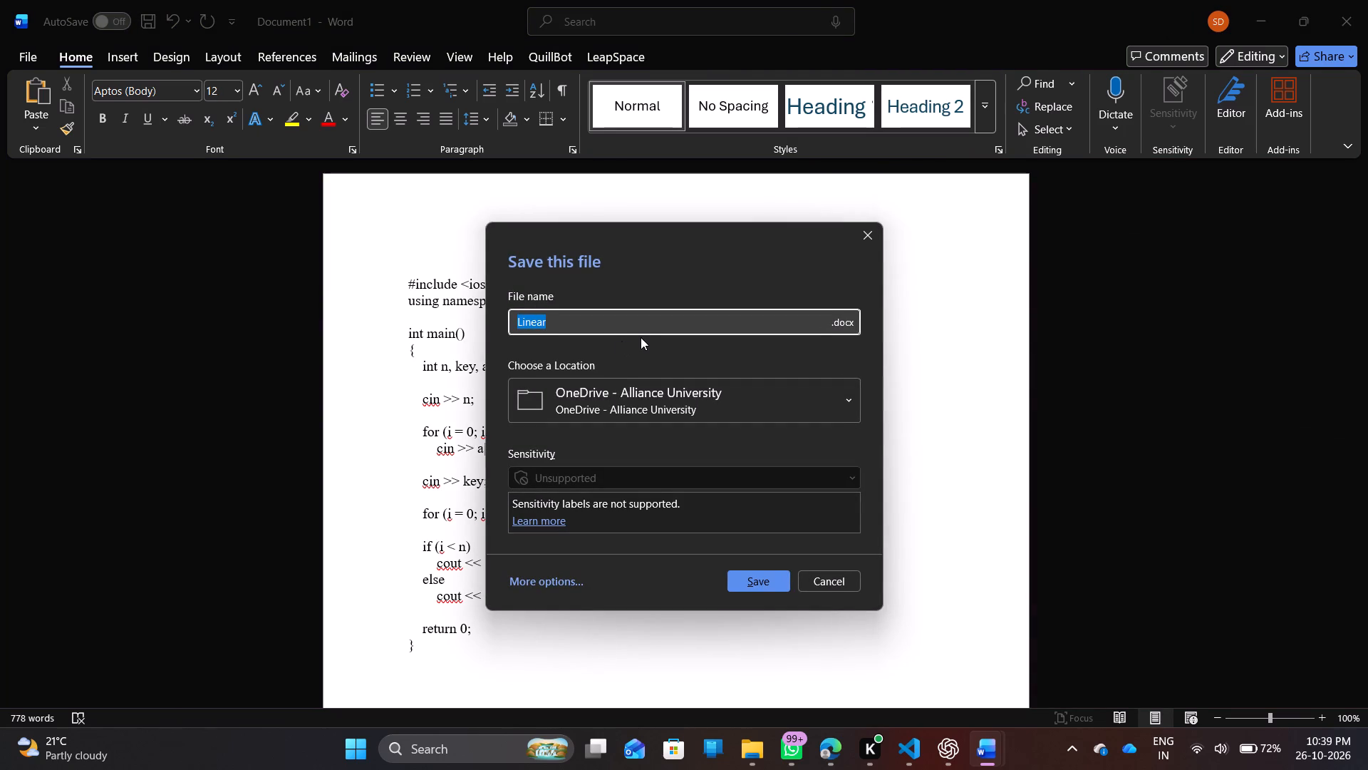
pyautogui.write('ds')
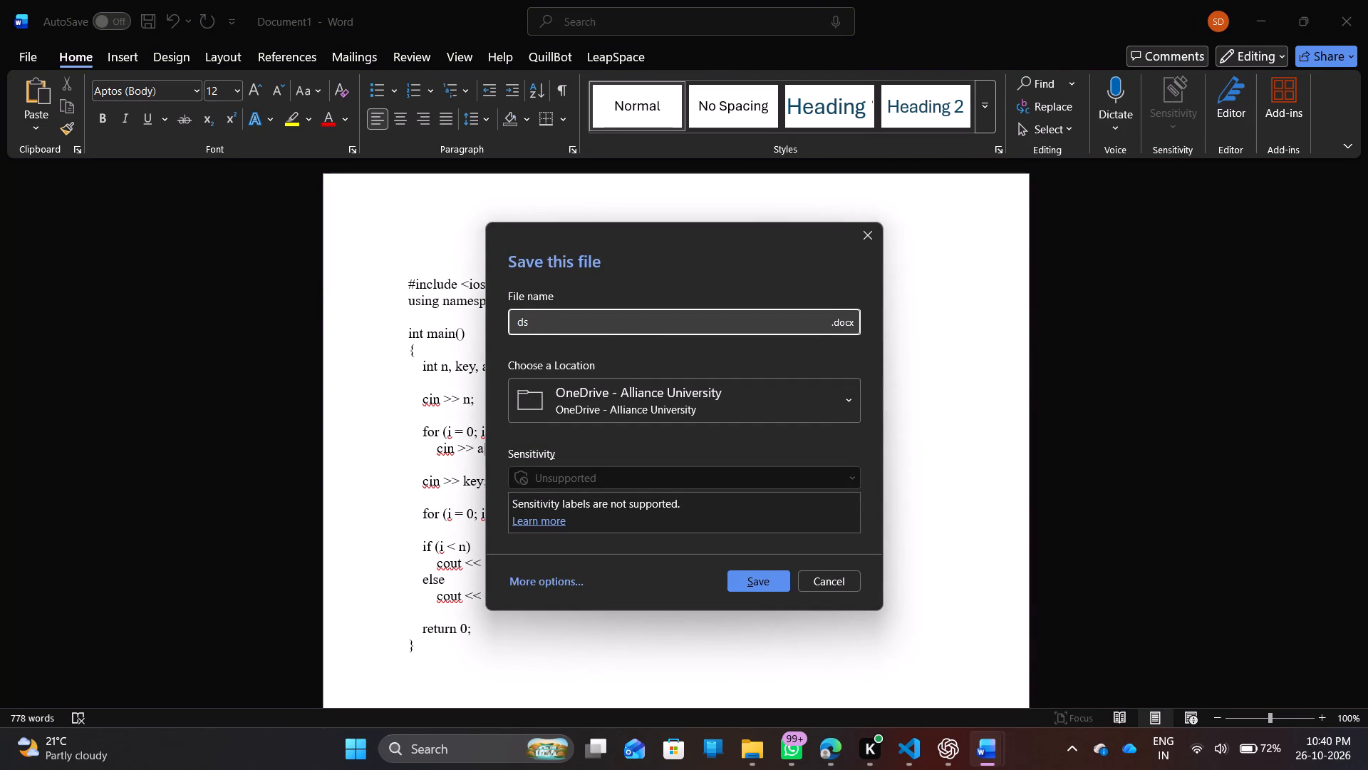
pyautogui.write('7 11')
pyautogui.press('space')
pyautogui.write('12')
pyautogui.click(801, 388)
pyautogui.click(611, 116)
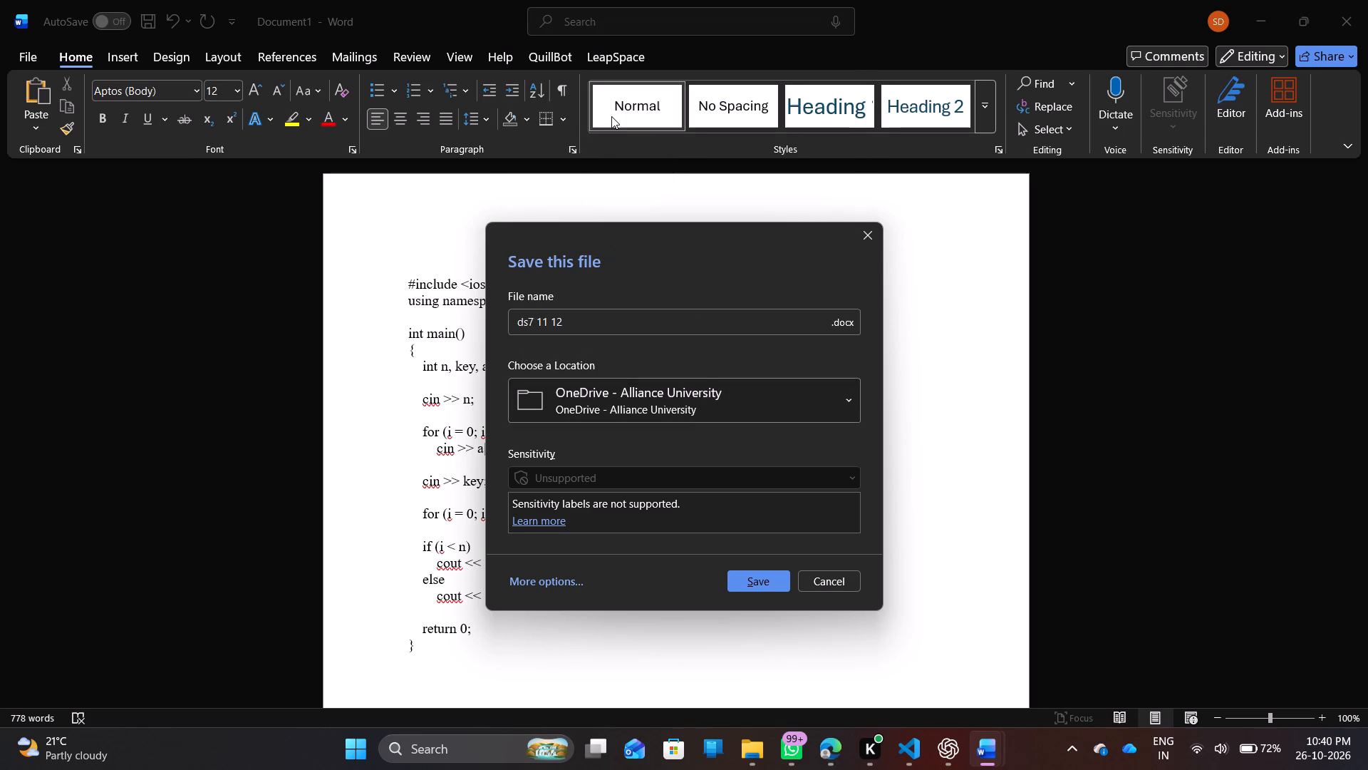
pyautogui.click(658, 423)
pyautogui.click(654, 397)
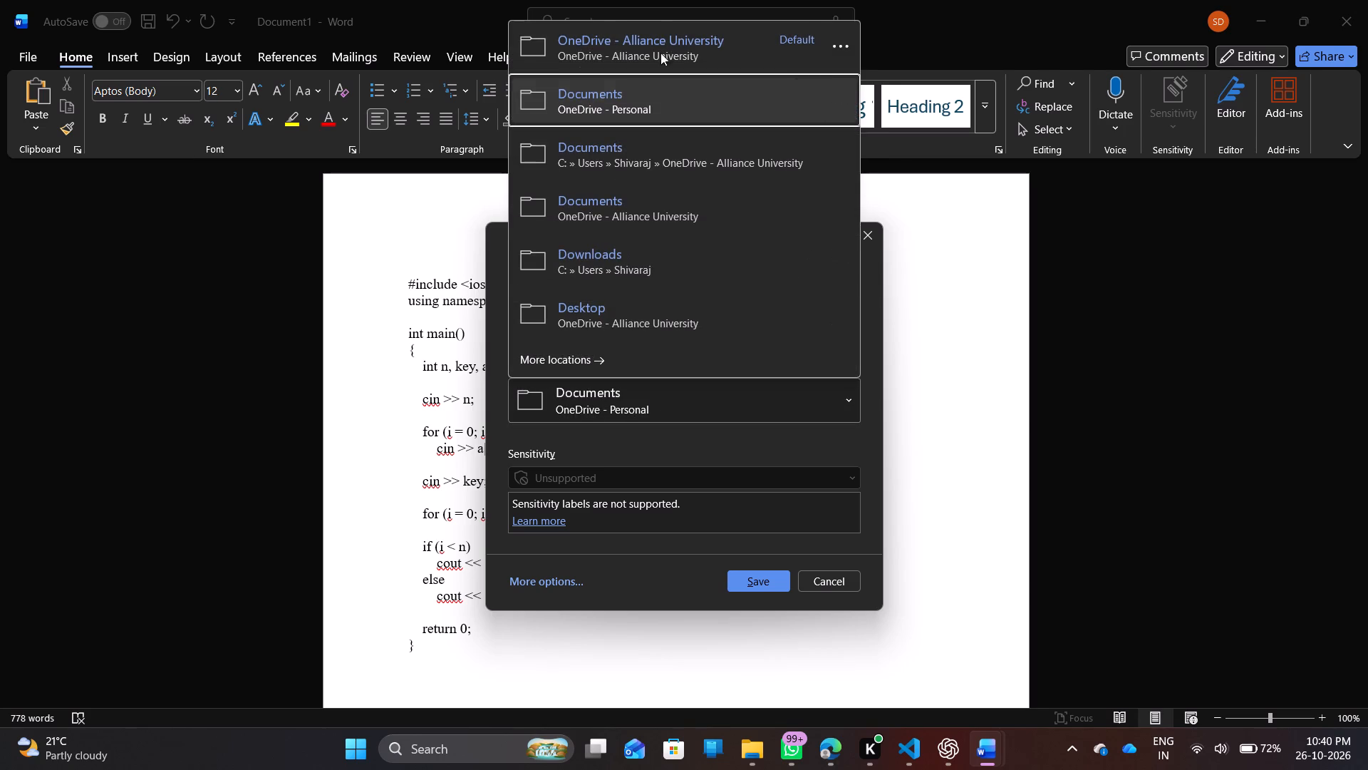
pyautogui.click(663, 36)
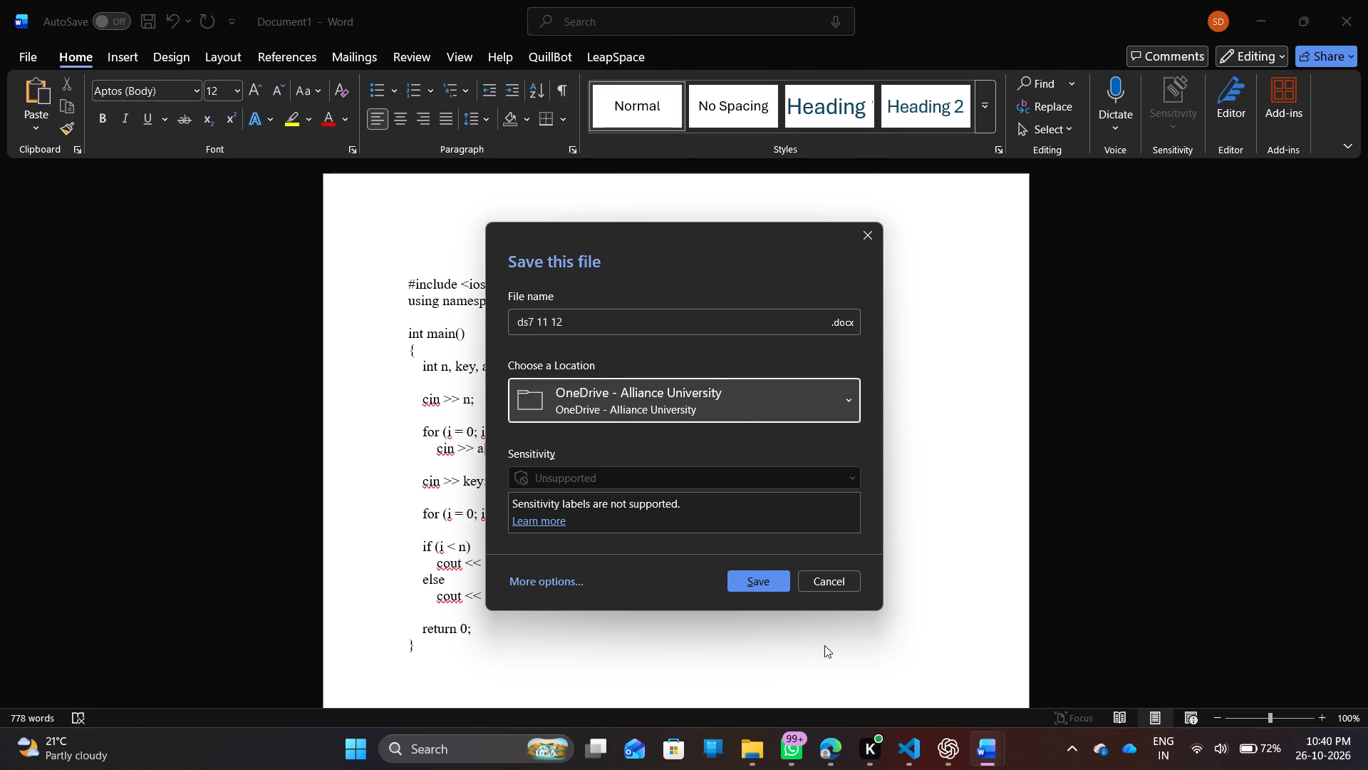
pyautogui.click(746, 585)
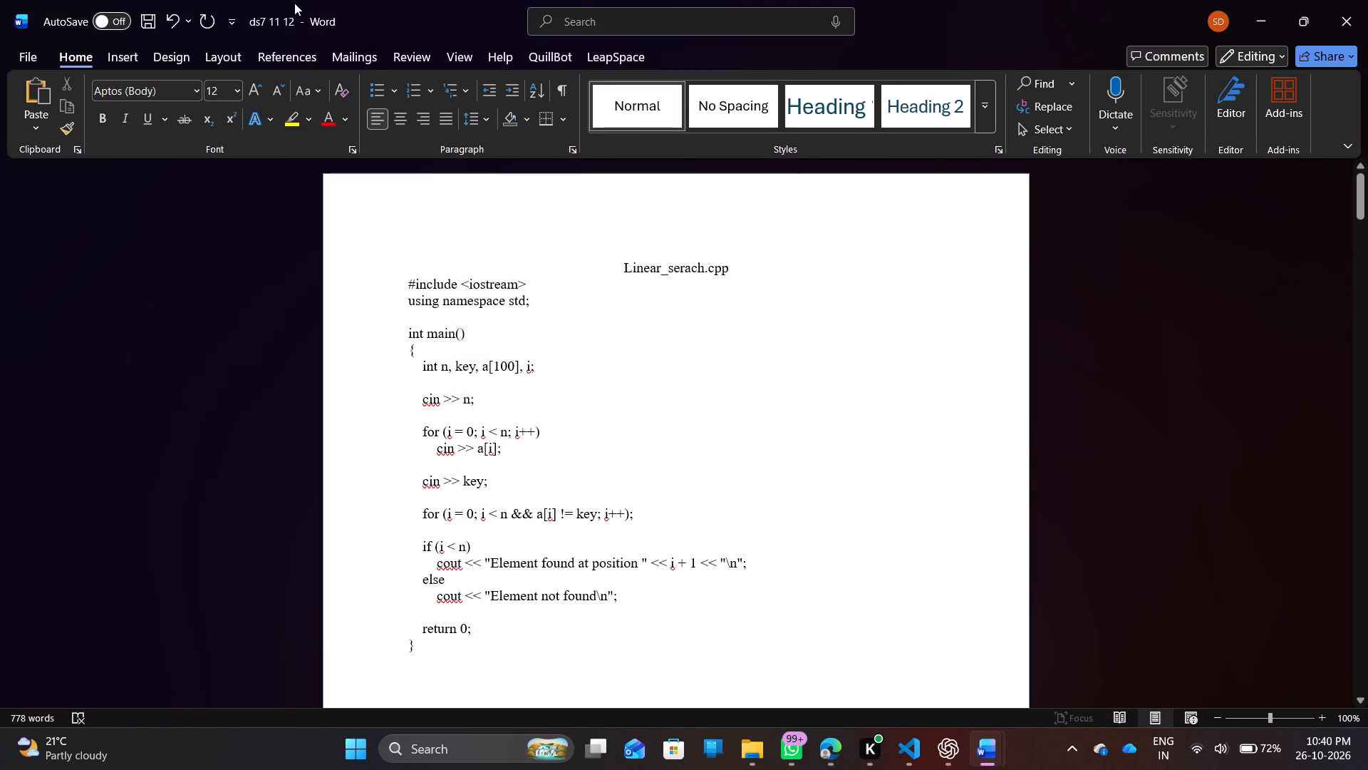
# Browse the Desktop folder as a possible location for "ds7 11 12" without moving the file.
pyautogui.click(302, 11)
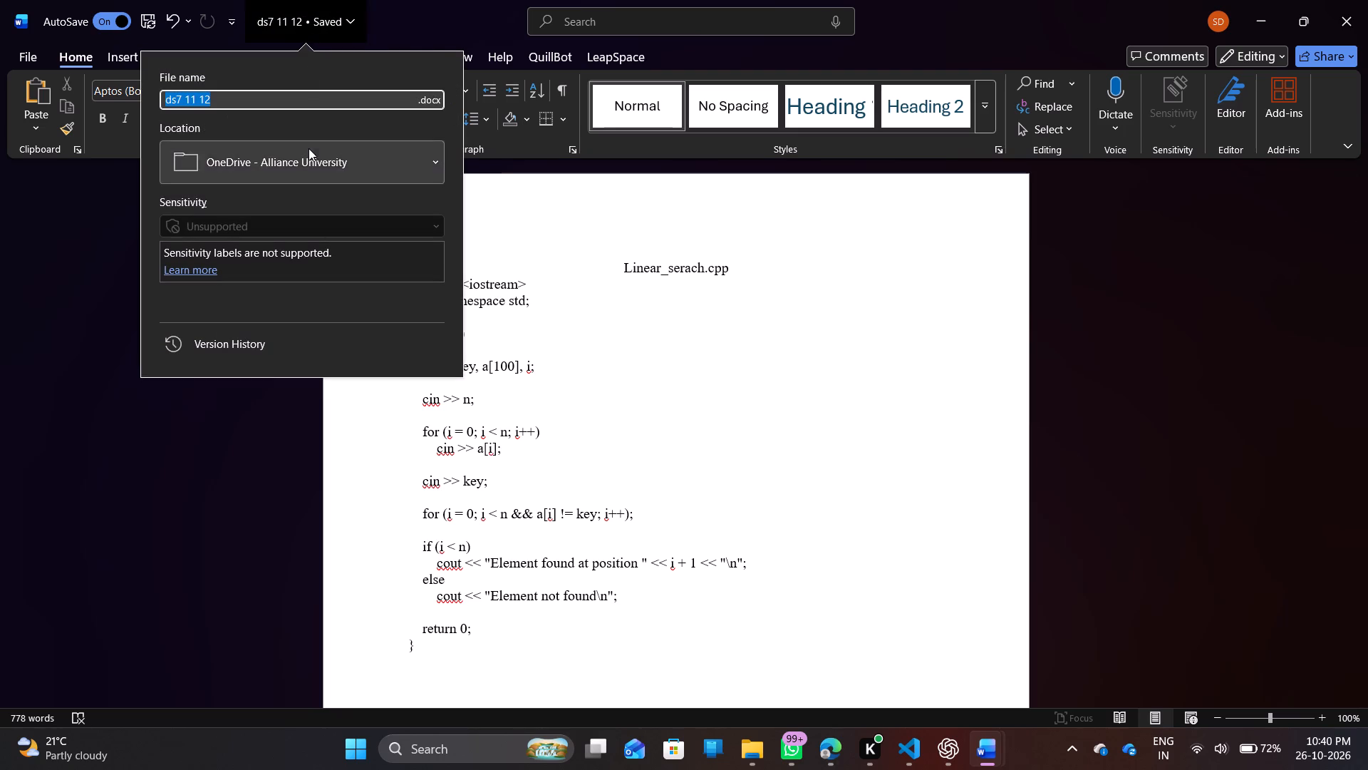
pyautogui.click(309, 152)
pyautogui.click(502, 318)
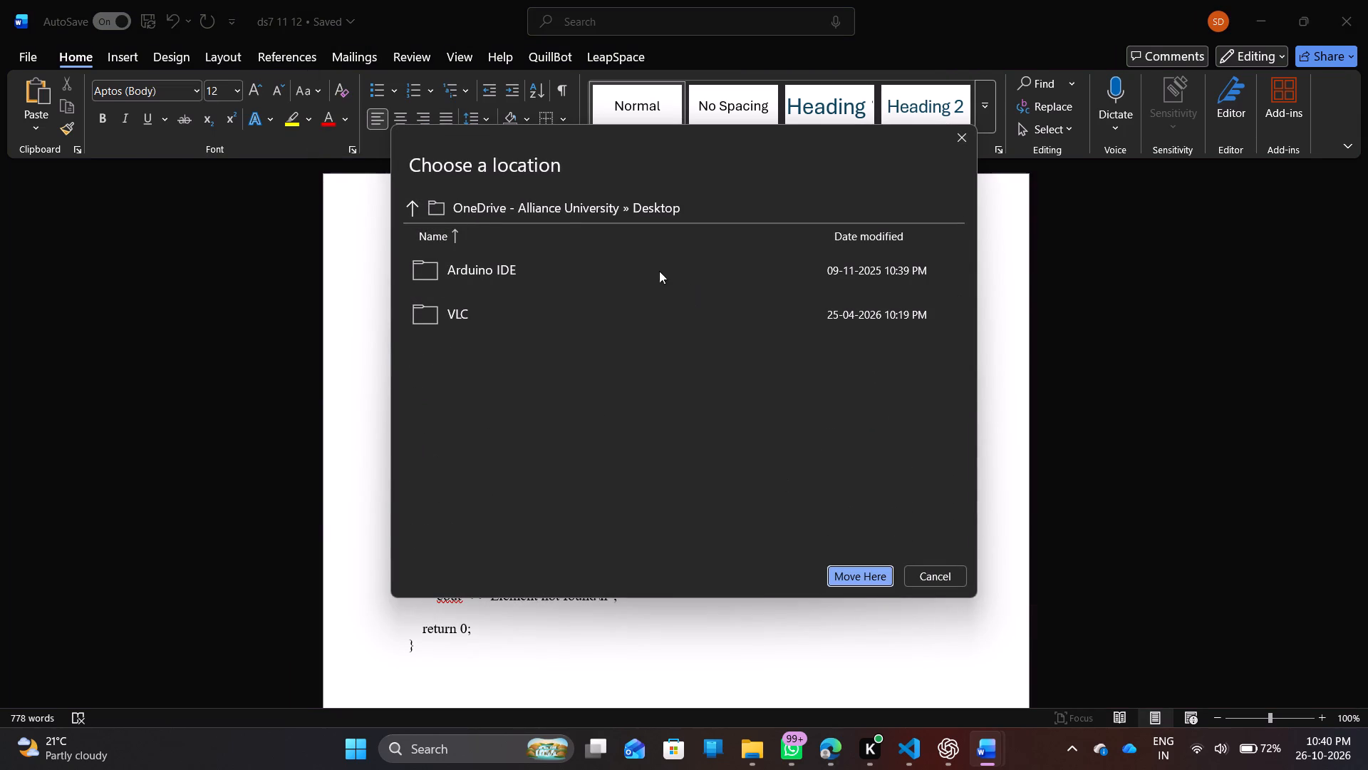
pyautogui.click(558, 210)
pyautogui.click(558, 210)
pyautogui.doubleClick(558, 209)
pyautogui.click(953, 584)
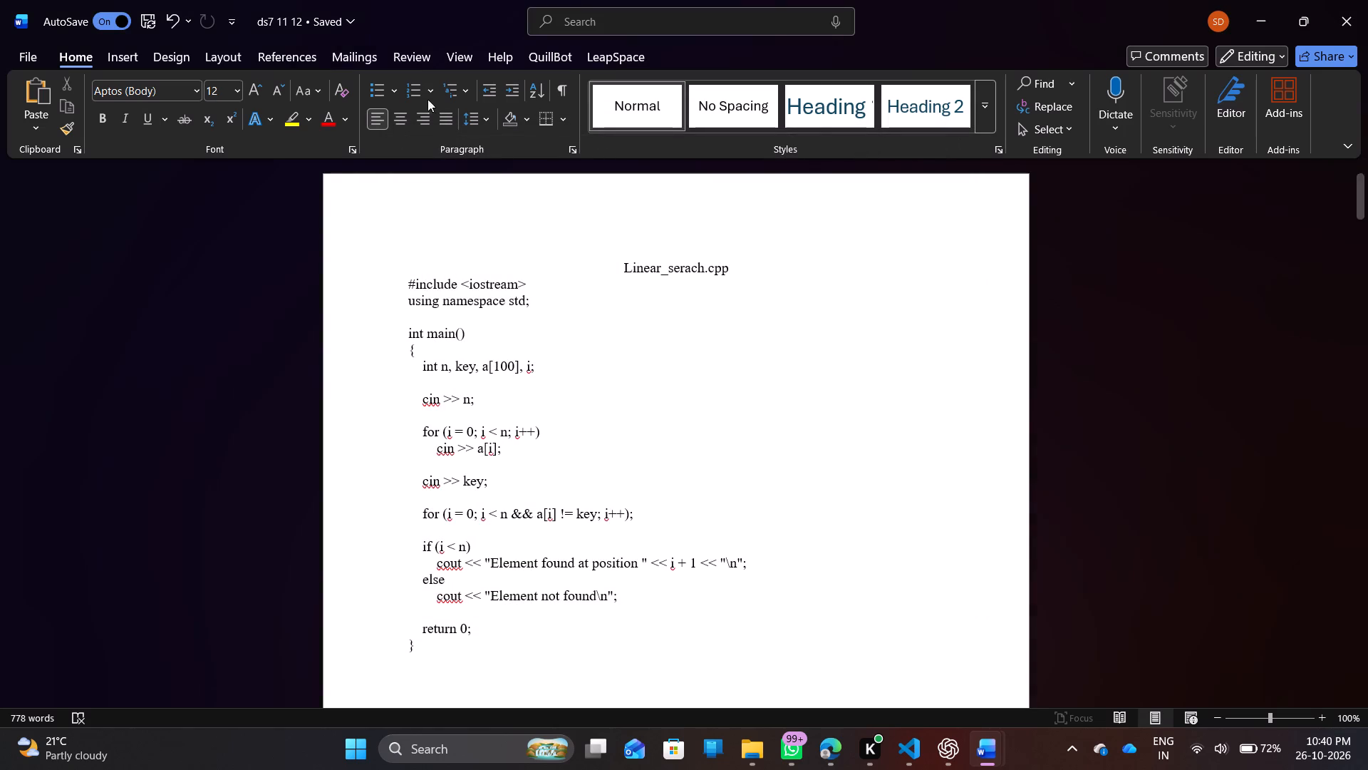
# Move "ds7 11 12" into the Documents folder of OneDrive - Alliance University.
pyautogui.click(334, 17)
pyautogui.click(356, 163)
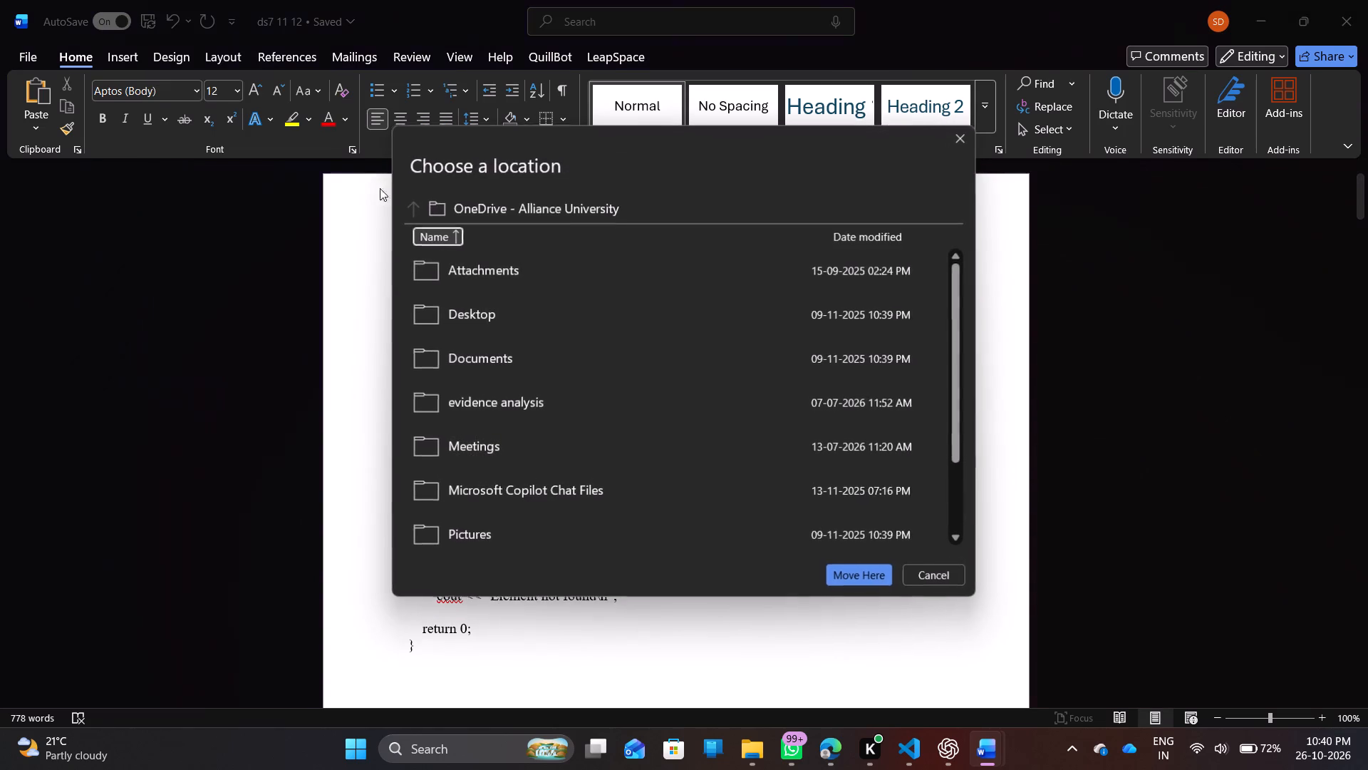
pyautogui.click(521, 364)
pyautogui.click(866, 575)
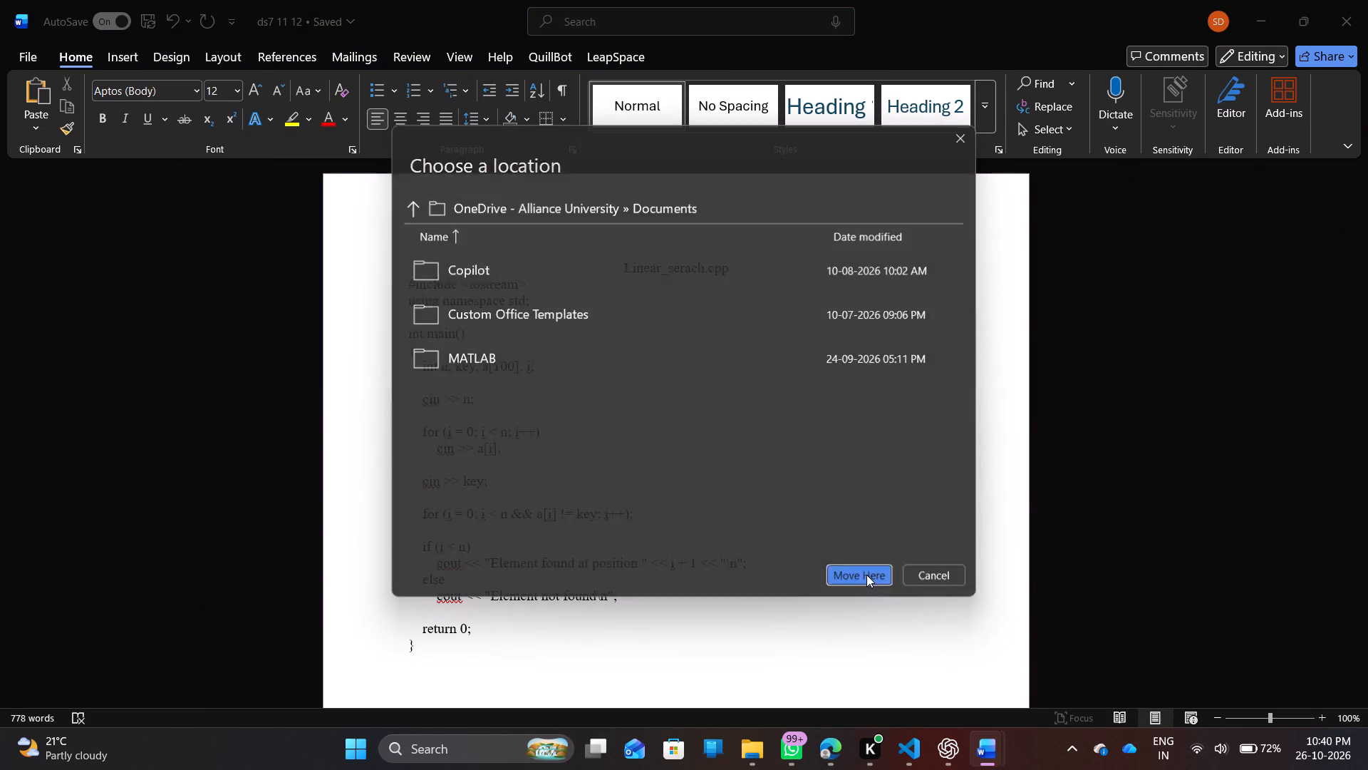